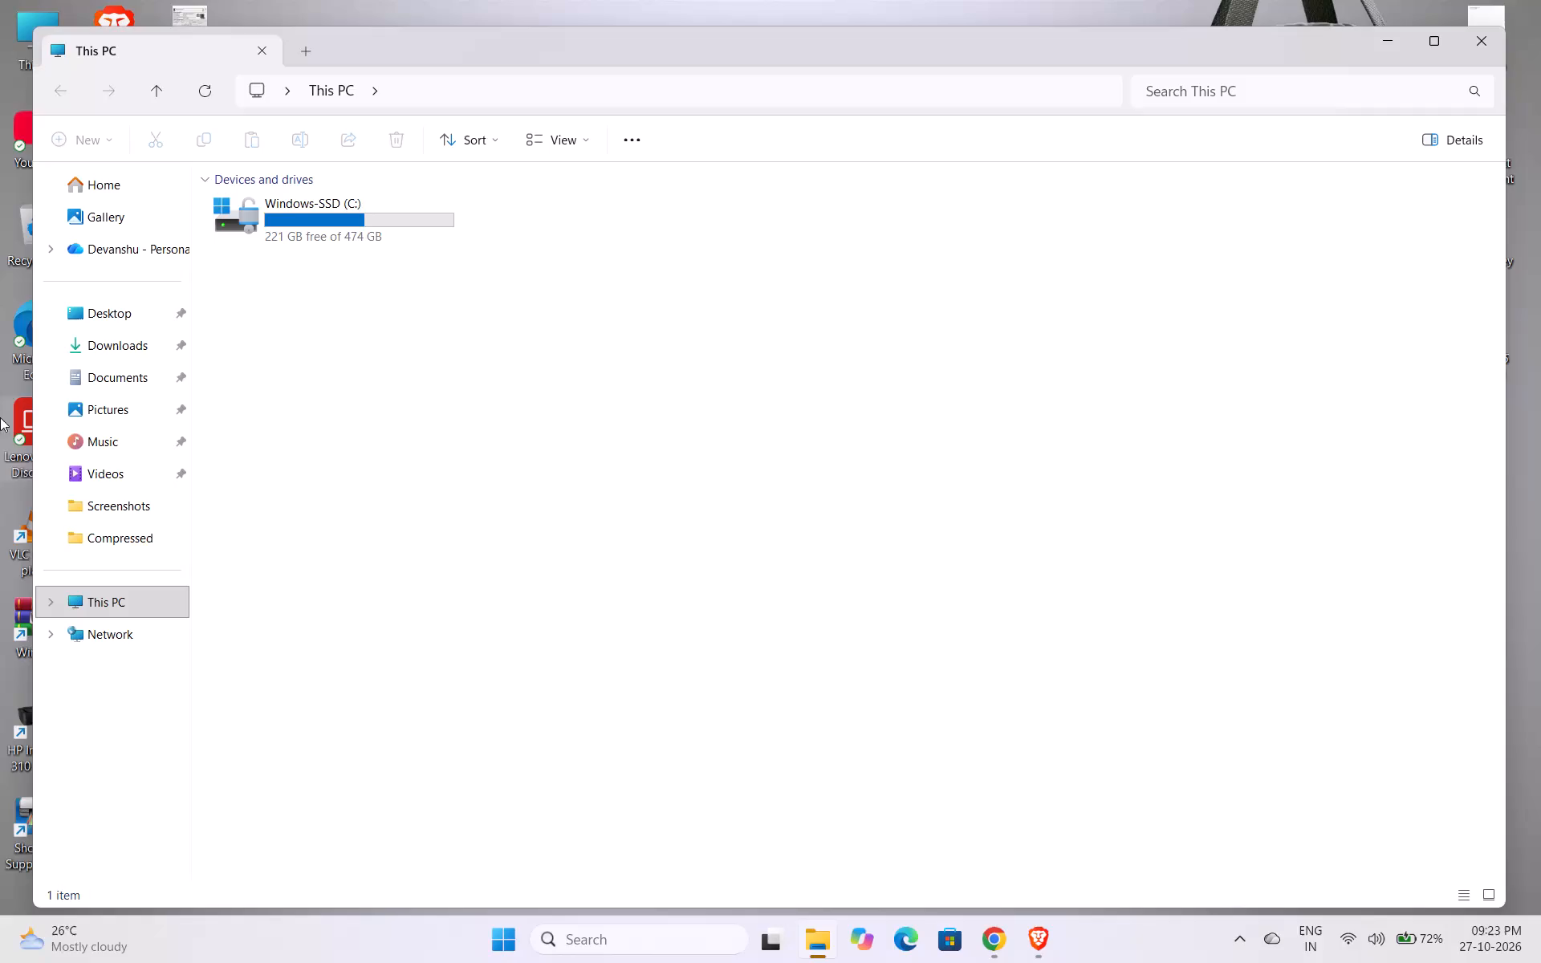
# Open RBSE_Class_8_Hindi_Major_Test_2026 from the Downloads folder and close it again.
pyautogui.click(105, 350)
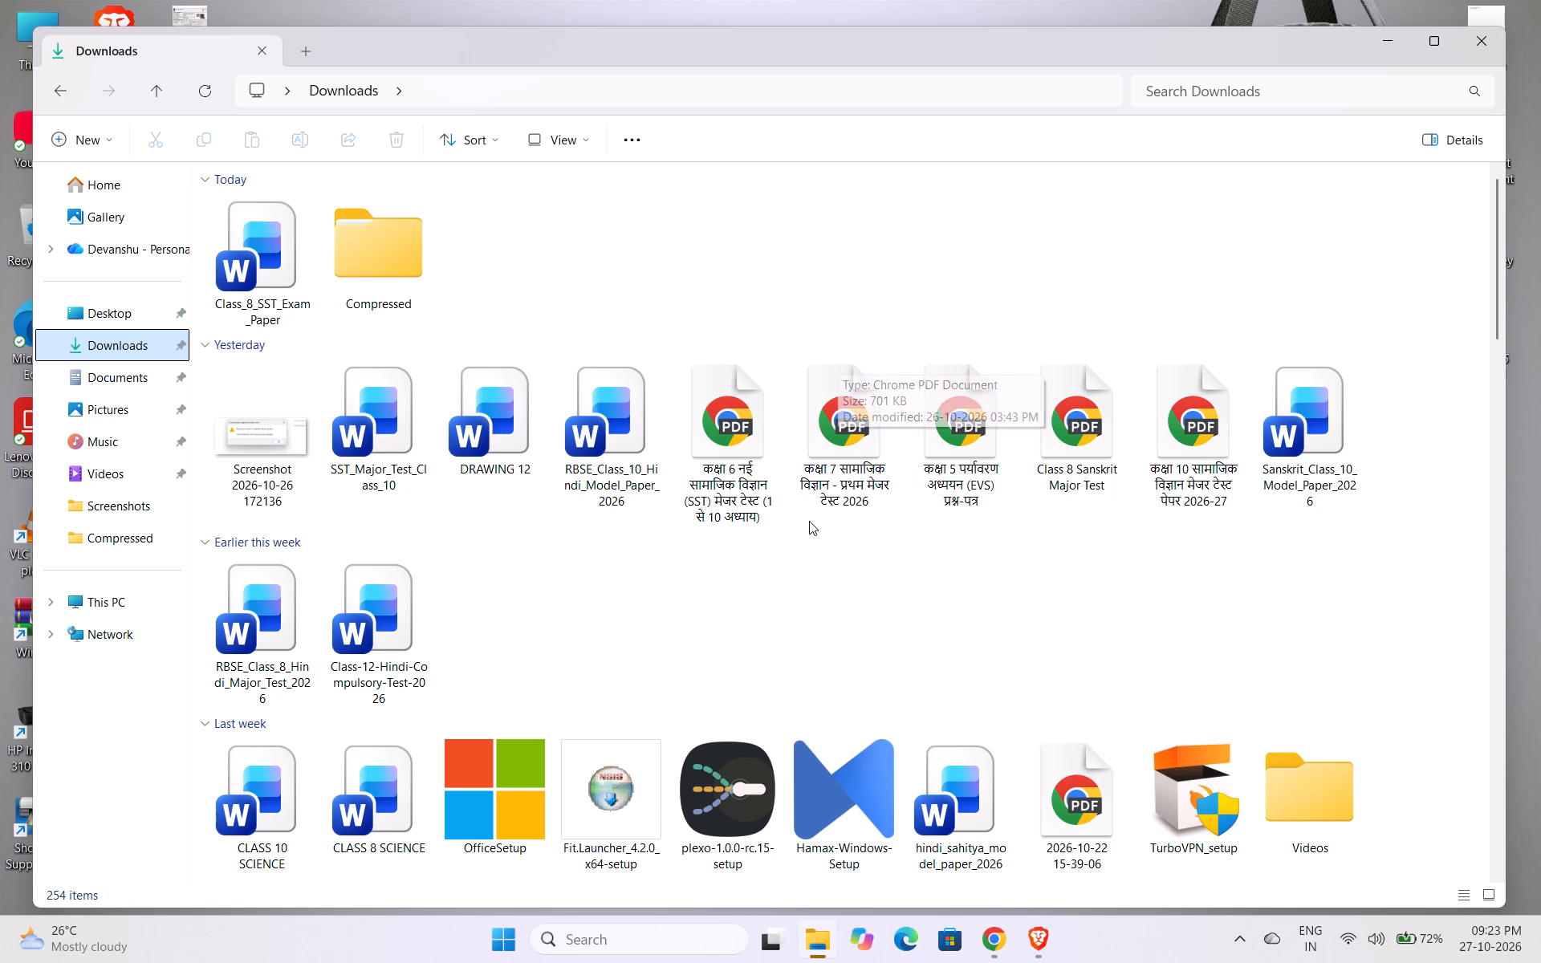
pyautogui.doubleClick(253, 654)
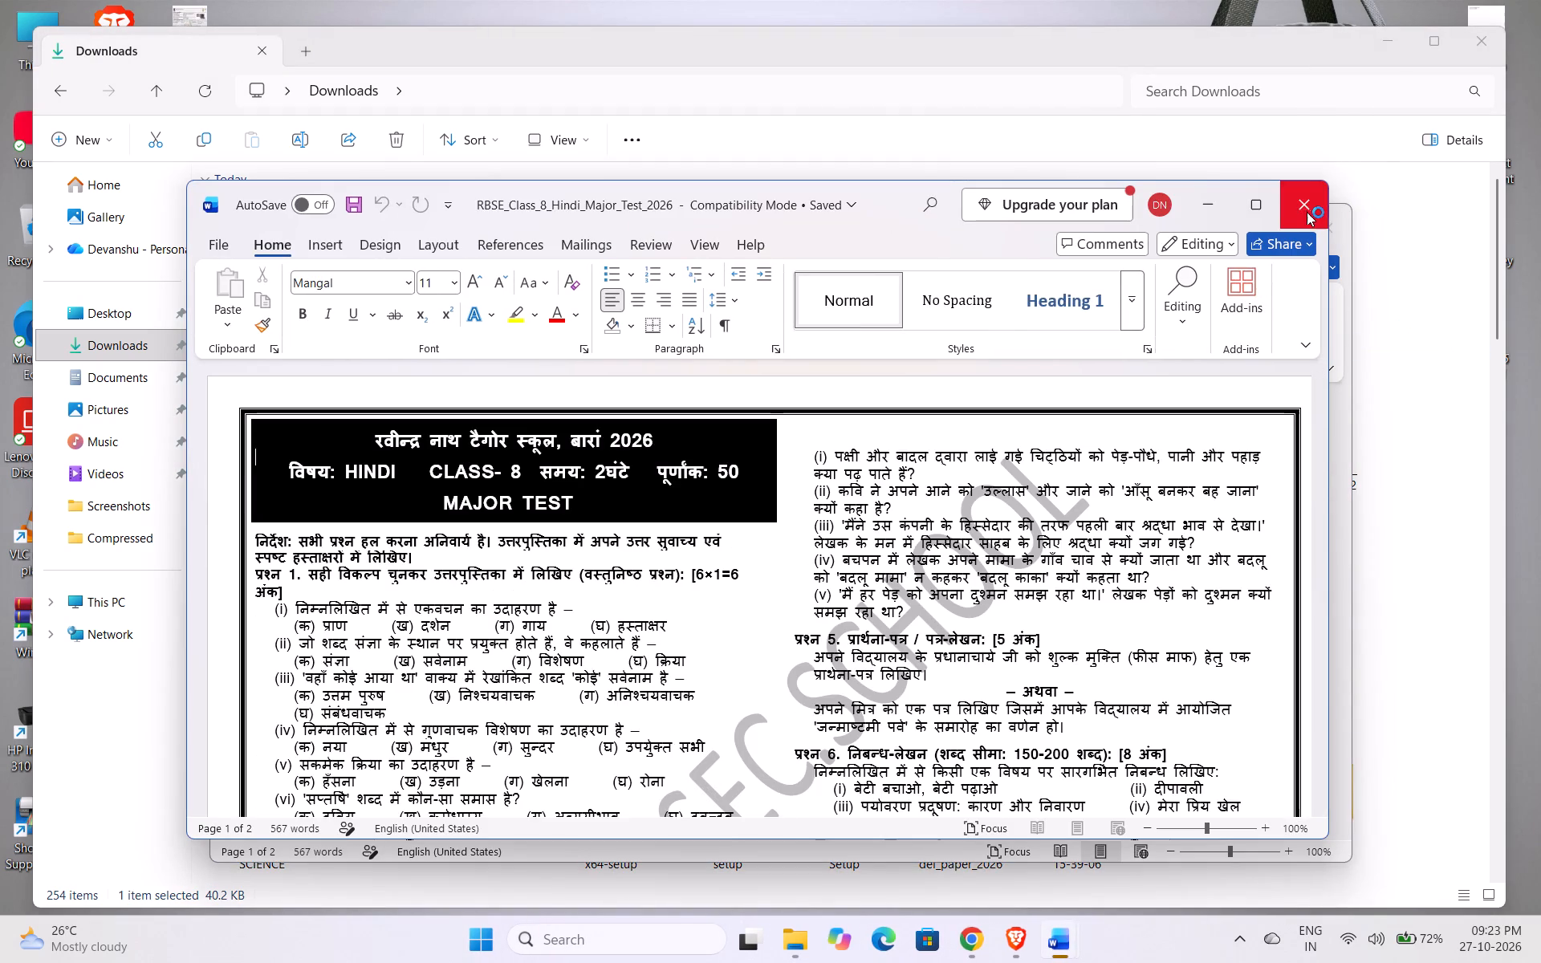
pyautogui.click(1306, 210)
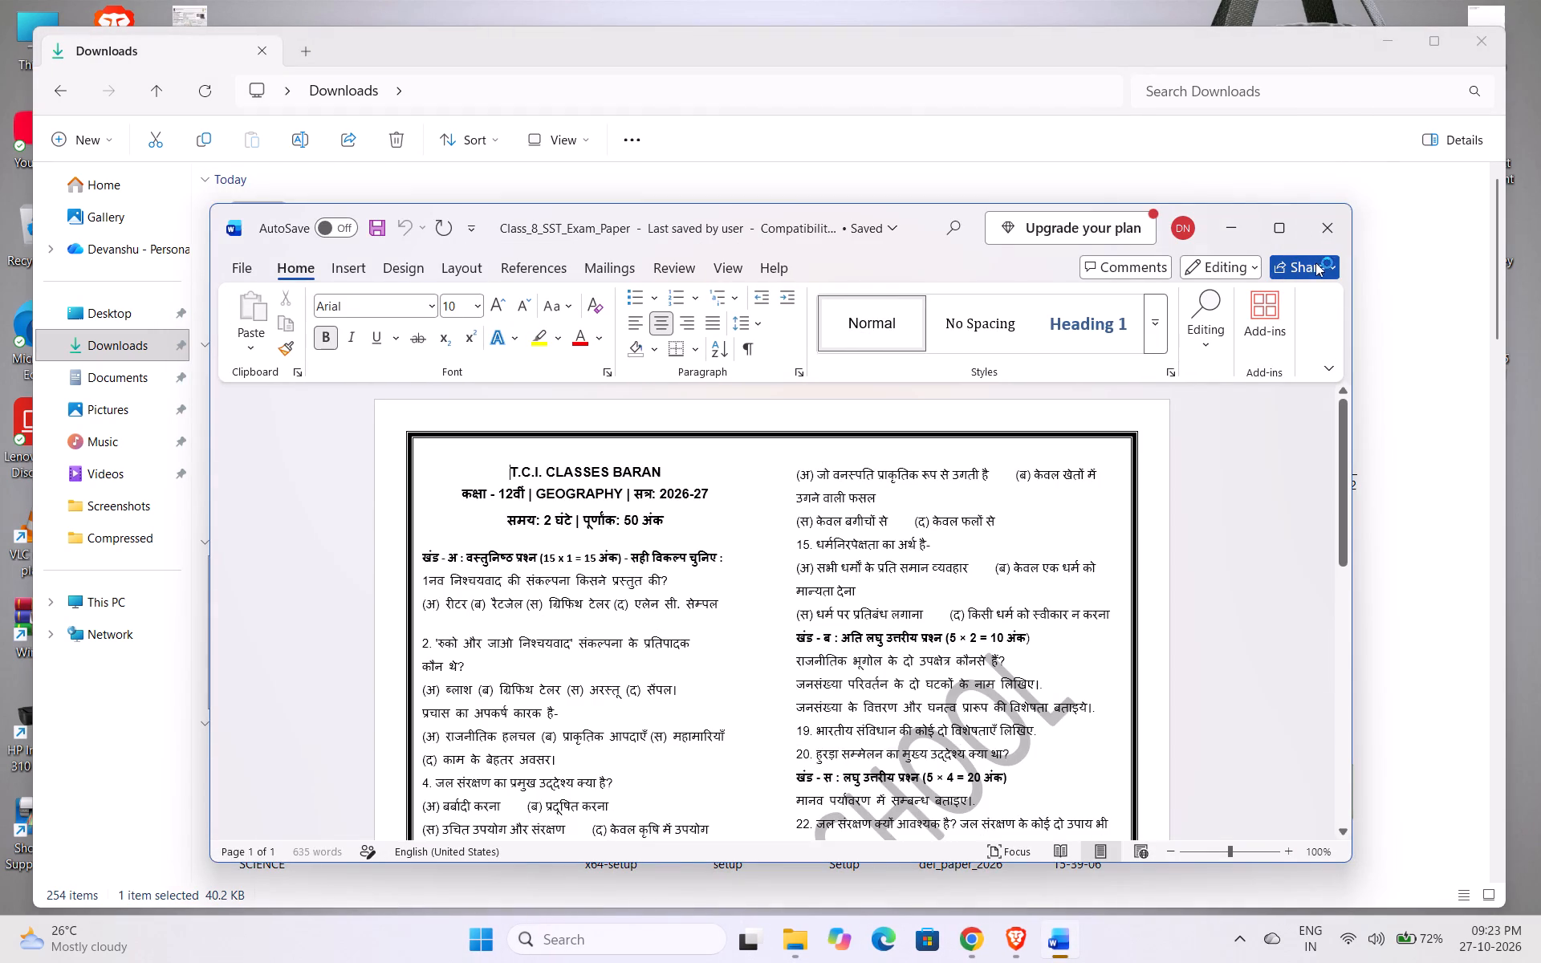
# Maximize the Class_8_SST_Exam_Paper document and look through its questions in both columns.
pyautogui.click(1280, 234)
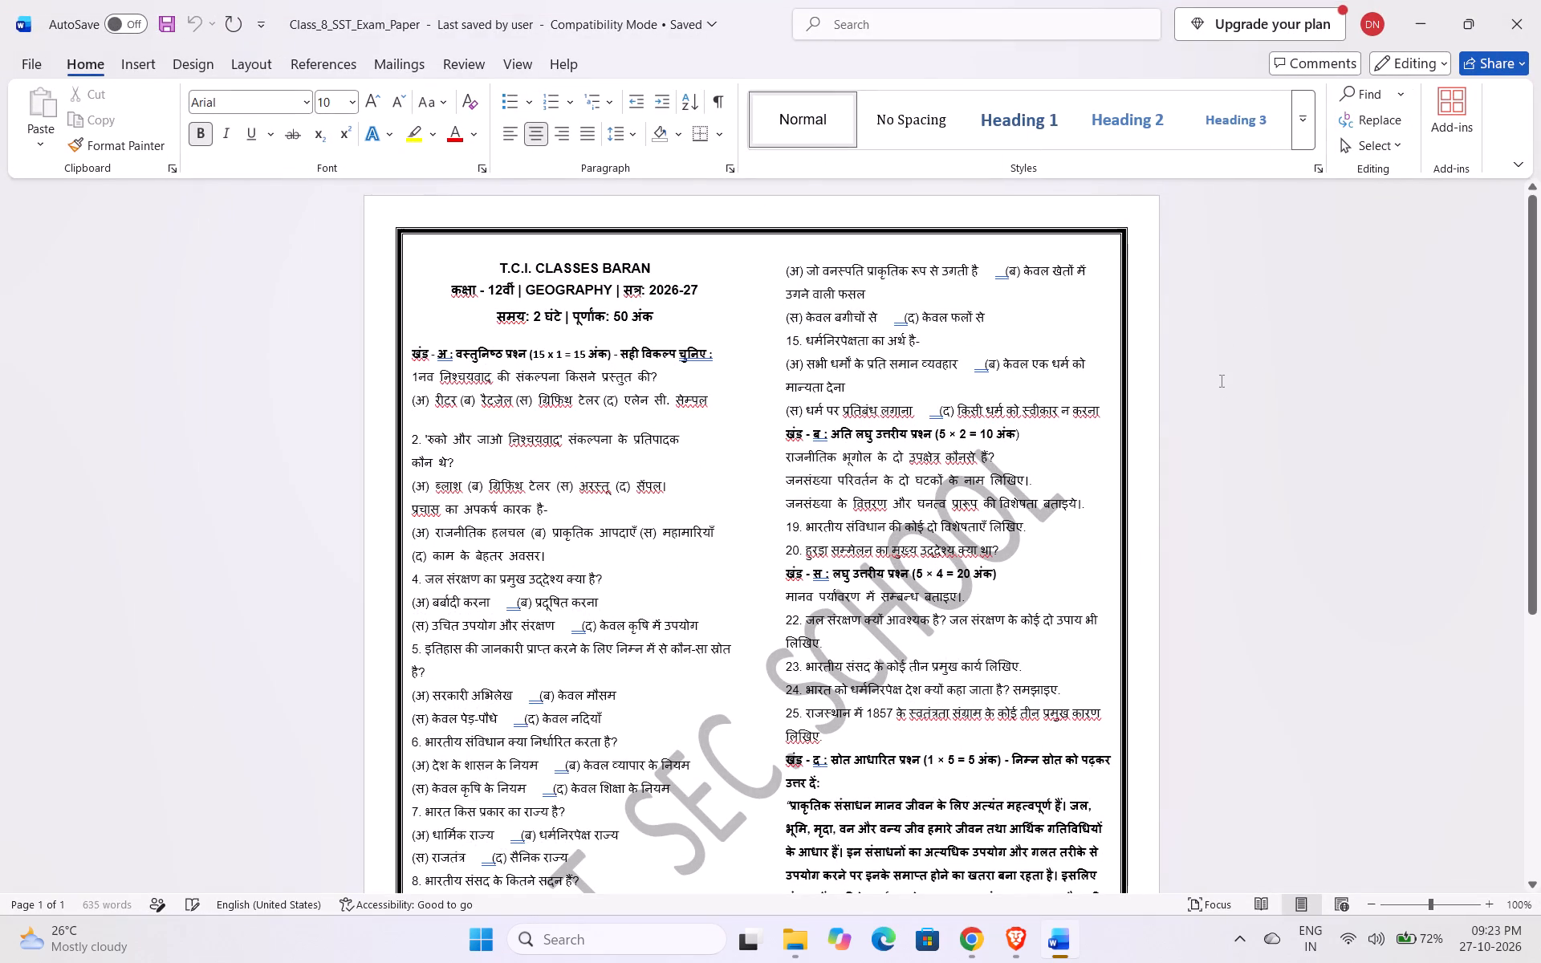
pyautogui.scroll(-2, 1220, 380)
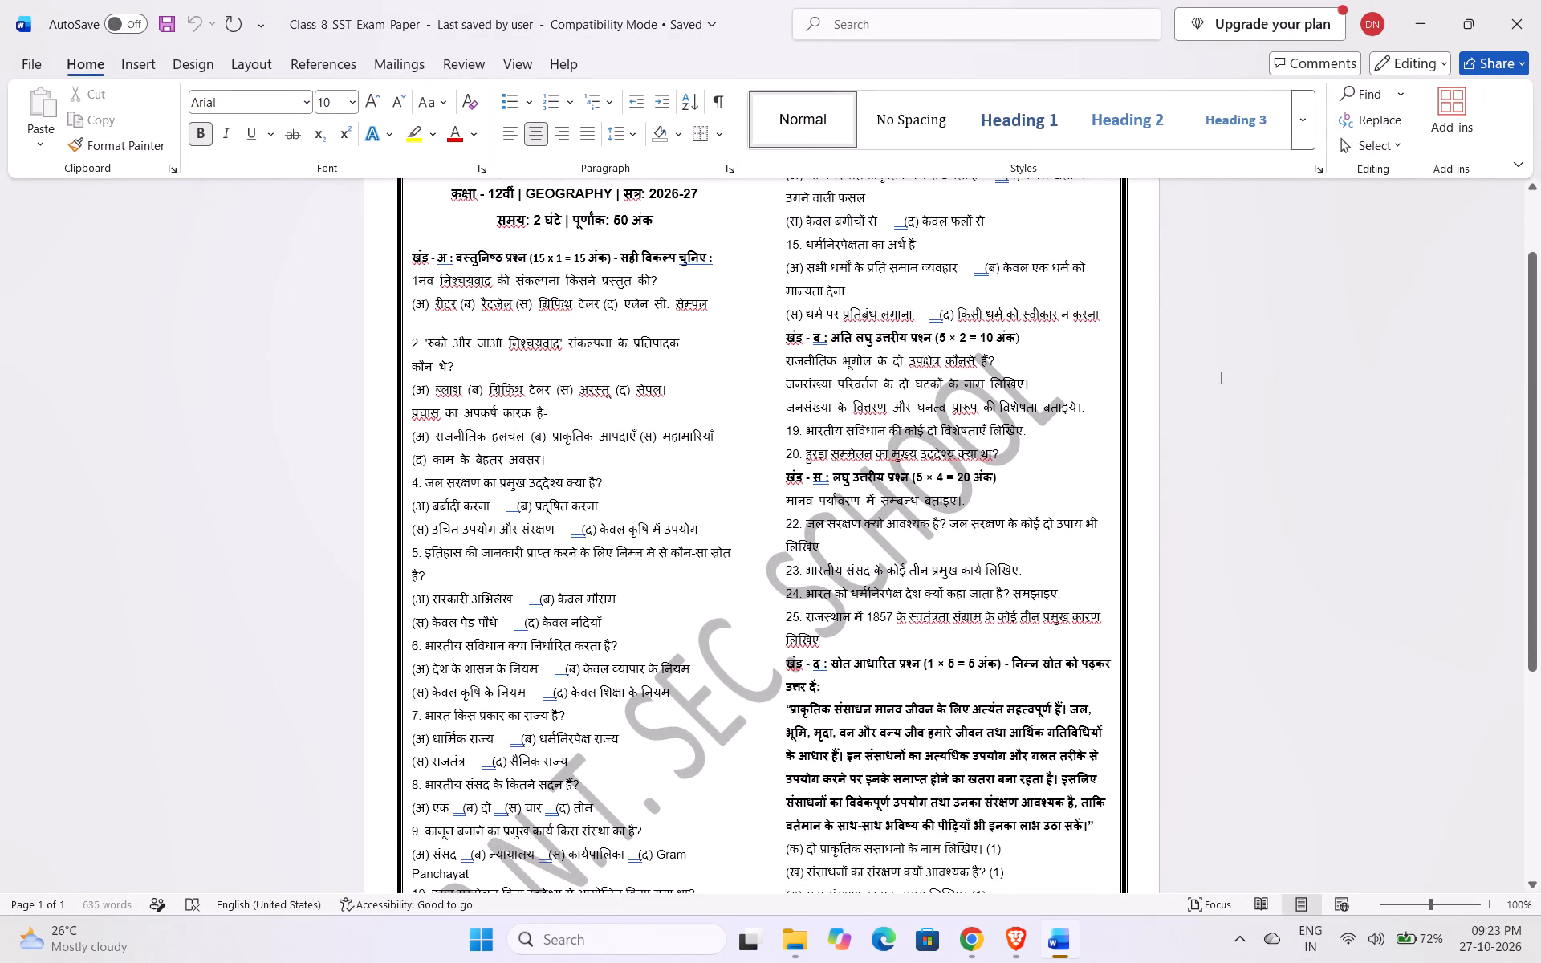
pyautogui.scroll(-2, 1219, 377)
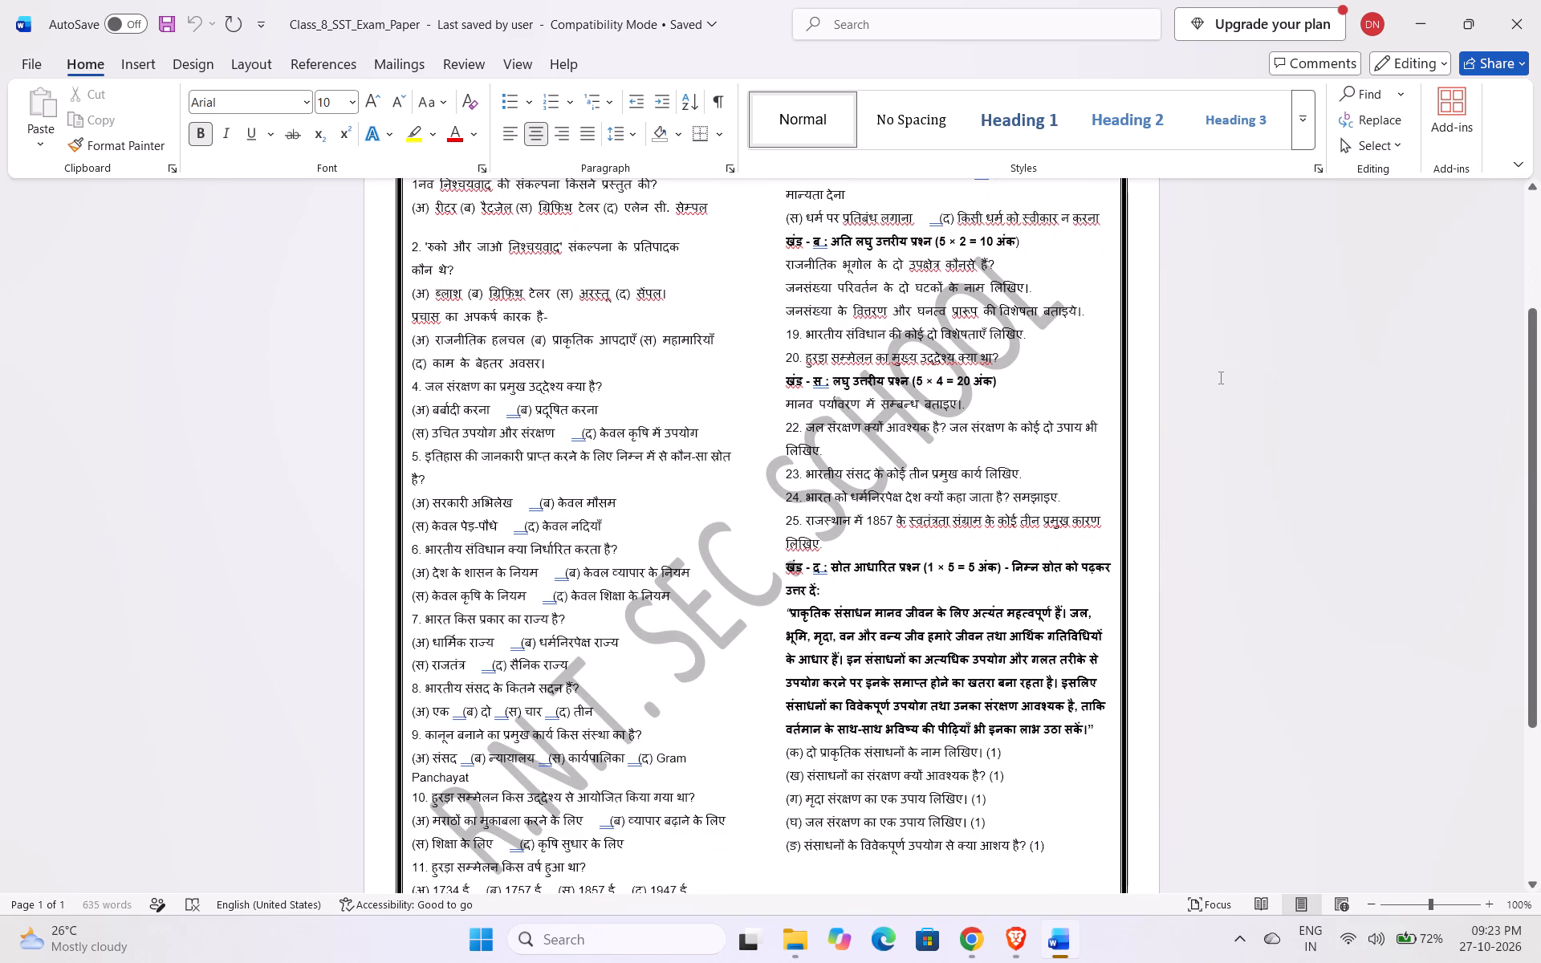
pyautogui.scroll(-1, 438, 555)
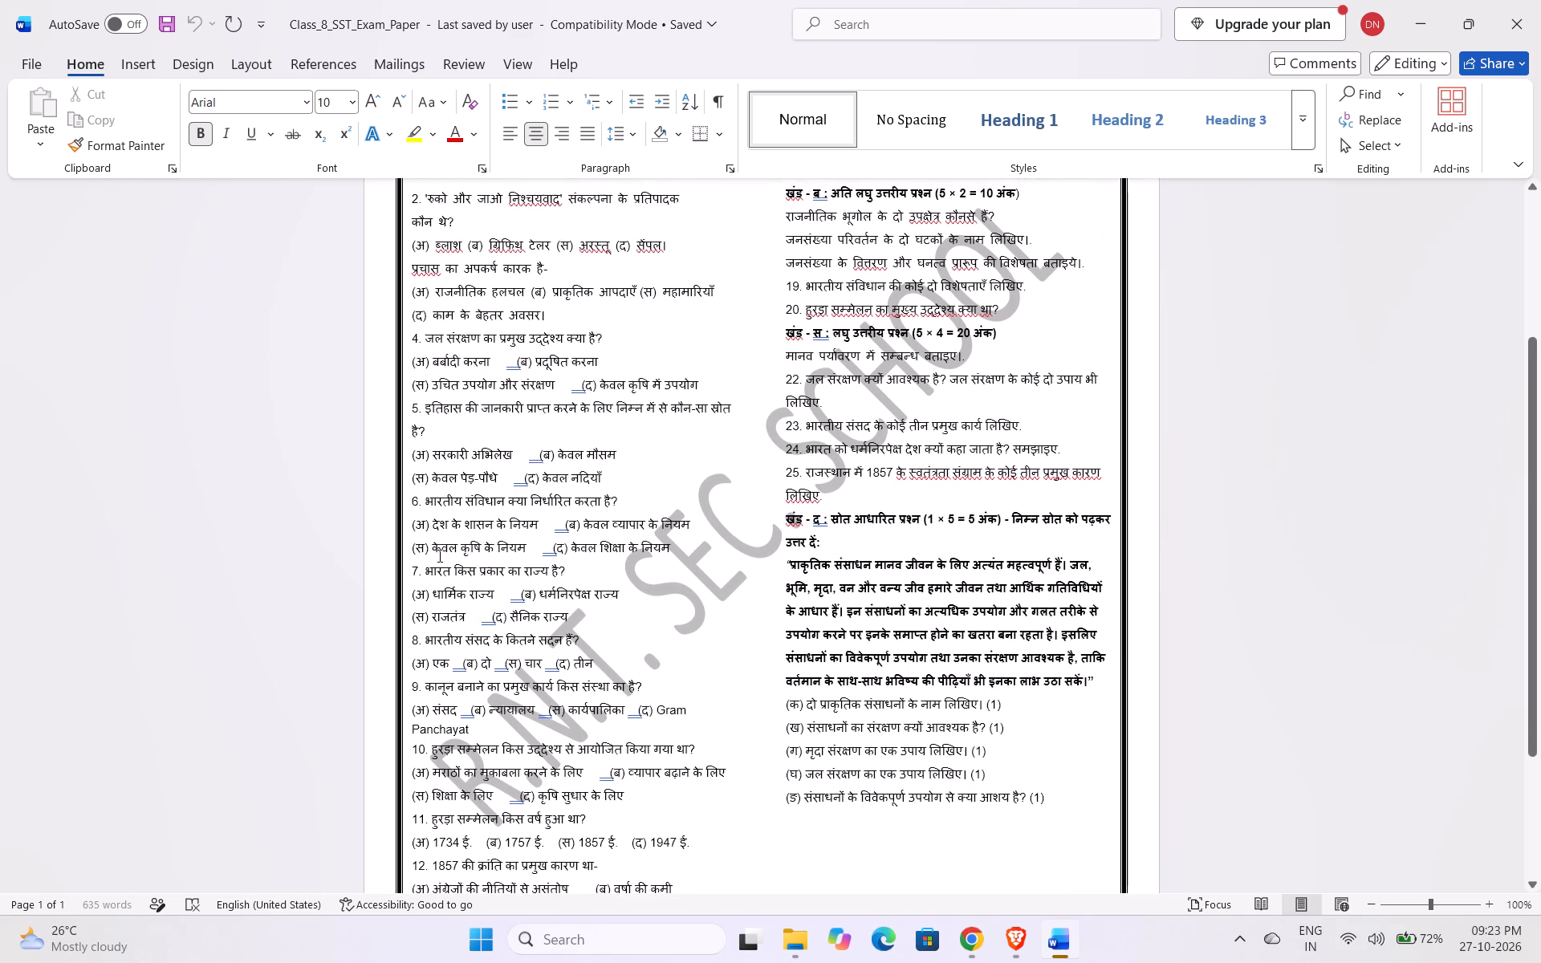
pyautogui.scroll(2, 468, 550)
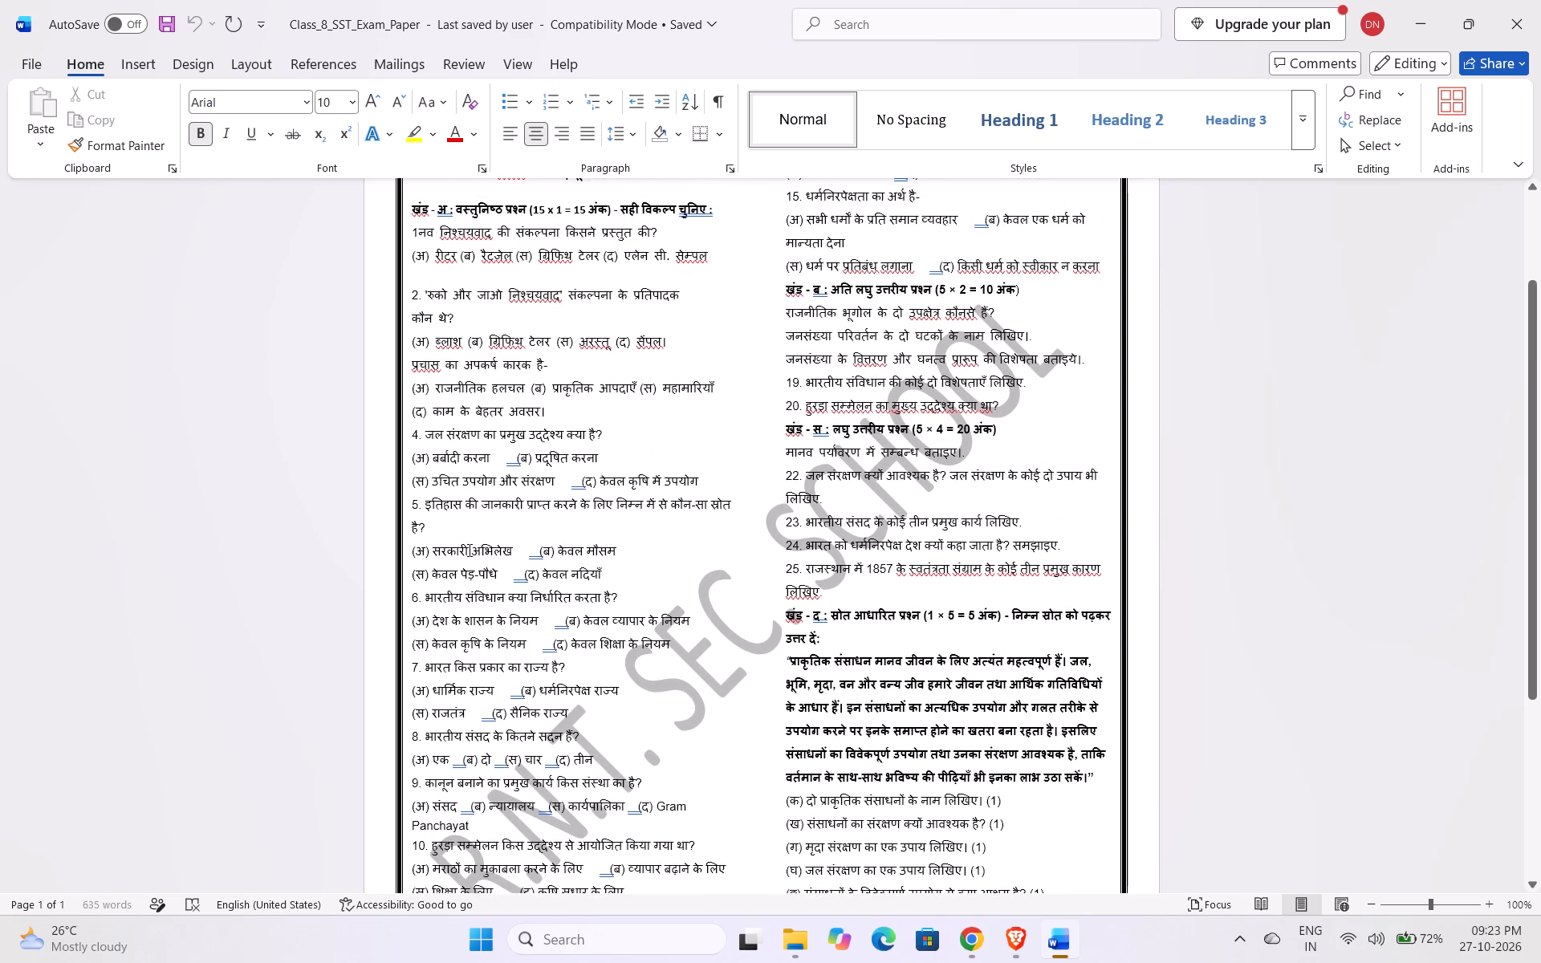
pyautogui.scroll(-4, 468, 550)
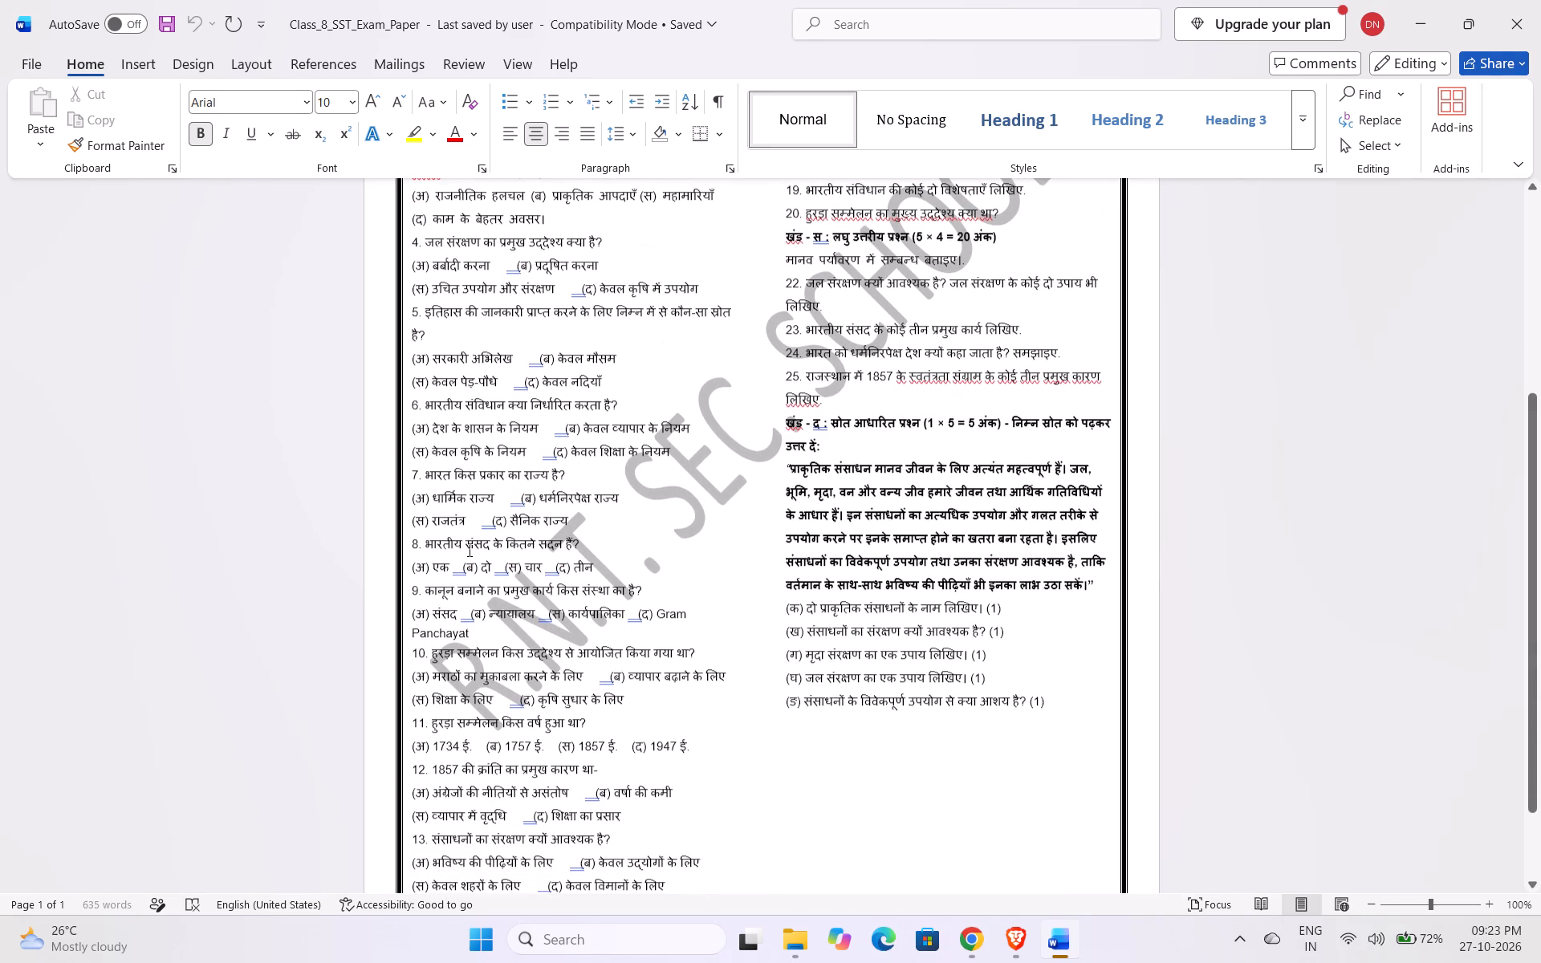
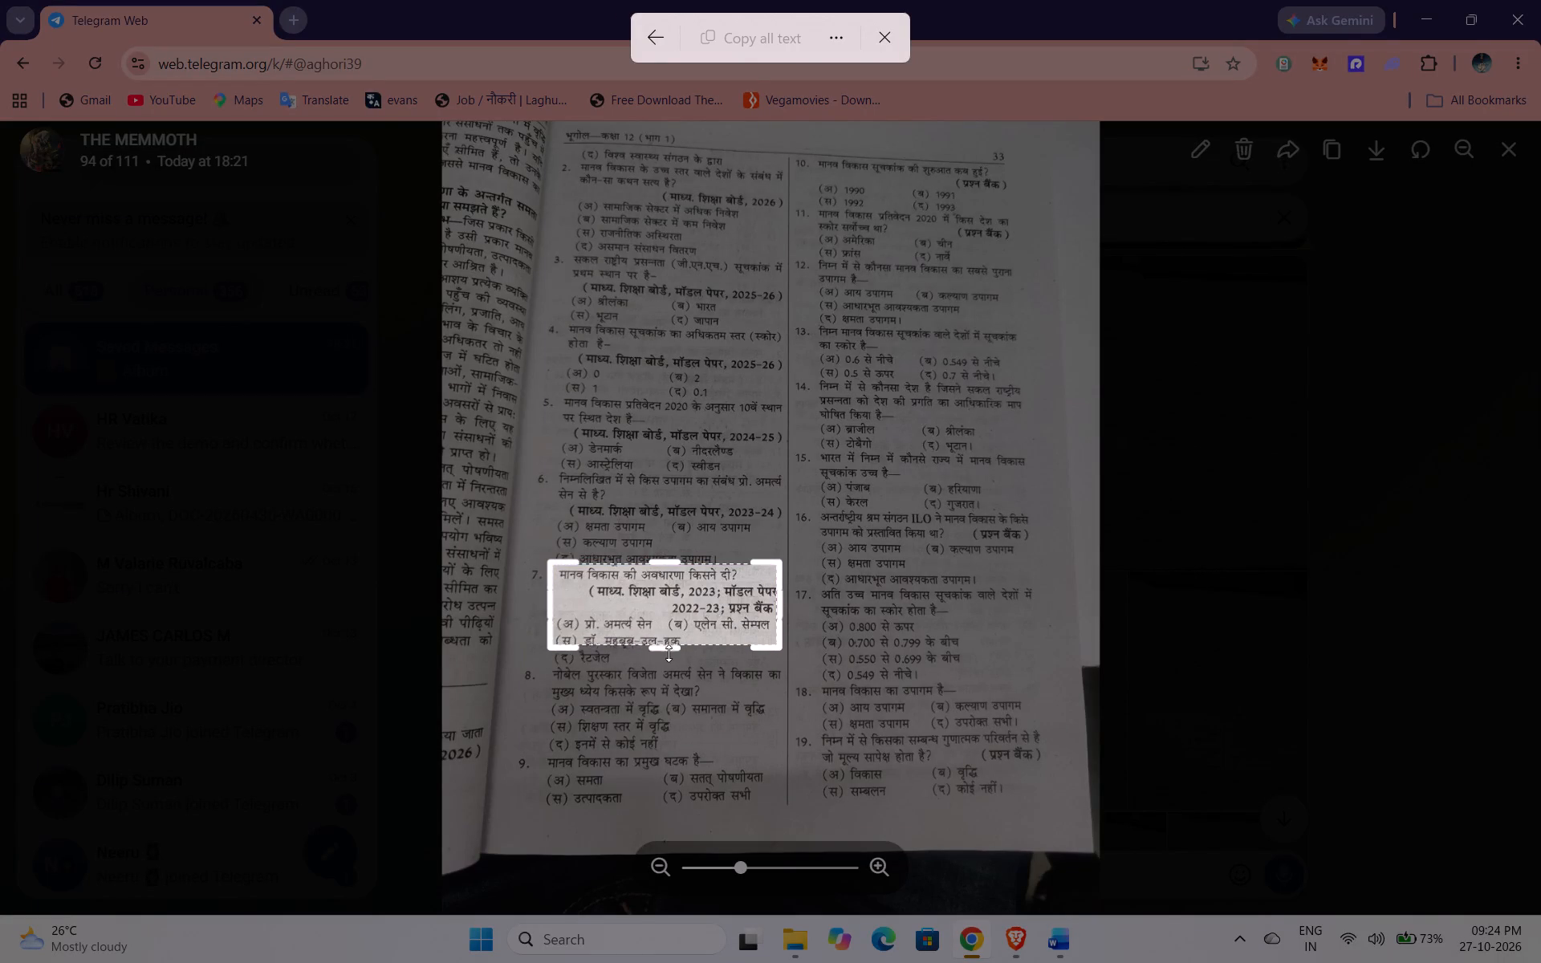
# Extend the text capture area around question 7 of the photographed page to enclose its full source note and all four options.
pyautogui.moveTo(669, 653); pyautogui.dragTo(669, 671)
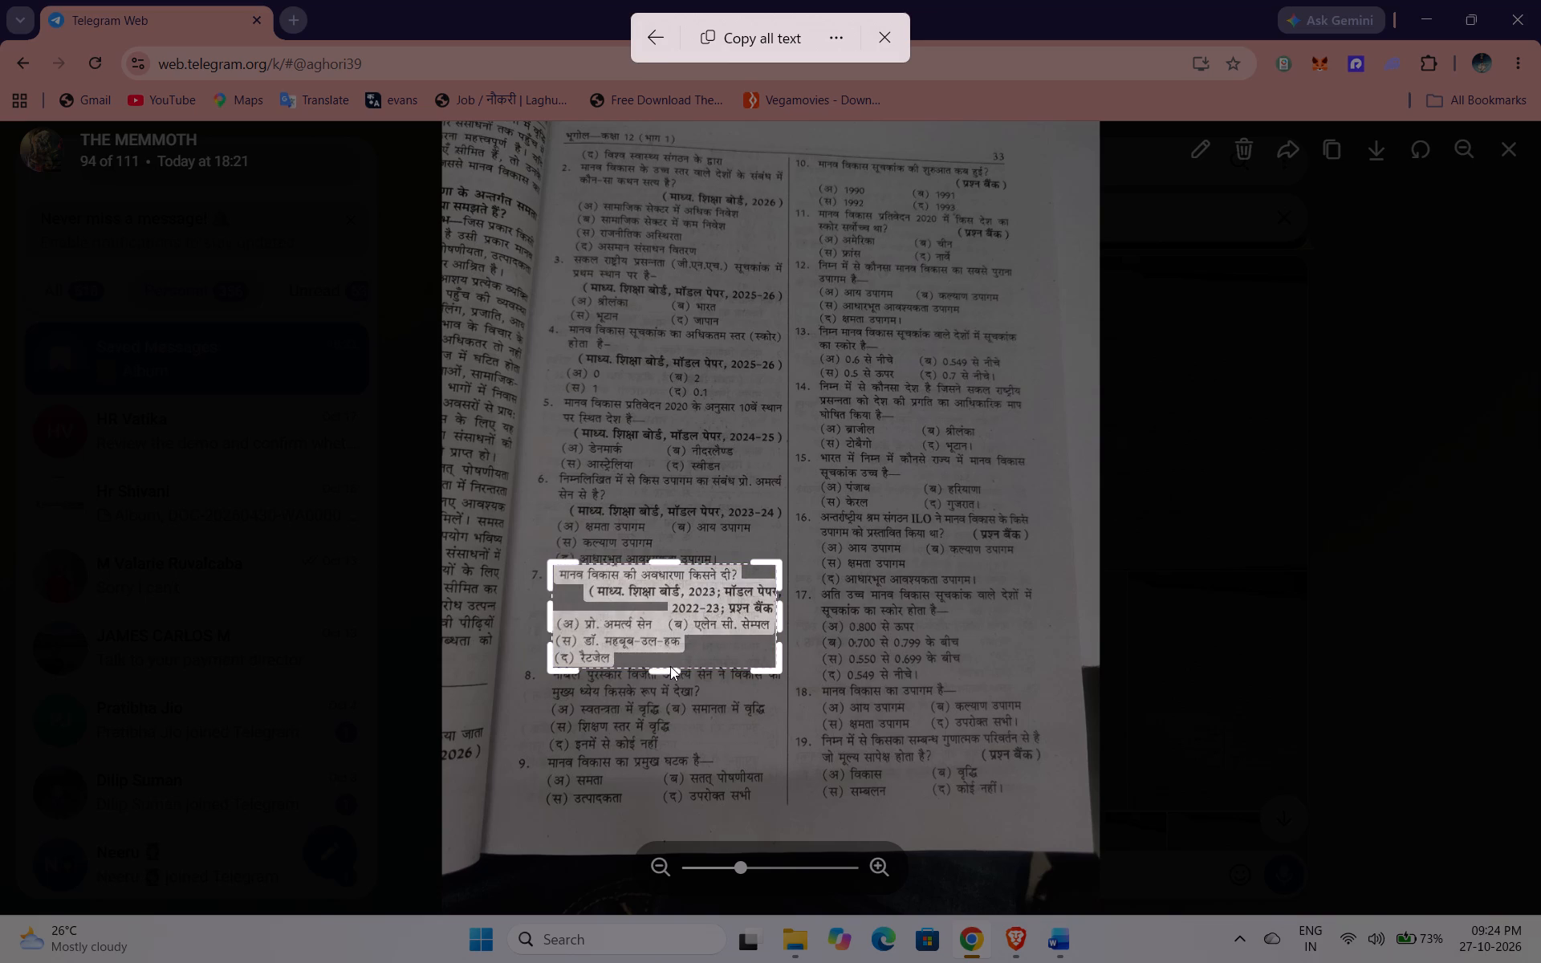
pyautogui.moveTo(780, 620); pyautogui.dragTo(790, 620)
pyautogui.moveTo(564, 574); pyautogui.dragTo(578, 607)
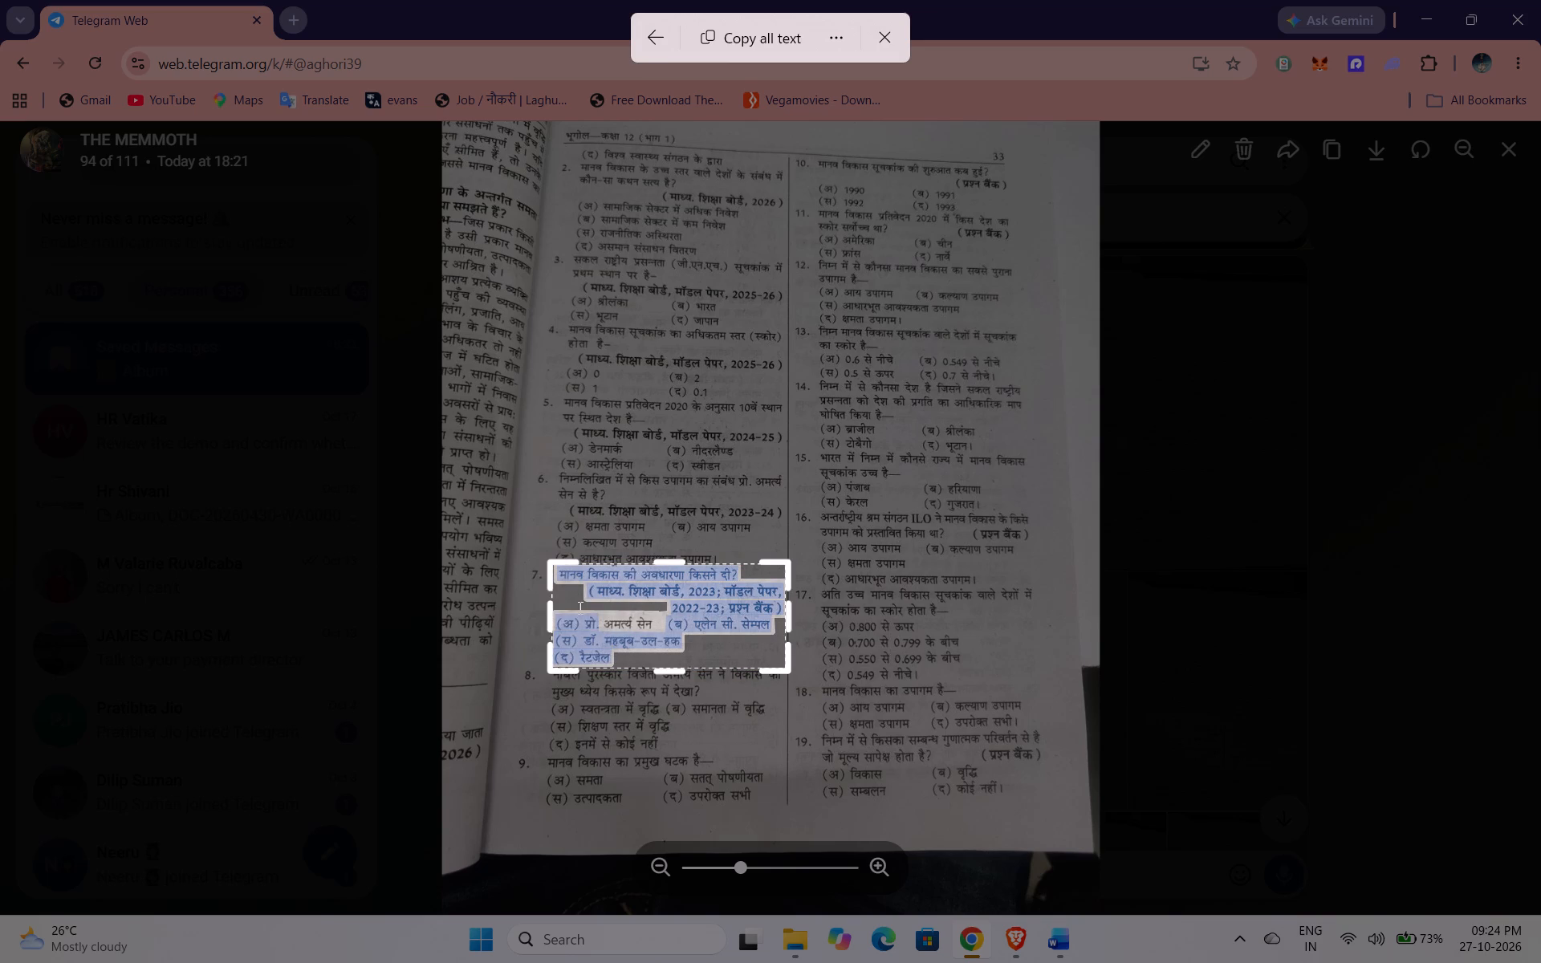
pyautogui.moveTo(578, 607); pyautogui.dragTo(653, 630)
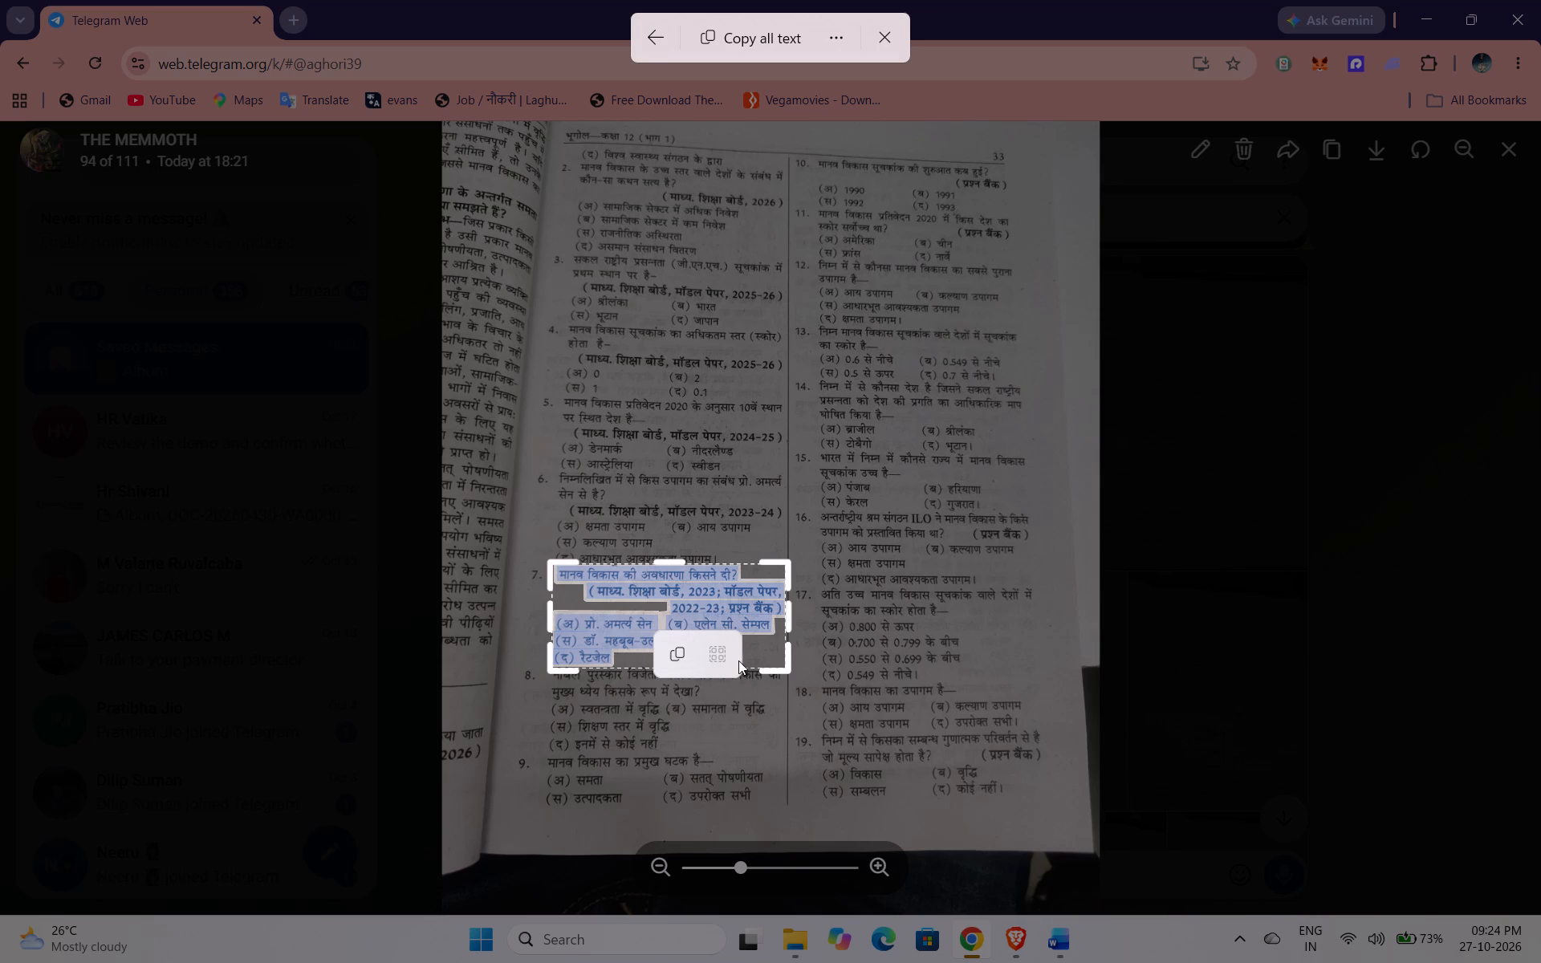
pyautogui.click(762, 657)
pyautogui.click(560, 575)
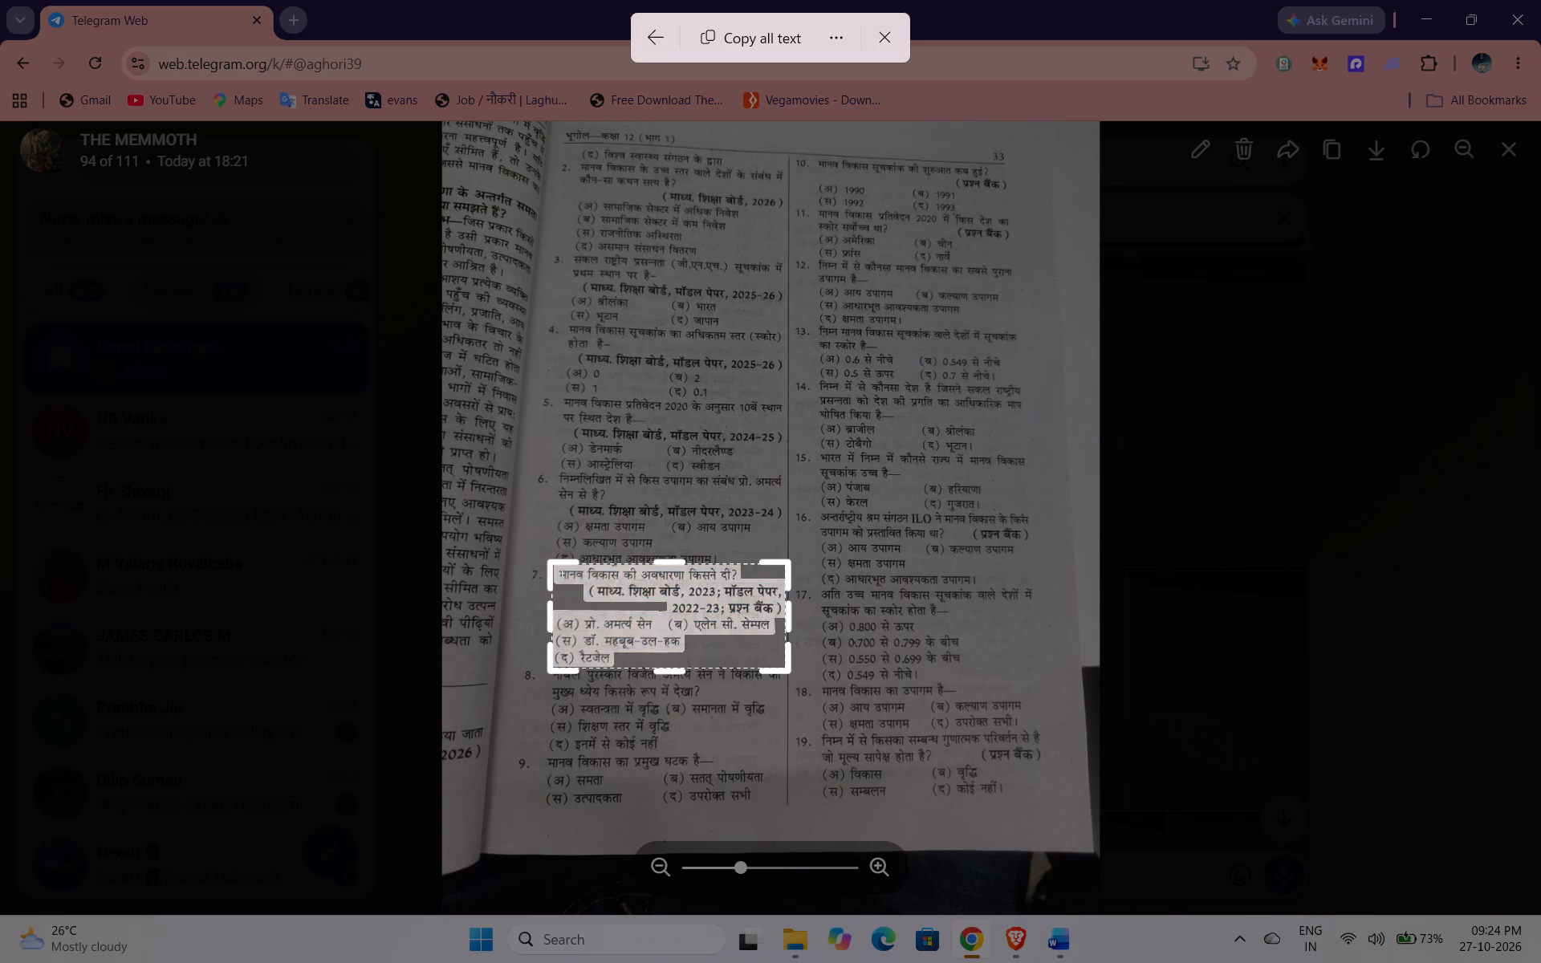
# Select the recognized text of question 7, from the question line through its answer options.
pyautogui.moveTo(557, 571); pyautogui.dragTo(656, 635)
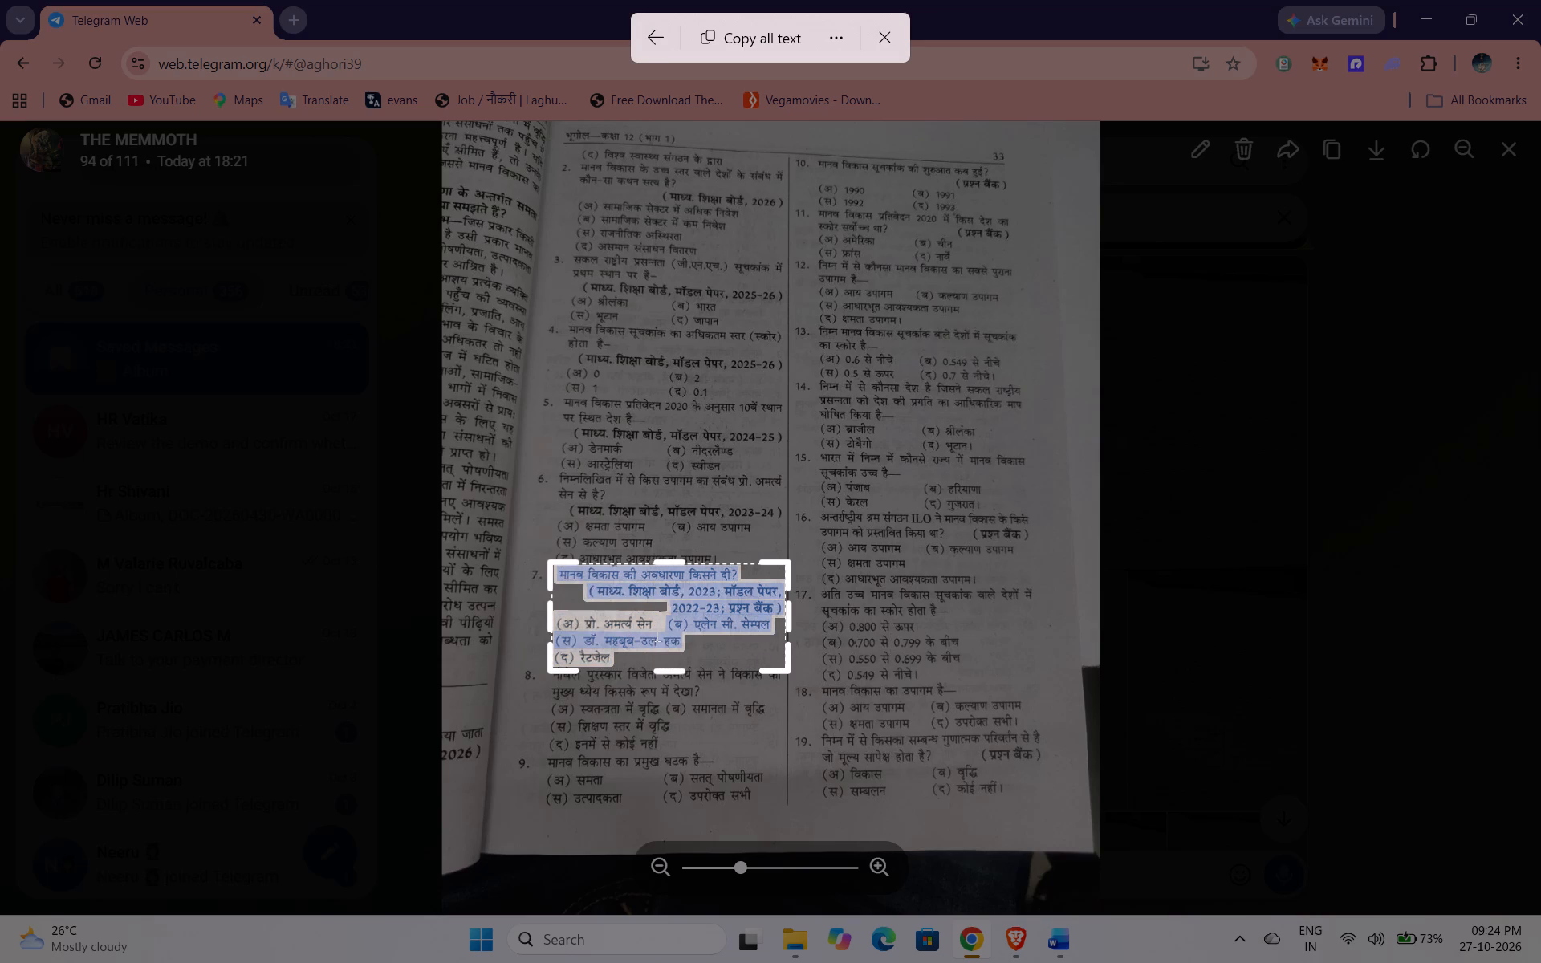
pyautogui.moveTo(656, 635); pyautogui.dragTo(758, 639)
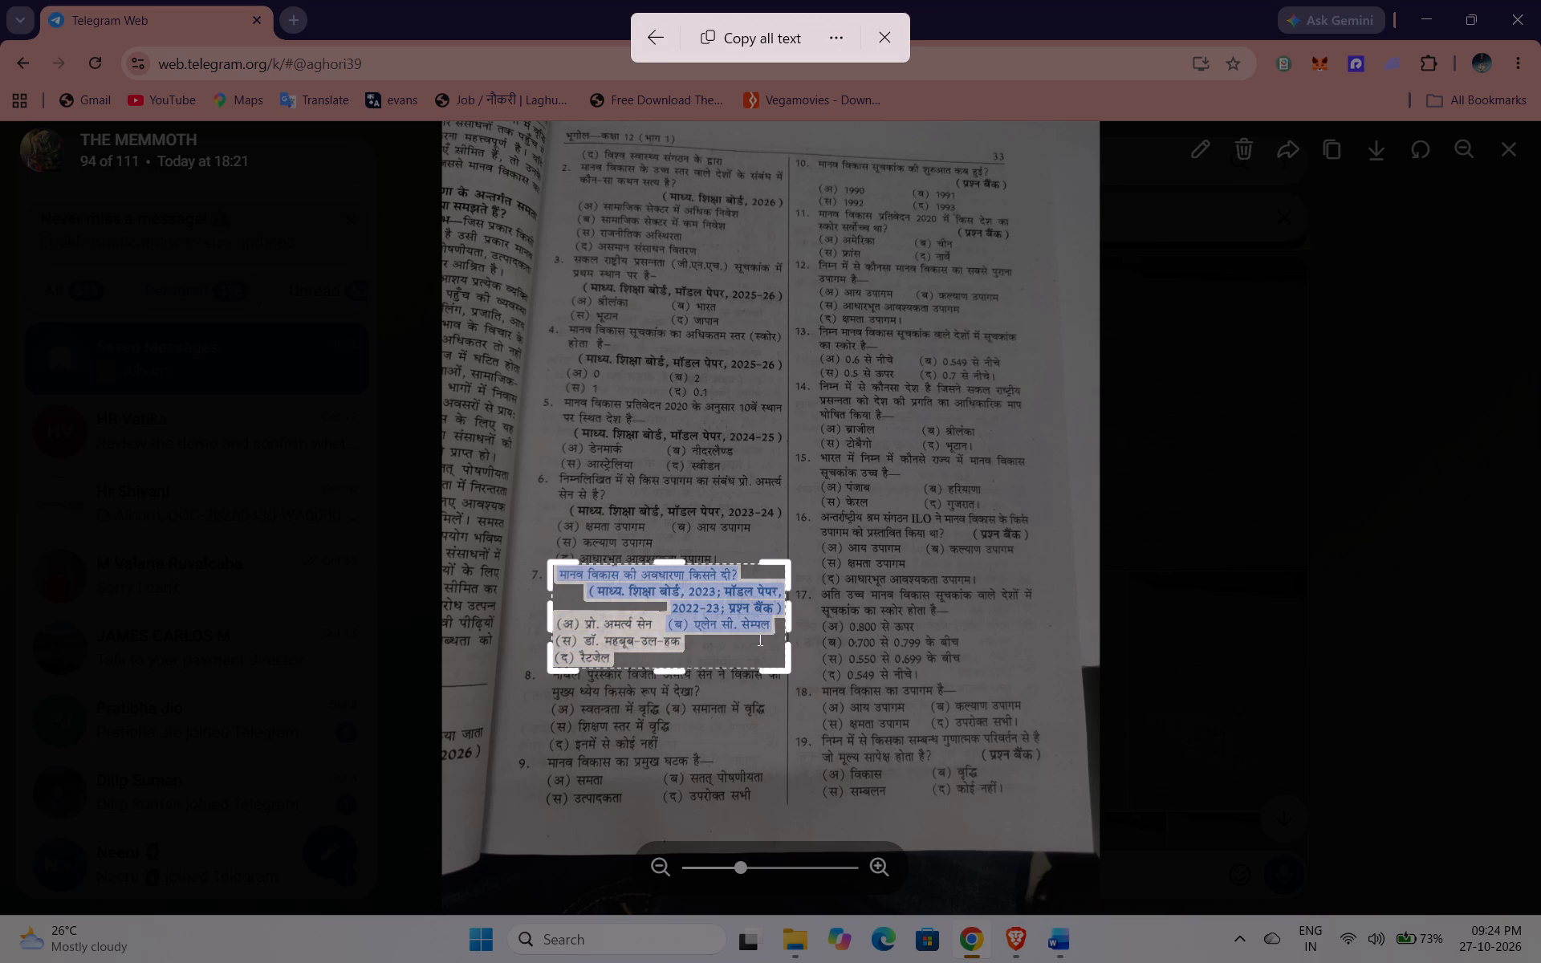
pyautogui.moveTo(758, 639); pyautogui.dragTo(622, 617)
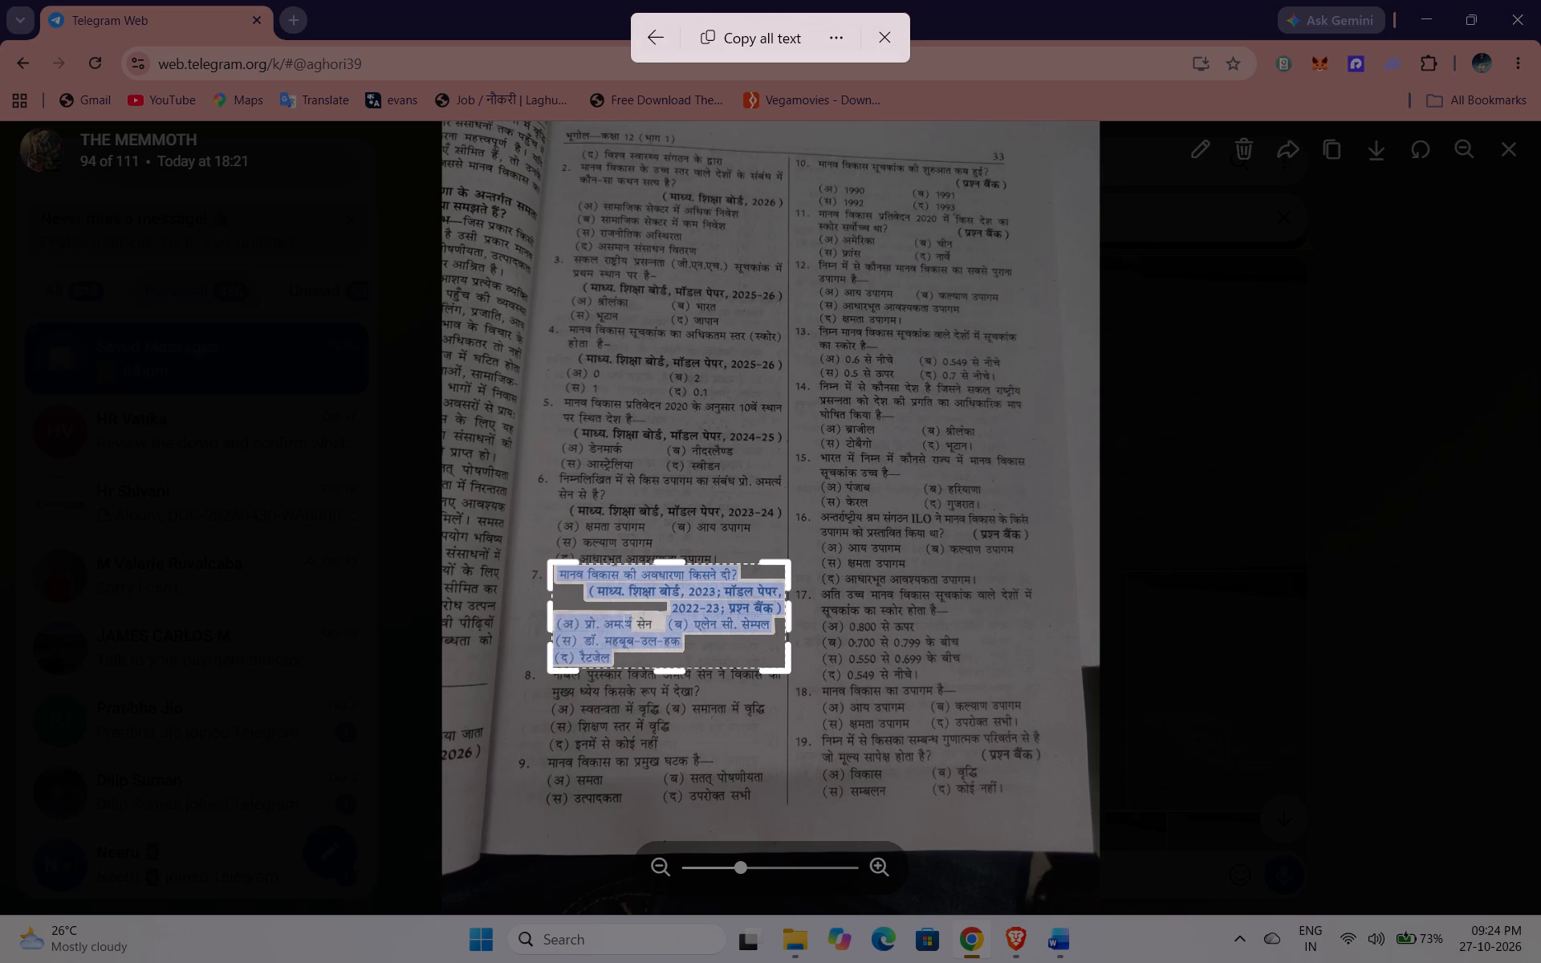
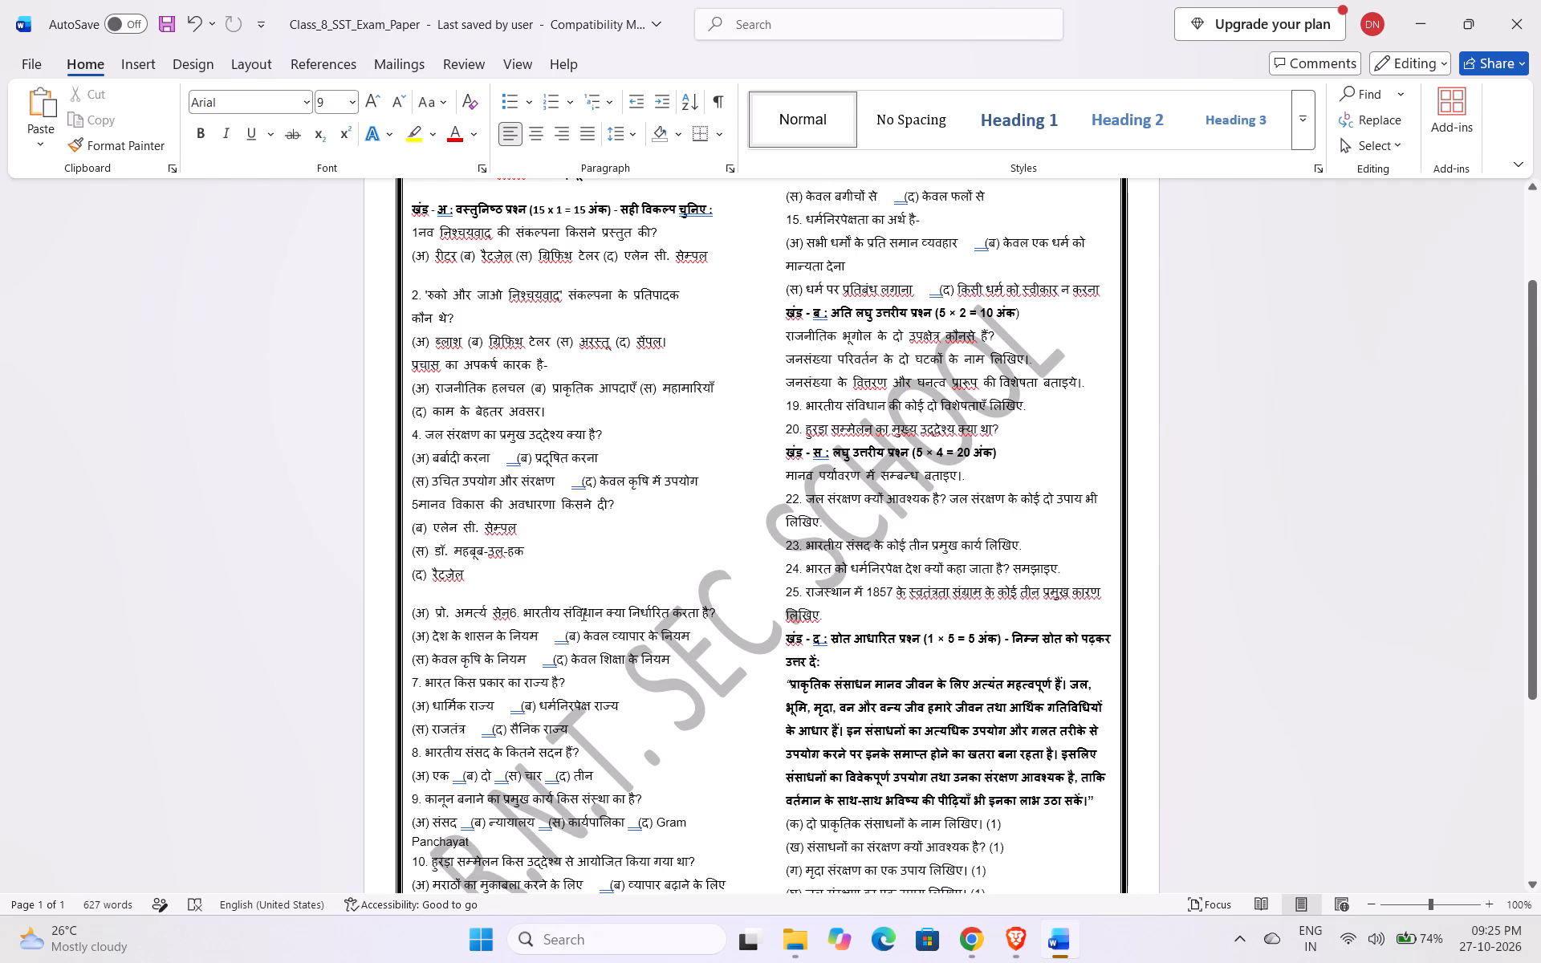
# Move option (अ) प्रो. अमर्त्य सेन ahead of option (ब) in question 5, dropping the stray 6 and leaving a space between them.
pyautogui.moveTo(506, 609); pyautogui.dragTo(411, 604)
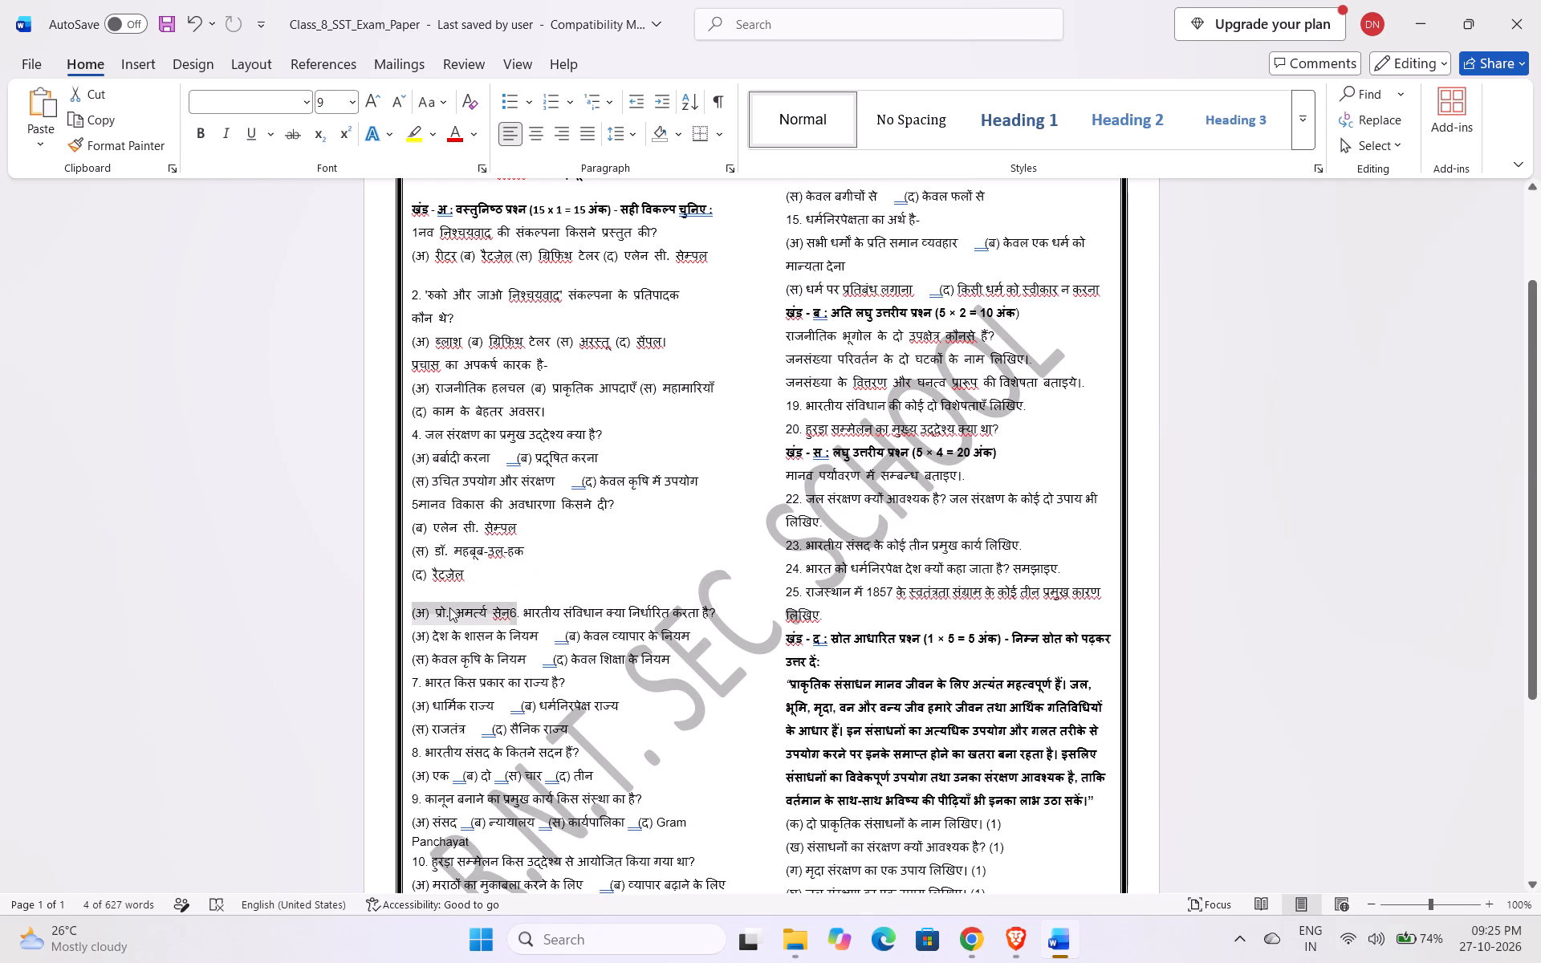
pyautogui.hotkey('ctrl', 'x')
pyautogui.click(410, 518)
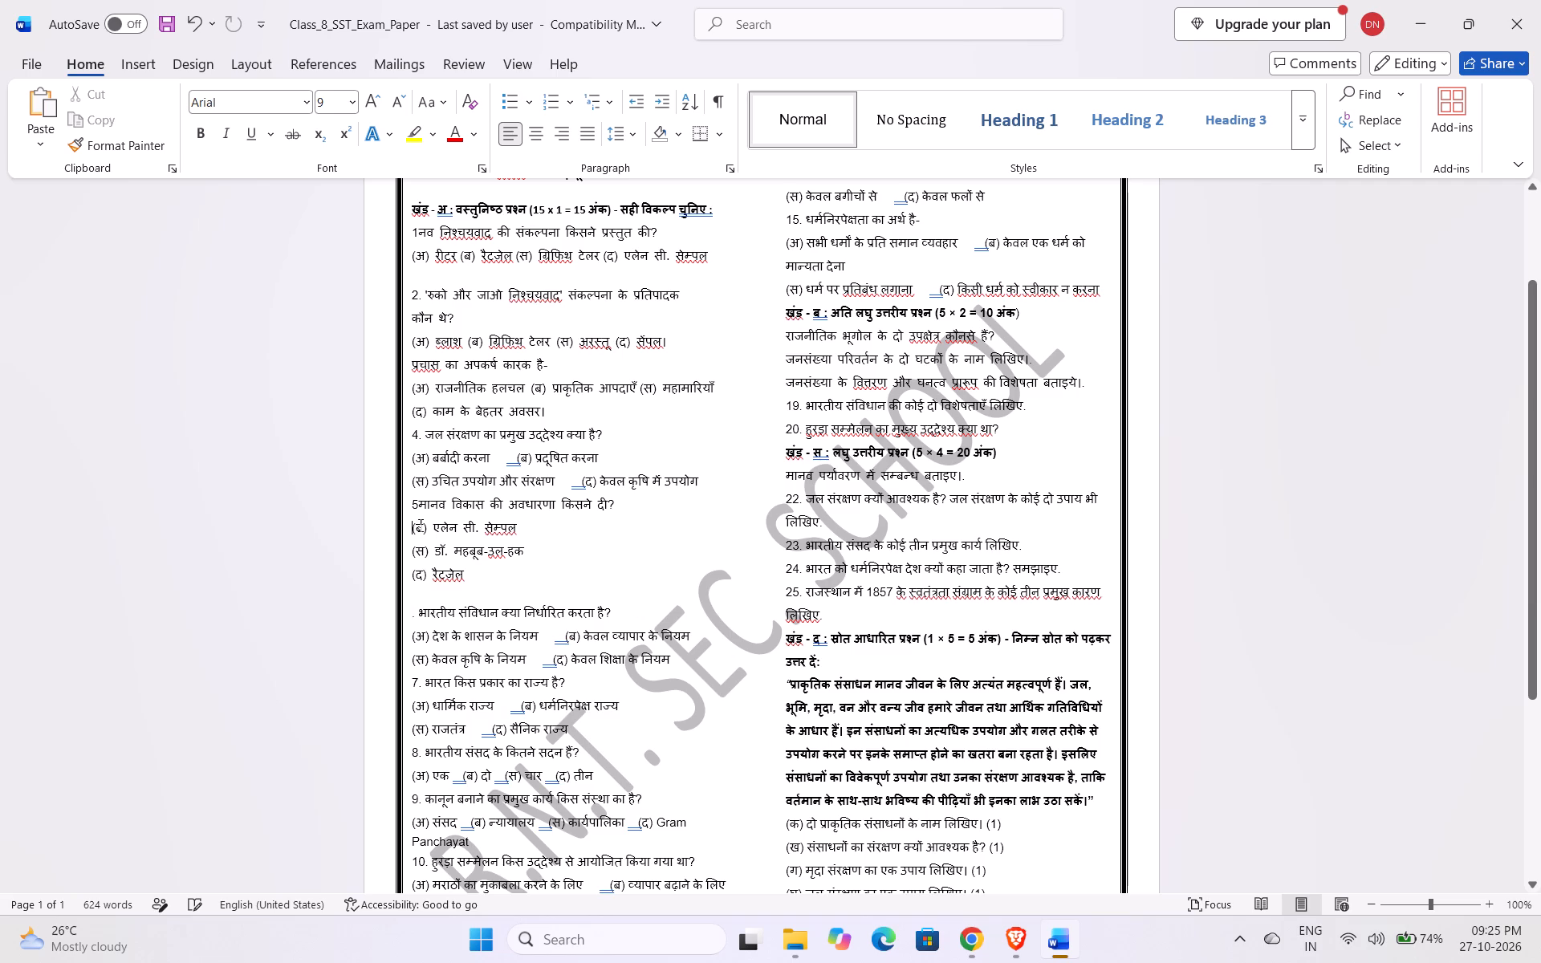
pyautogui.hotkey('ctrl', 'v')
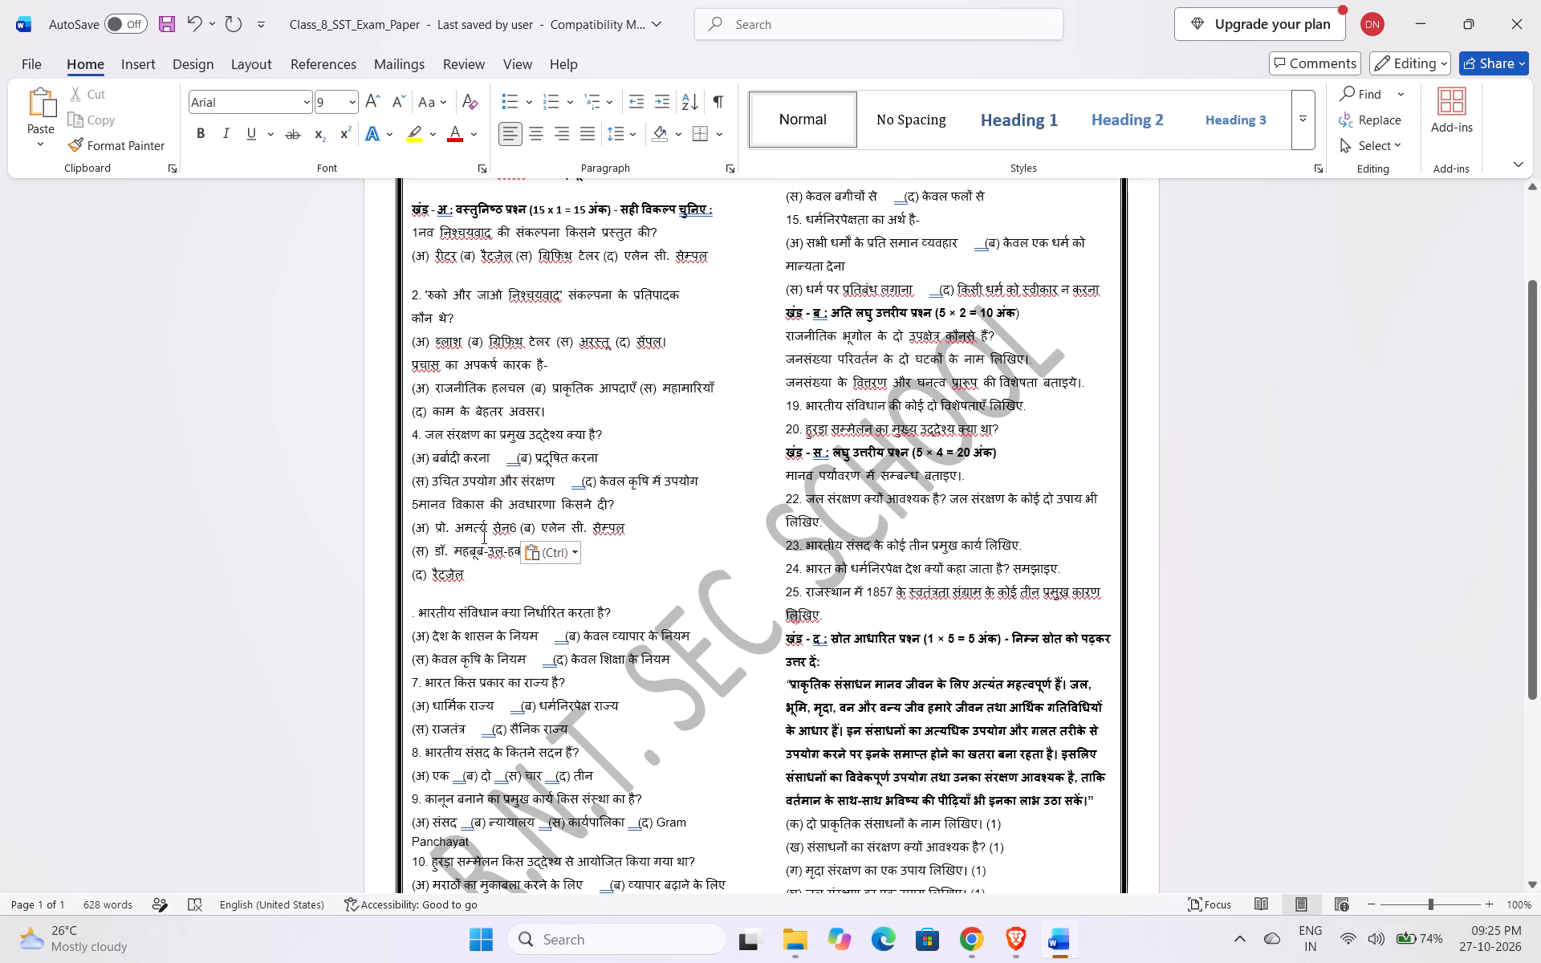
pyautogui.press('BackSpace')
pyautogui.press('BackSpace')
pyautogui.press('space')
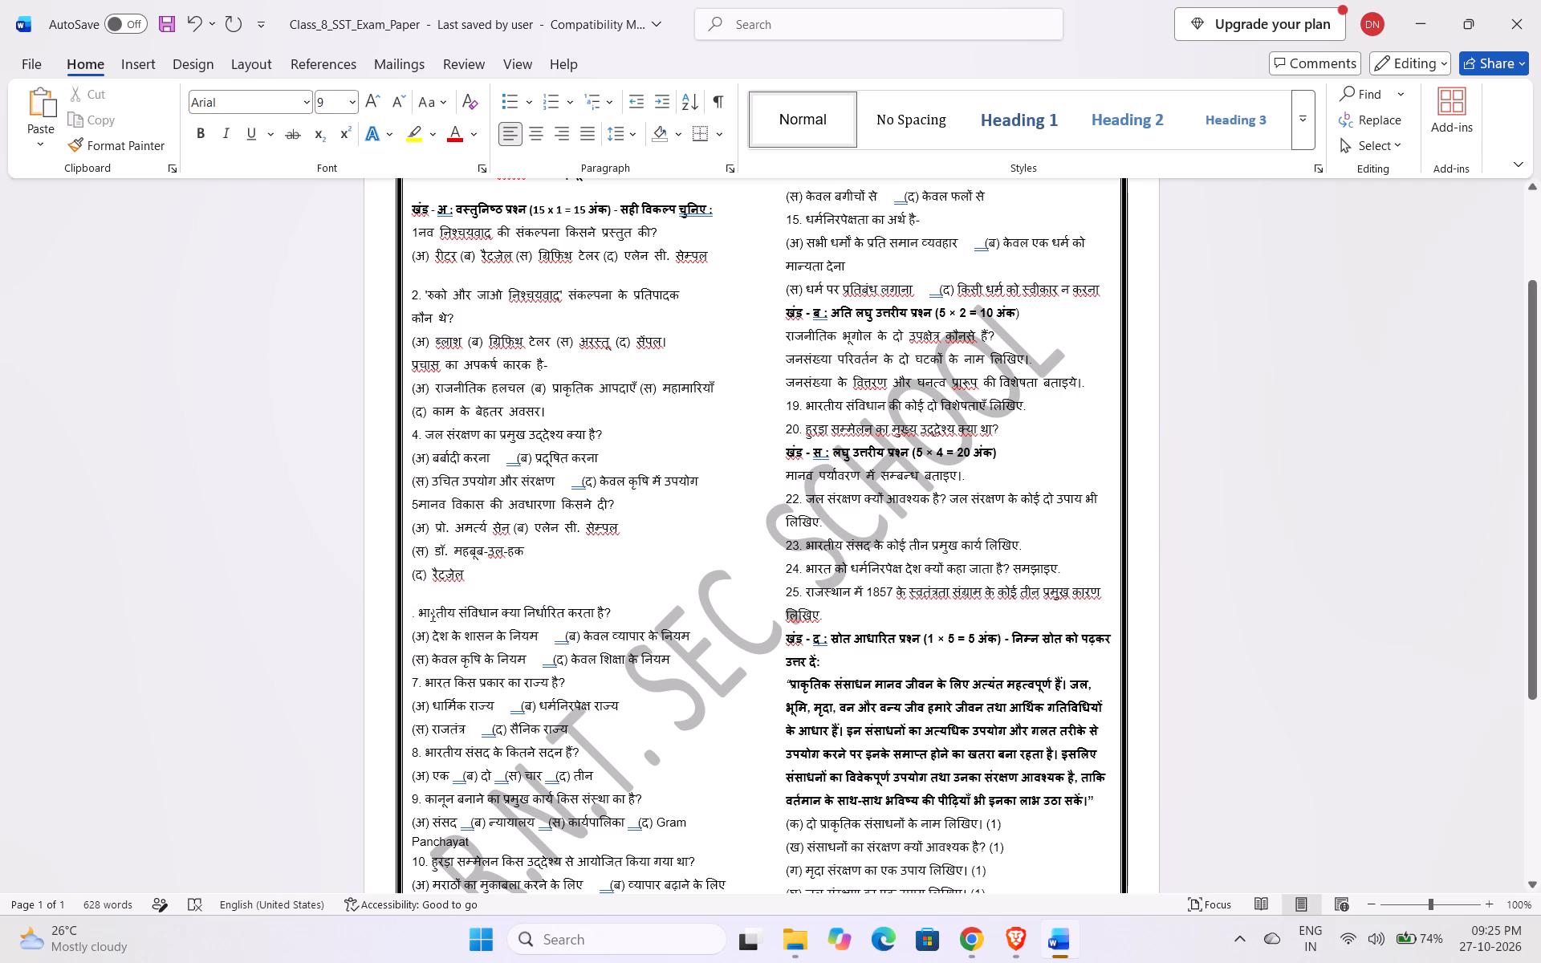
# Insert a period and a space after question number 5.
pyautogui.click(418, 509)
pyautogui.write('.')
pyautogui.press('space')
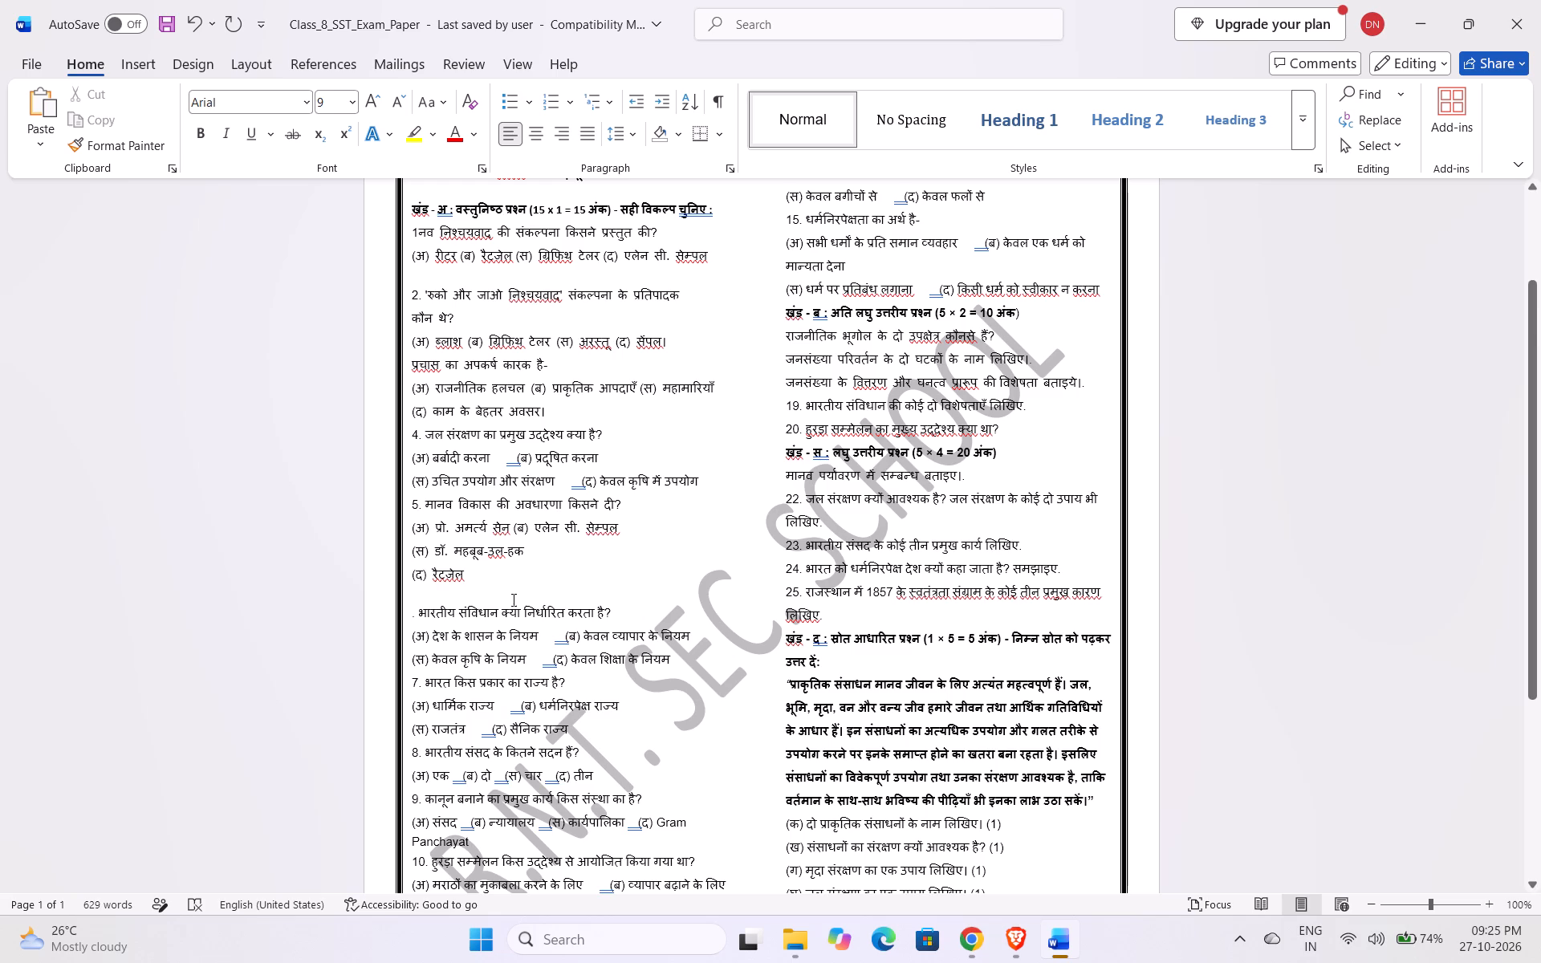
# Look through the whole paper to examine which objective questions follow question 5.
pyautogui.scroll(-6, 547, 638)
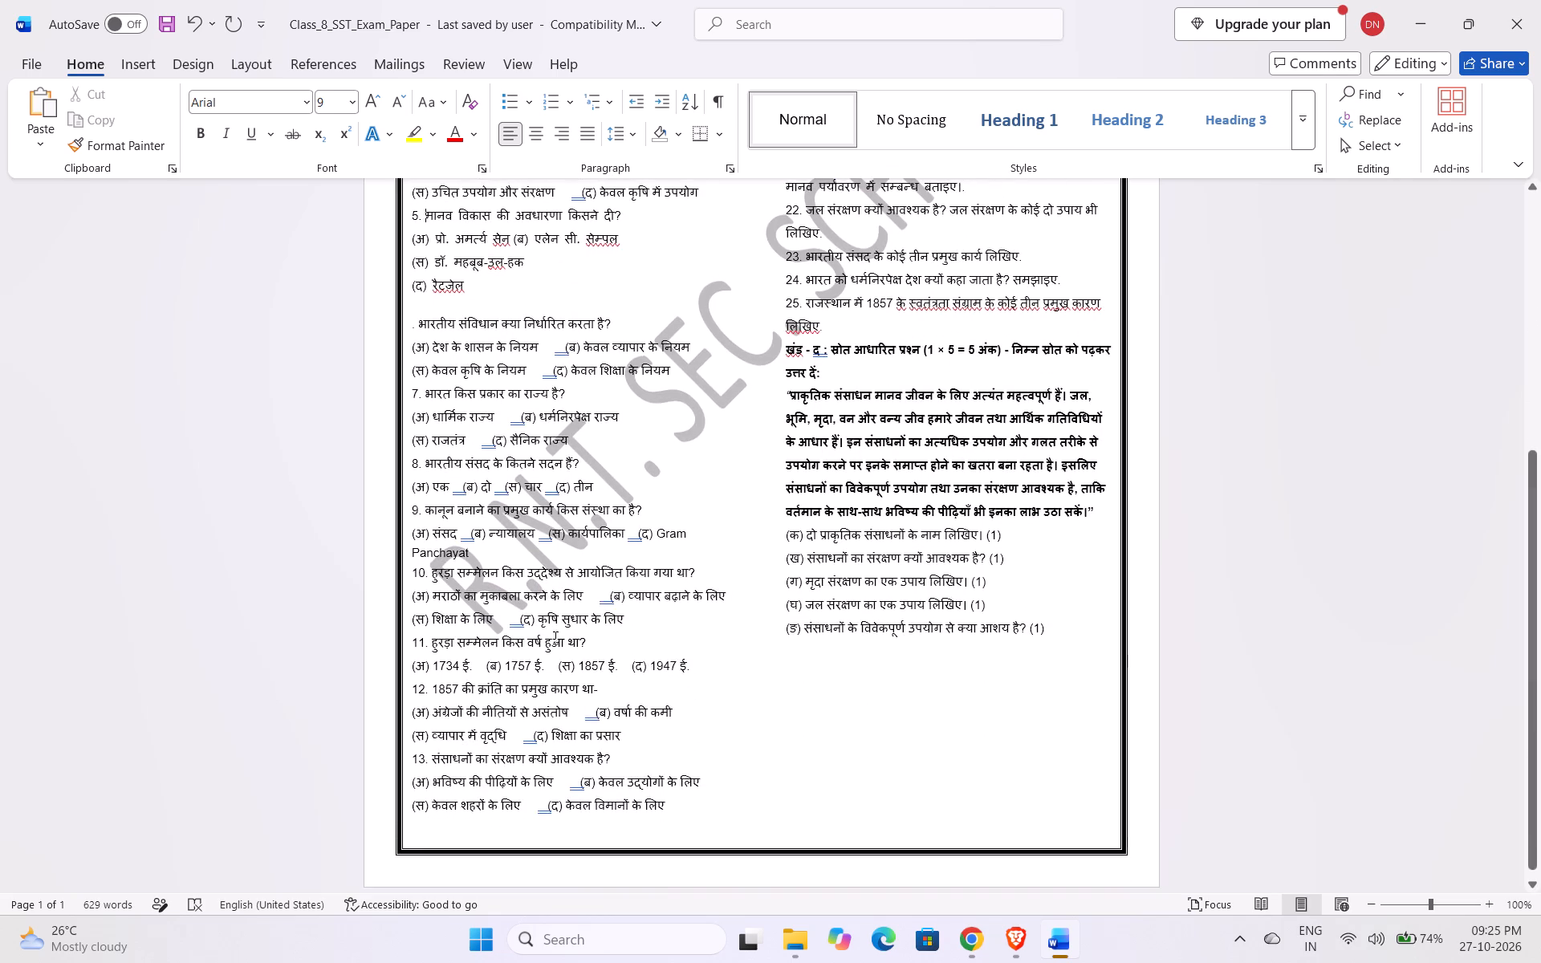
pyautogui.scroll(-3, 554, 636)
pyautogui.scroll(8, 554, 636)
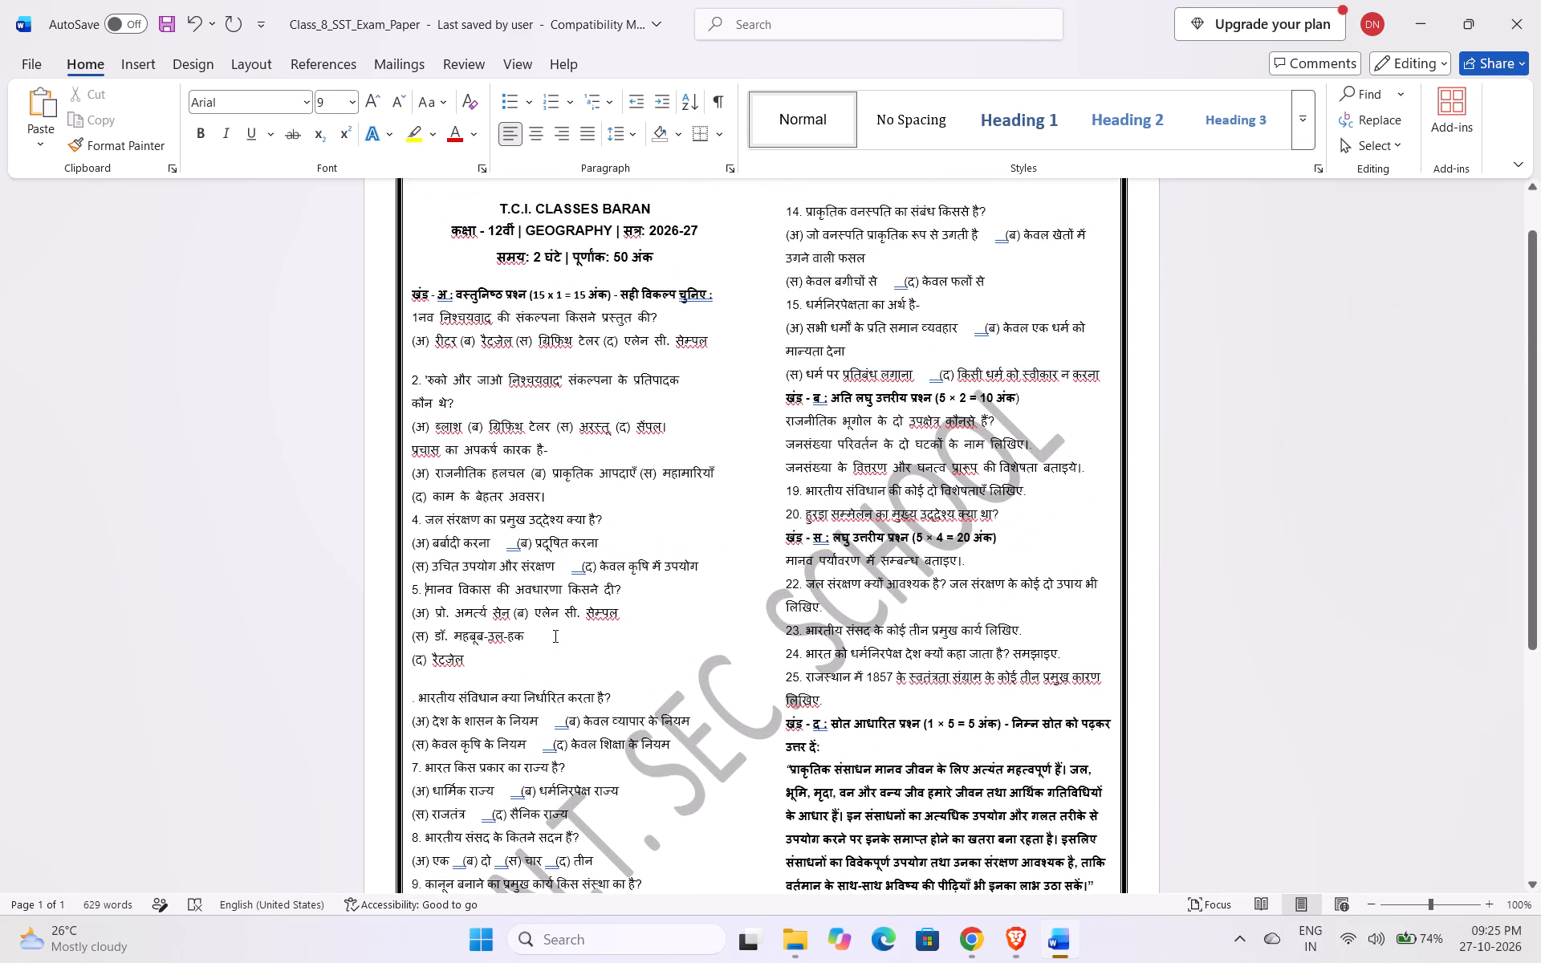
pyautogui.scroll(-1, 554, 636)
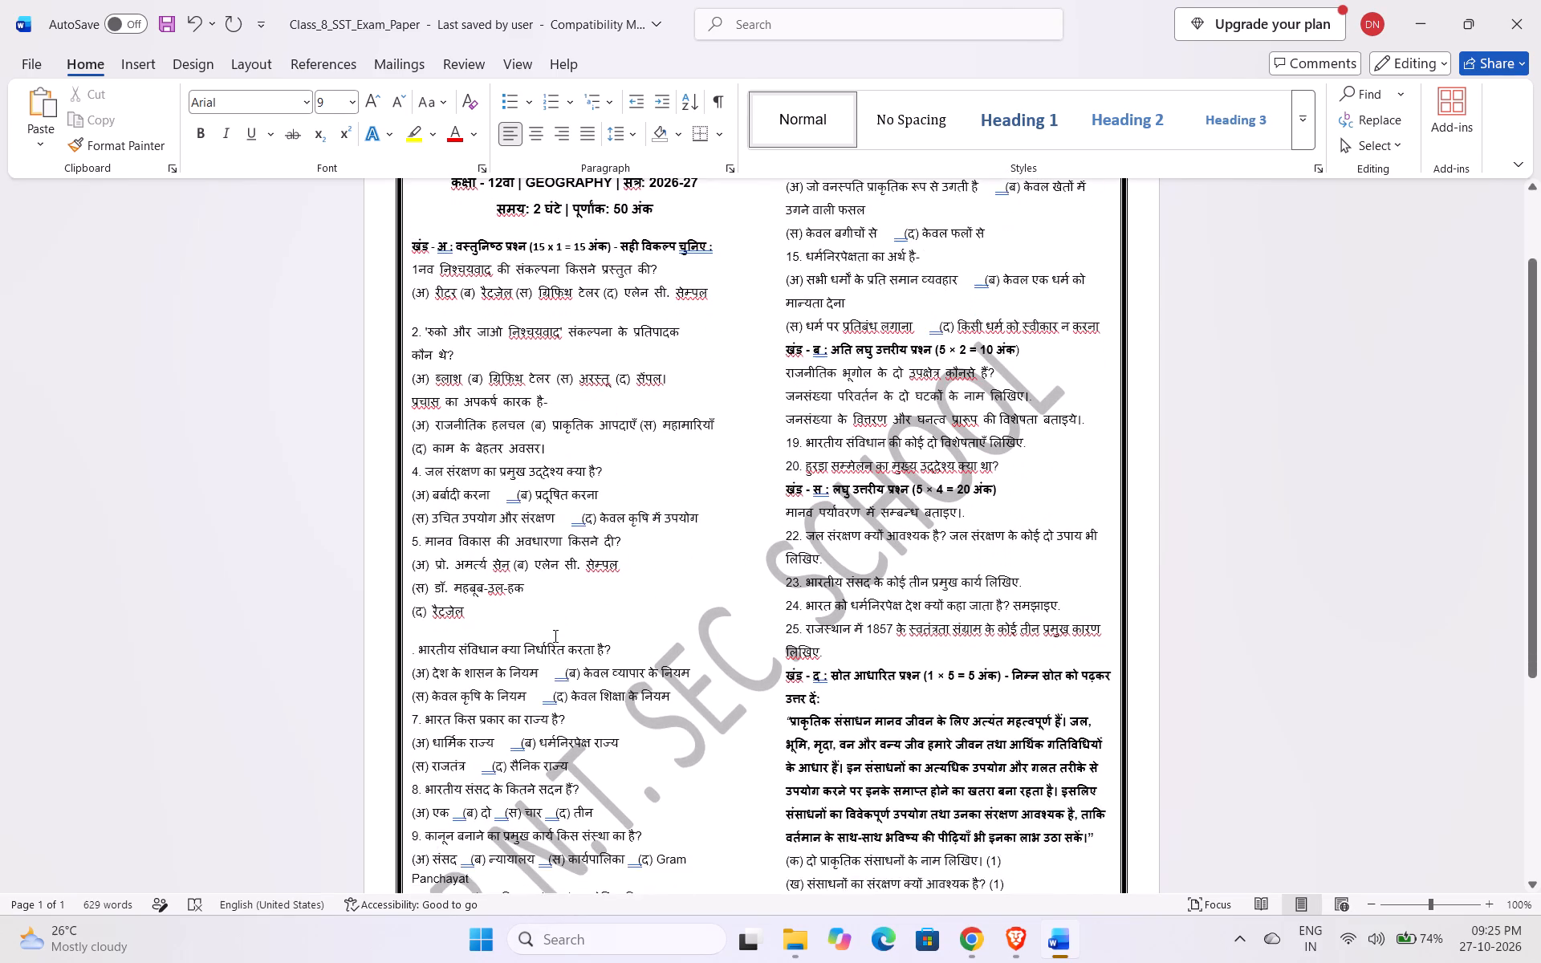
pyautogui.scroll(2, 554, 636)
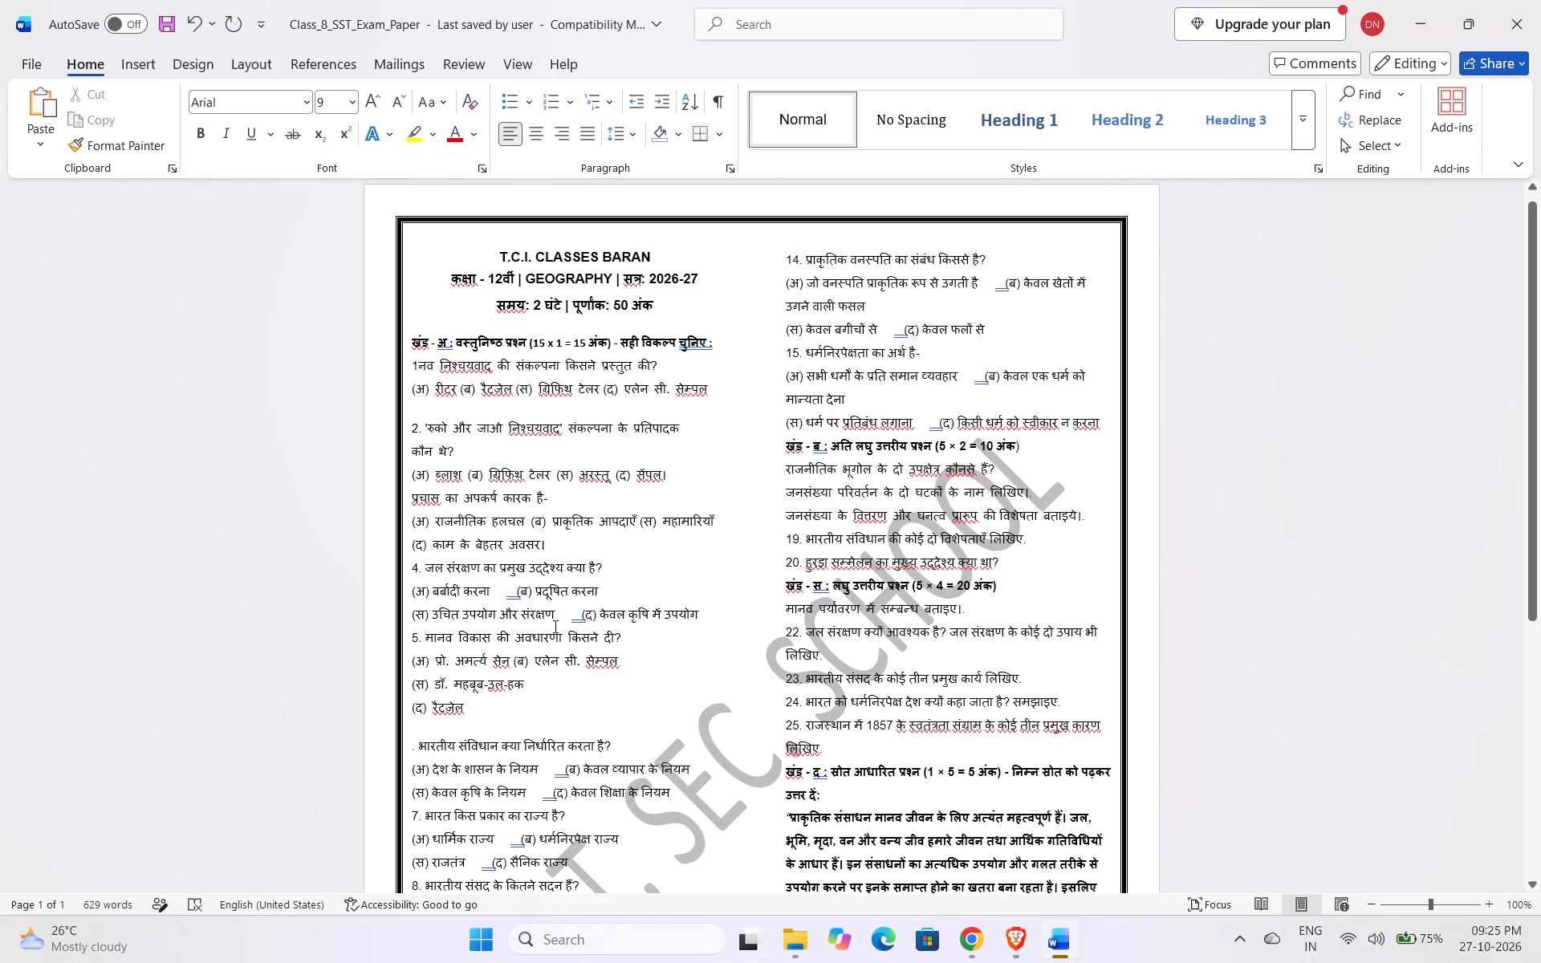
# Delete the objective questions after question 5, from the Indian constitution question through question 15, up to the खंड - ब heading.
pyautogui.scroll(-3, 535, 679)
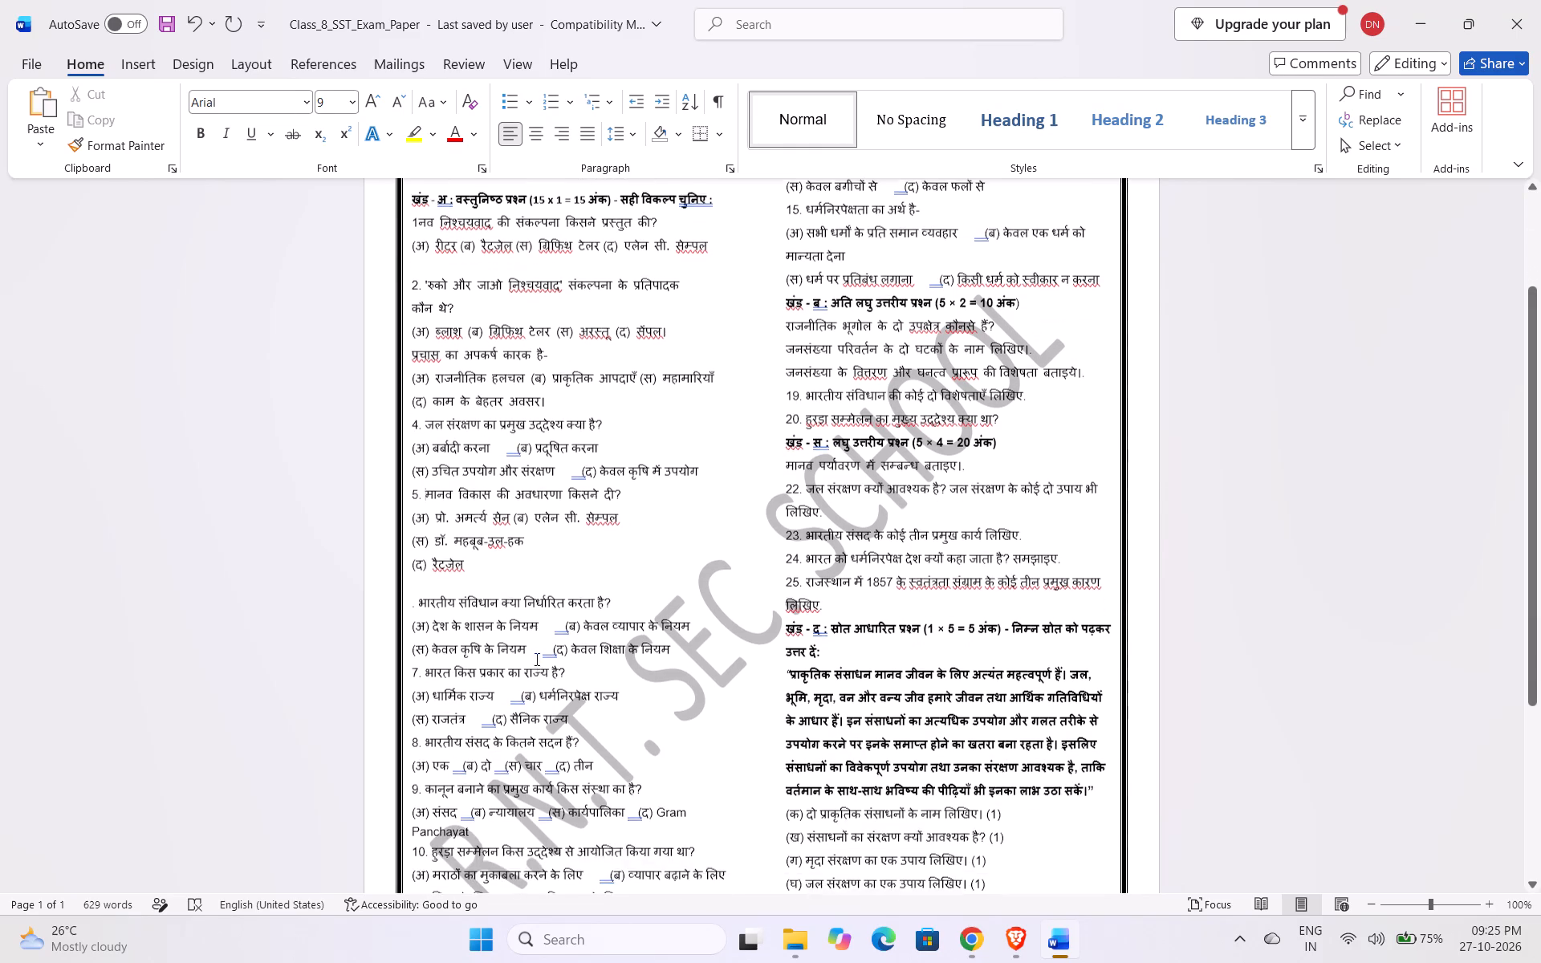
pyautogui.moveTo(412, 600); pyautogui.dragTo(589, 812)
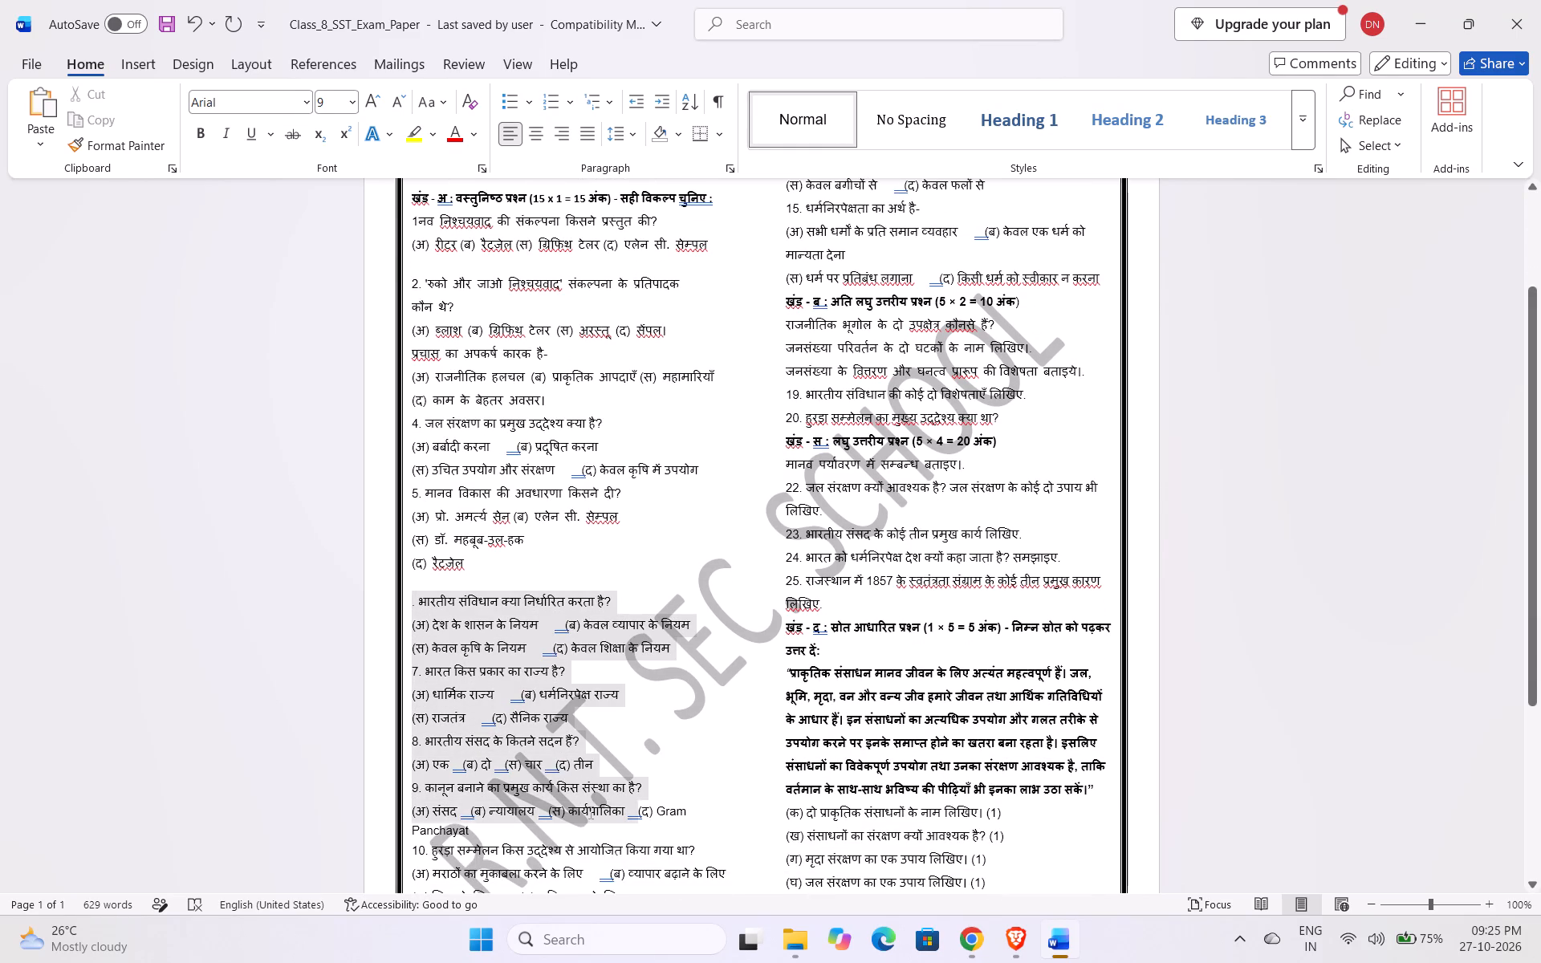
pyautogui.moveTo(589, 812); pyautogui.dragTo(681, 865)
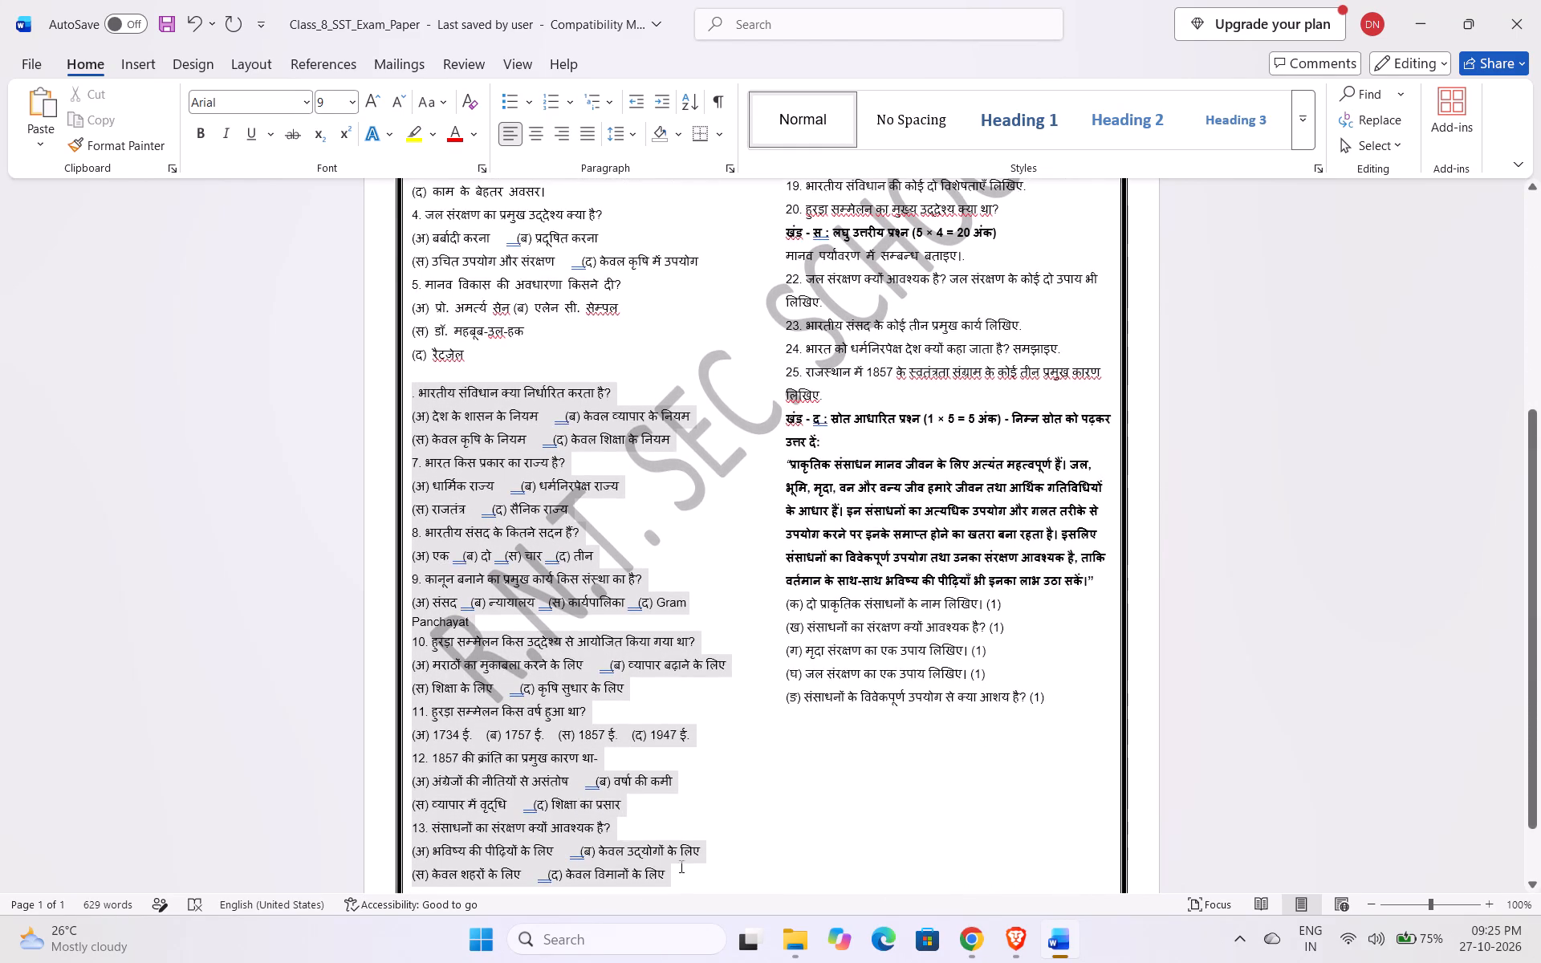
pyautogui.moveTo(681, 865); pyautogui.dragTo(689, 857)
pyautogui.press('BackSpace')
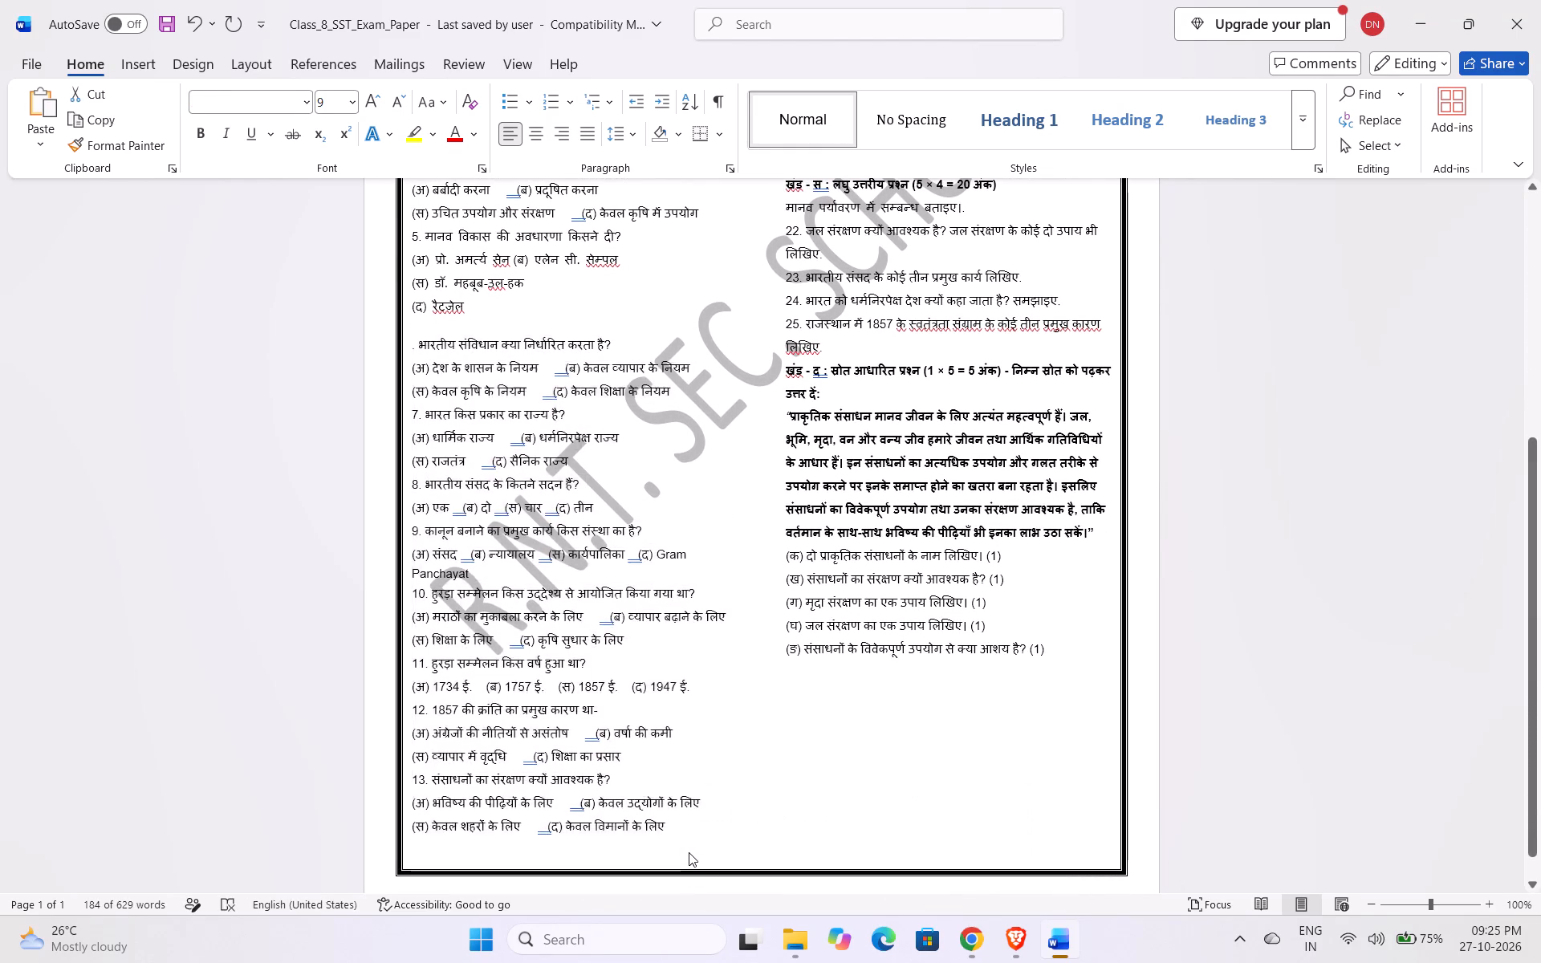
pyautogui.scroll(4, 690, 851)
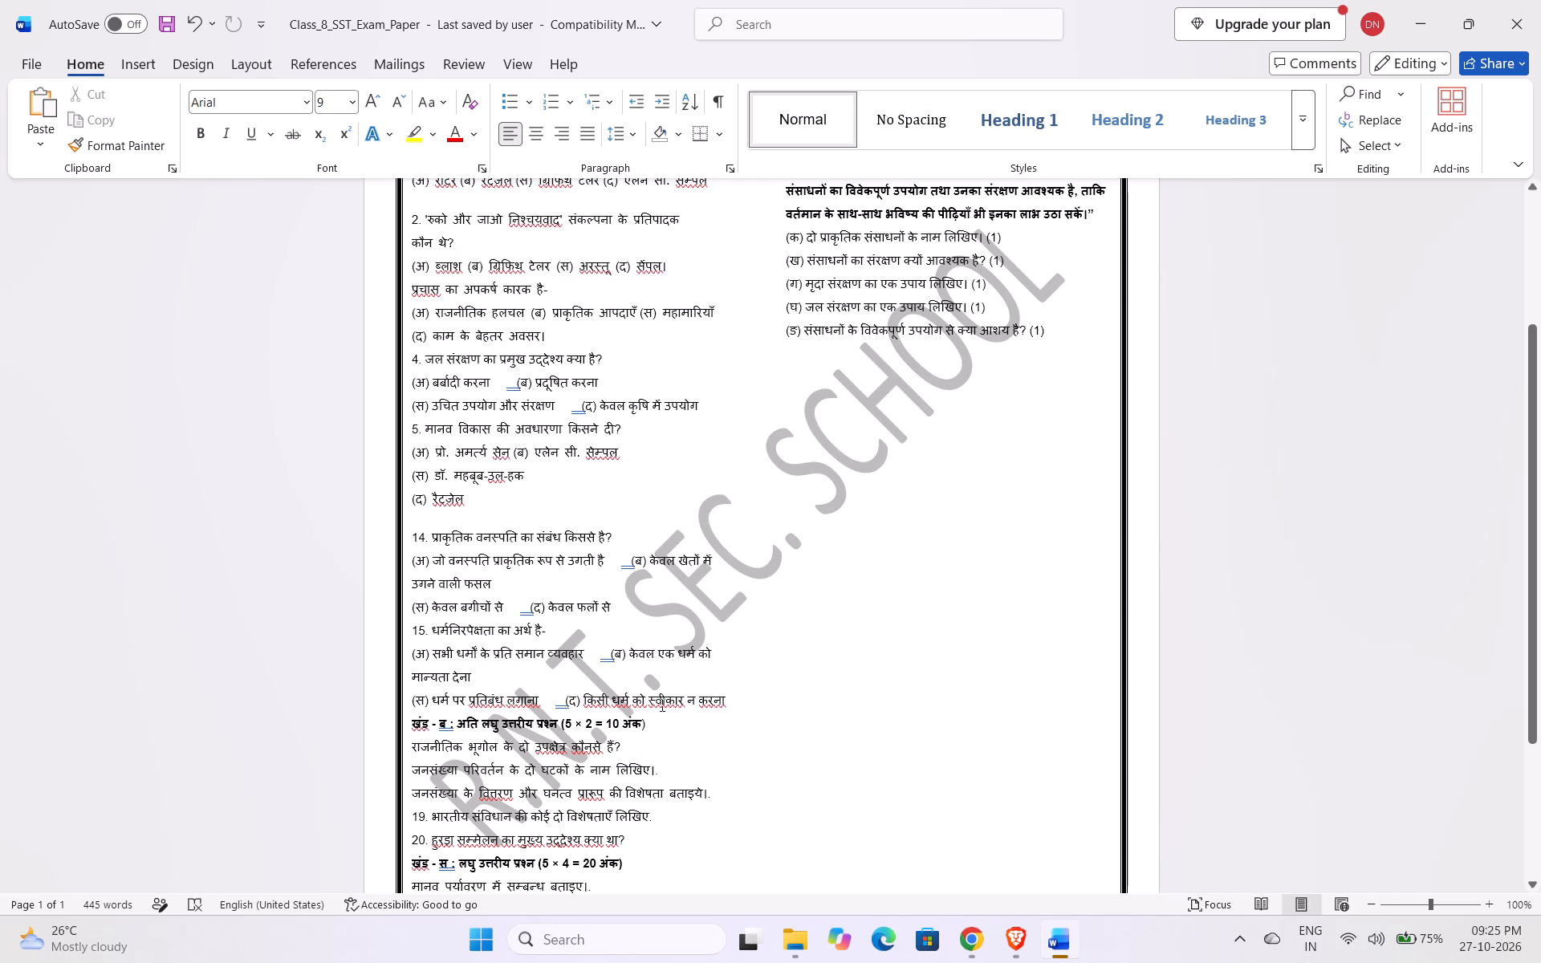
pyautogui.moveTo(727, 702); pyautogui.dragTo(425, 533)
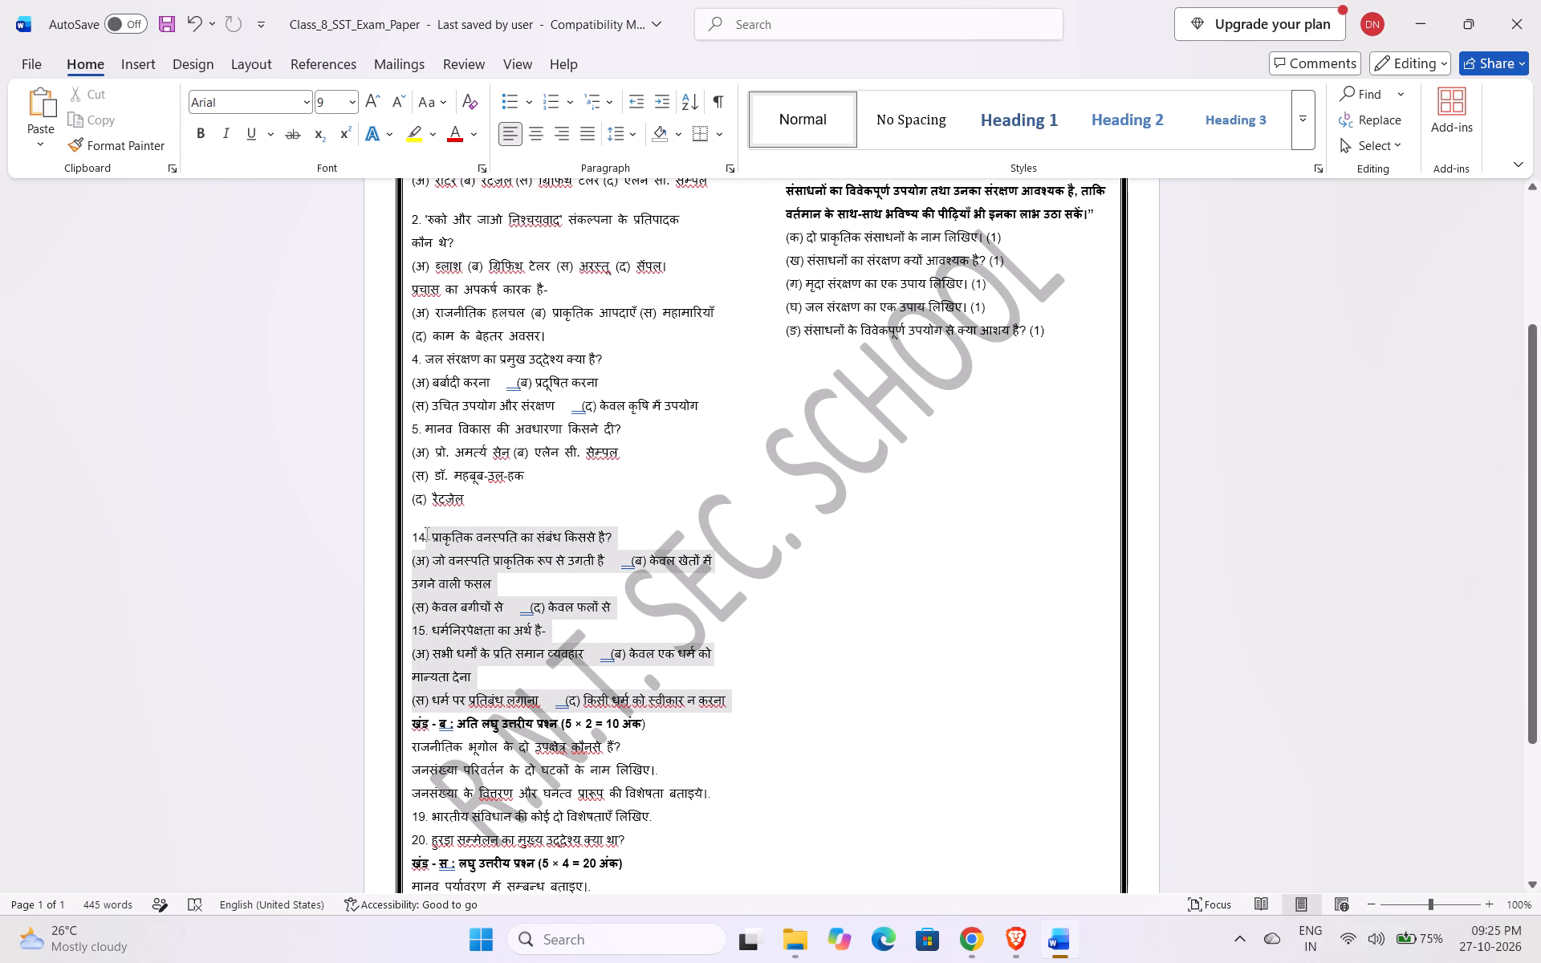
pyautogui.moveTo(425, 533); pyautogui.dragTo(414, 530)
pyautogui.press('BackSpace')
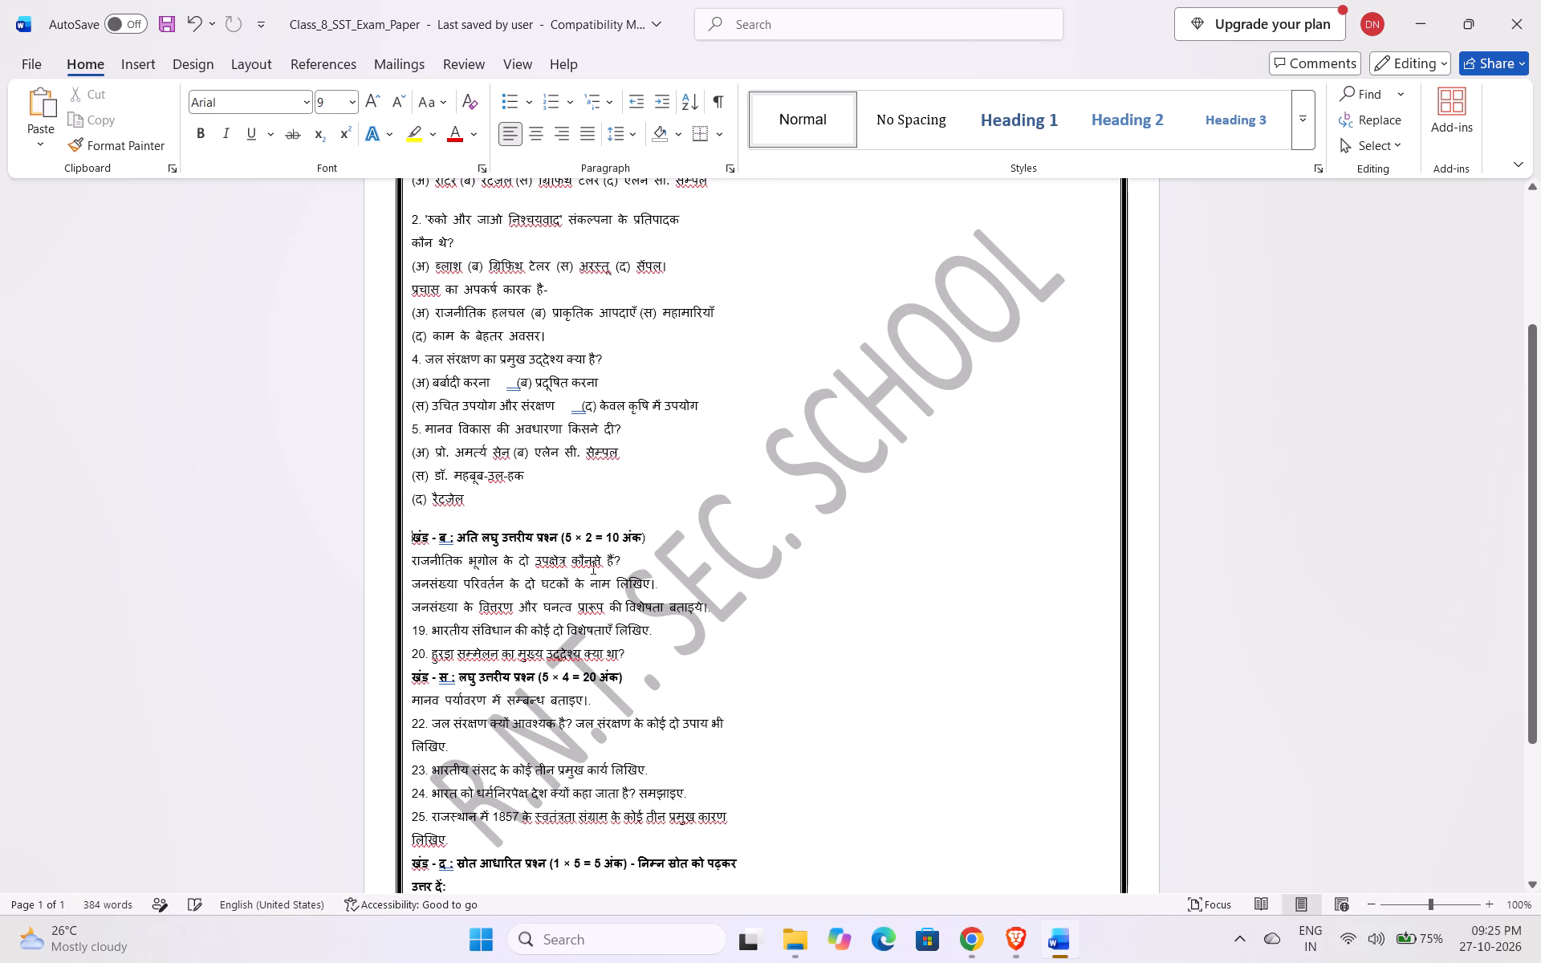
# Remove the blank lines above the खंड - ब heading and above question 2.
pyautogui.scroll(3, 616, 579)
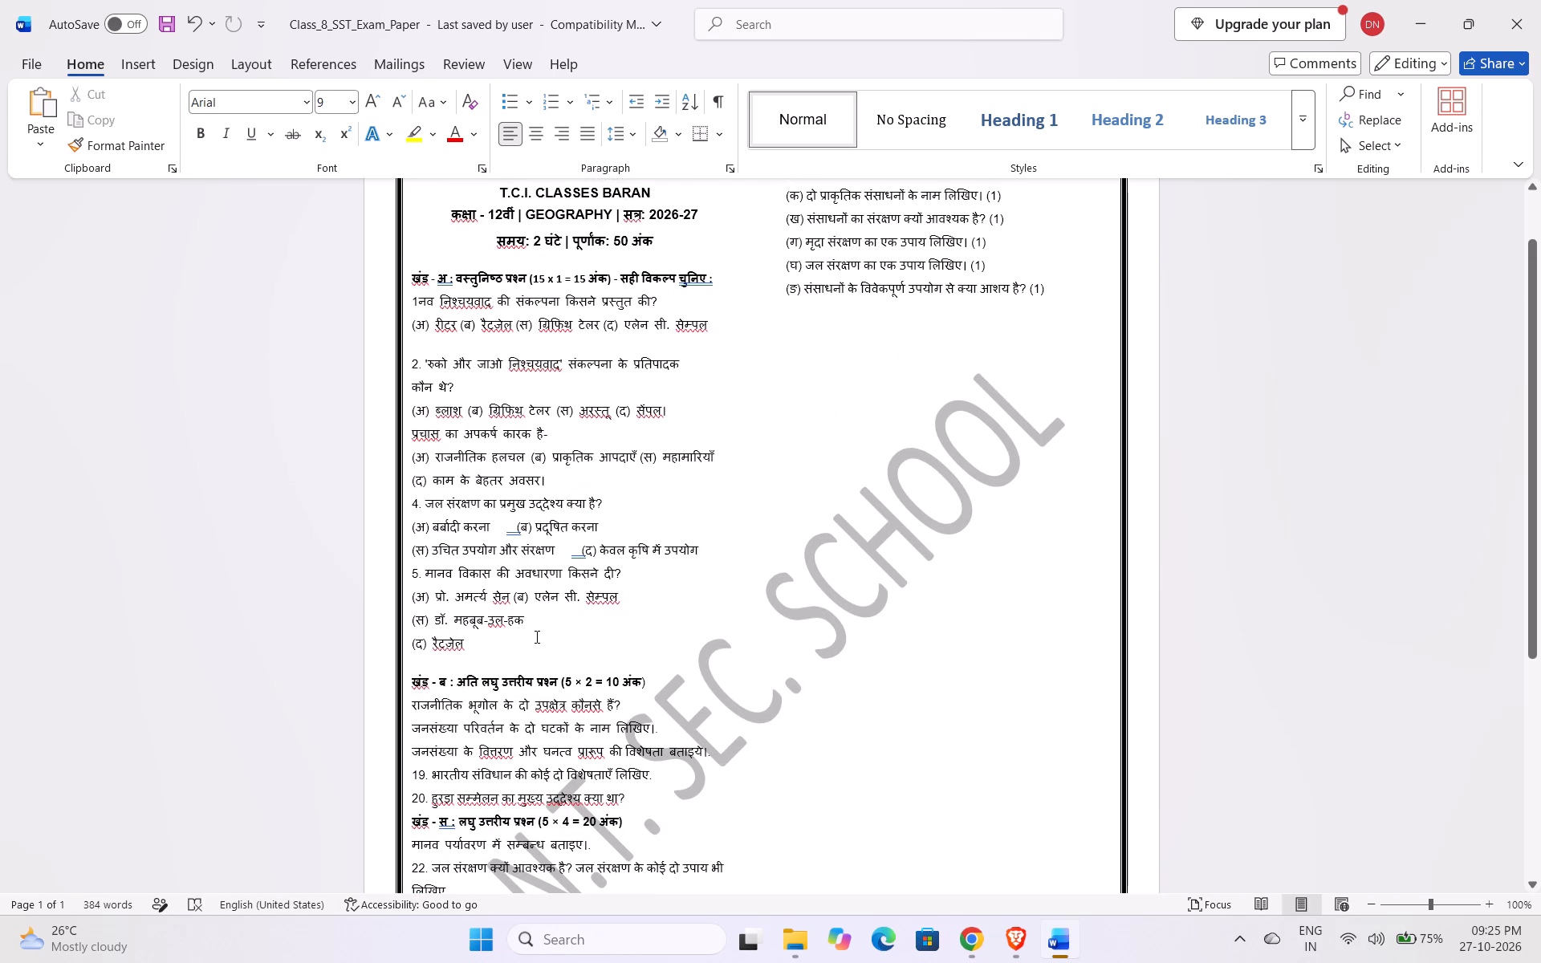
pyautogui.press('BackSpace')
pyautogui.scroll(2, 518, 611)
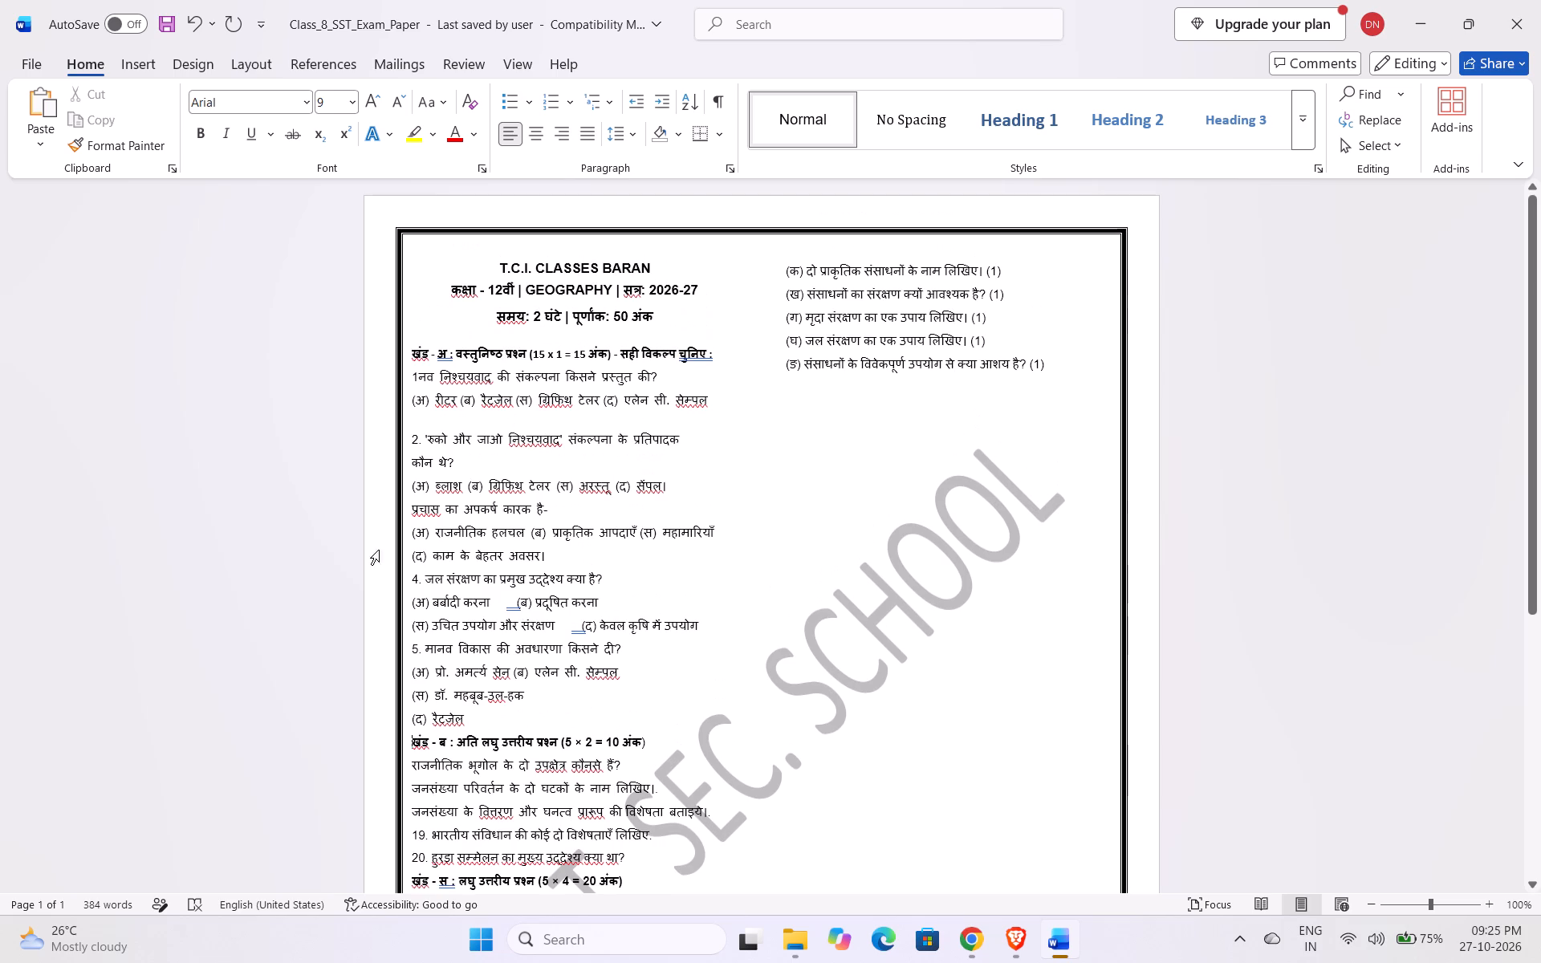
pyautogui.click(411, 433)
pyautogui.press('BackSpace')
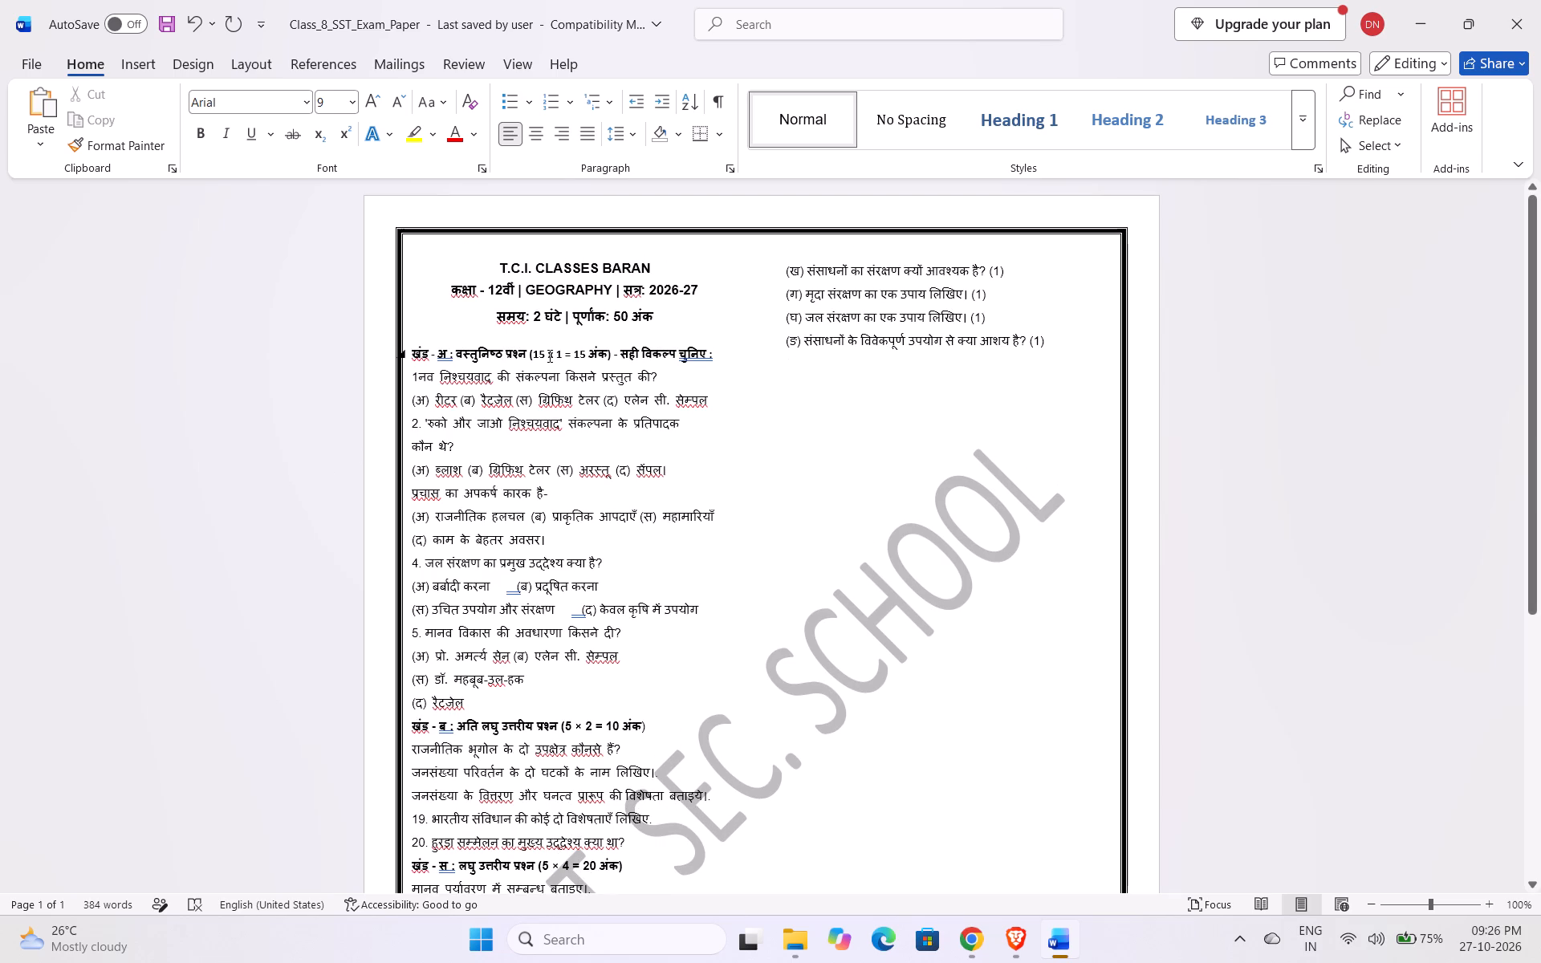
# Join question 5's option (द) रैटजेल onto the line of option (स), separated by a space.
pyautogui.click(413, 701)
pyautogui.press('BackSpace')
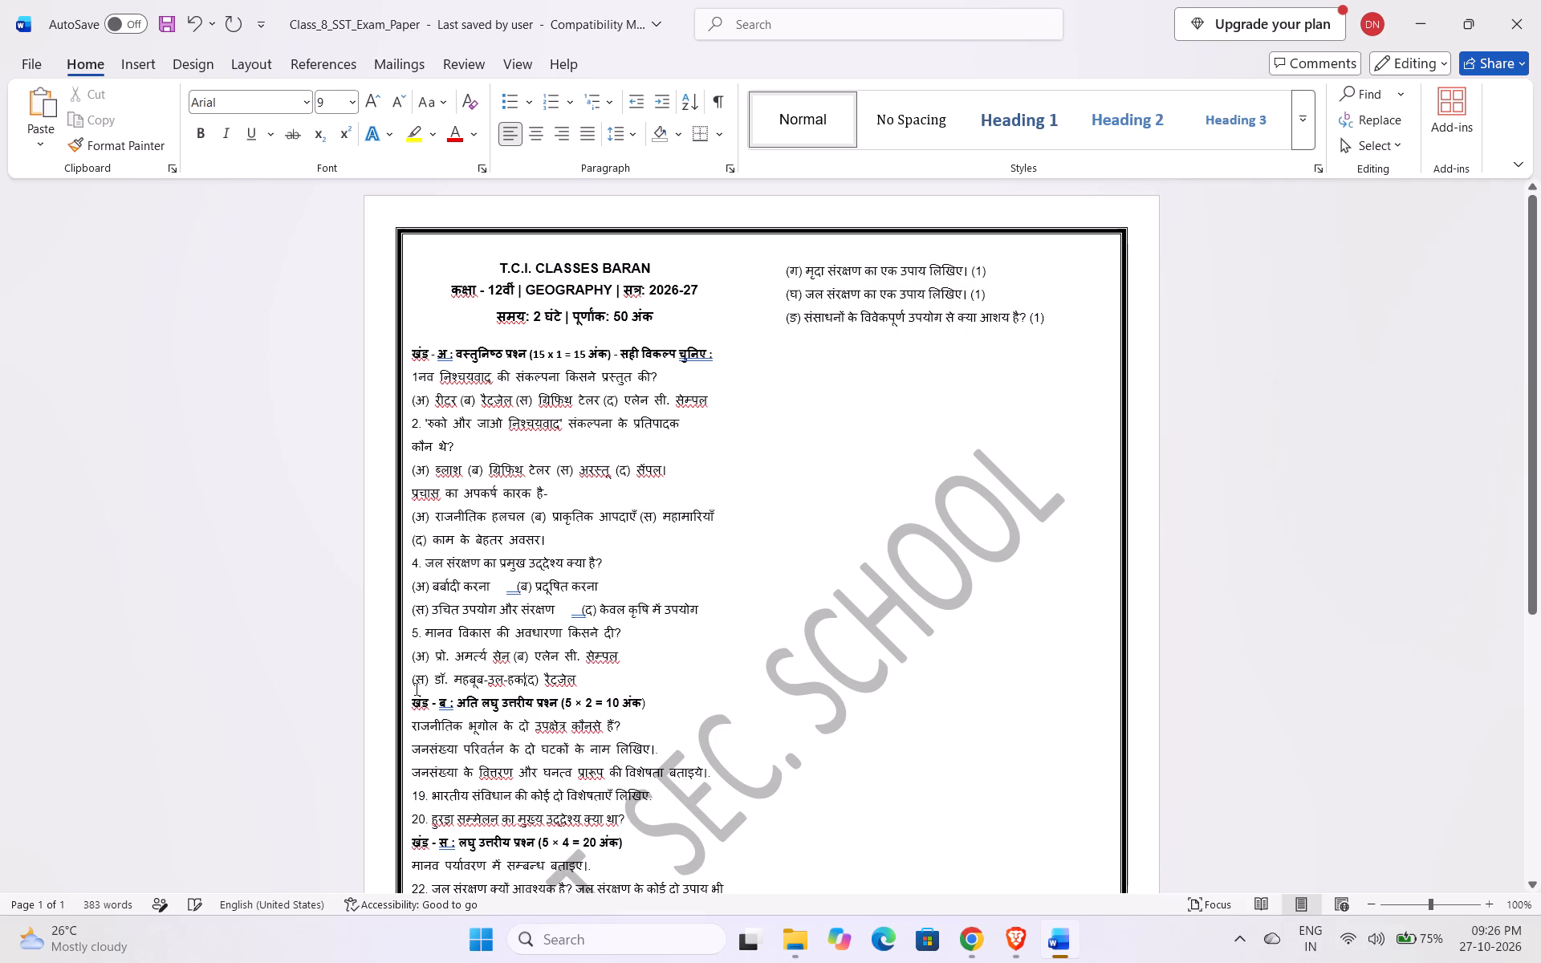
pyautogui.press('space')
# Place the cursor in the question count of the खंड - अ heading for editing.
pyautogui.click(537, 356)
# Change the marks formula in the खंड - अ heading to 1 x 5 = 5 अंक.
pyautogui.press('BackSpace')
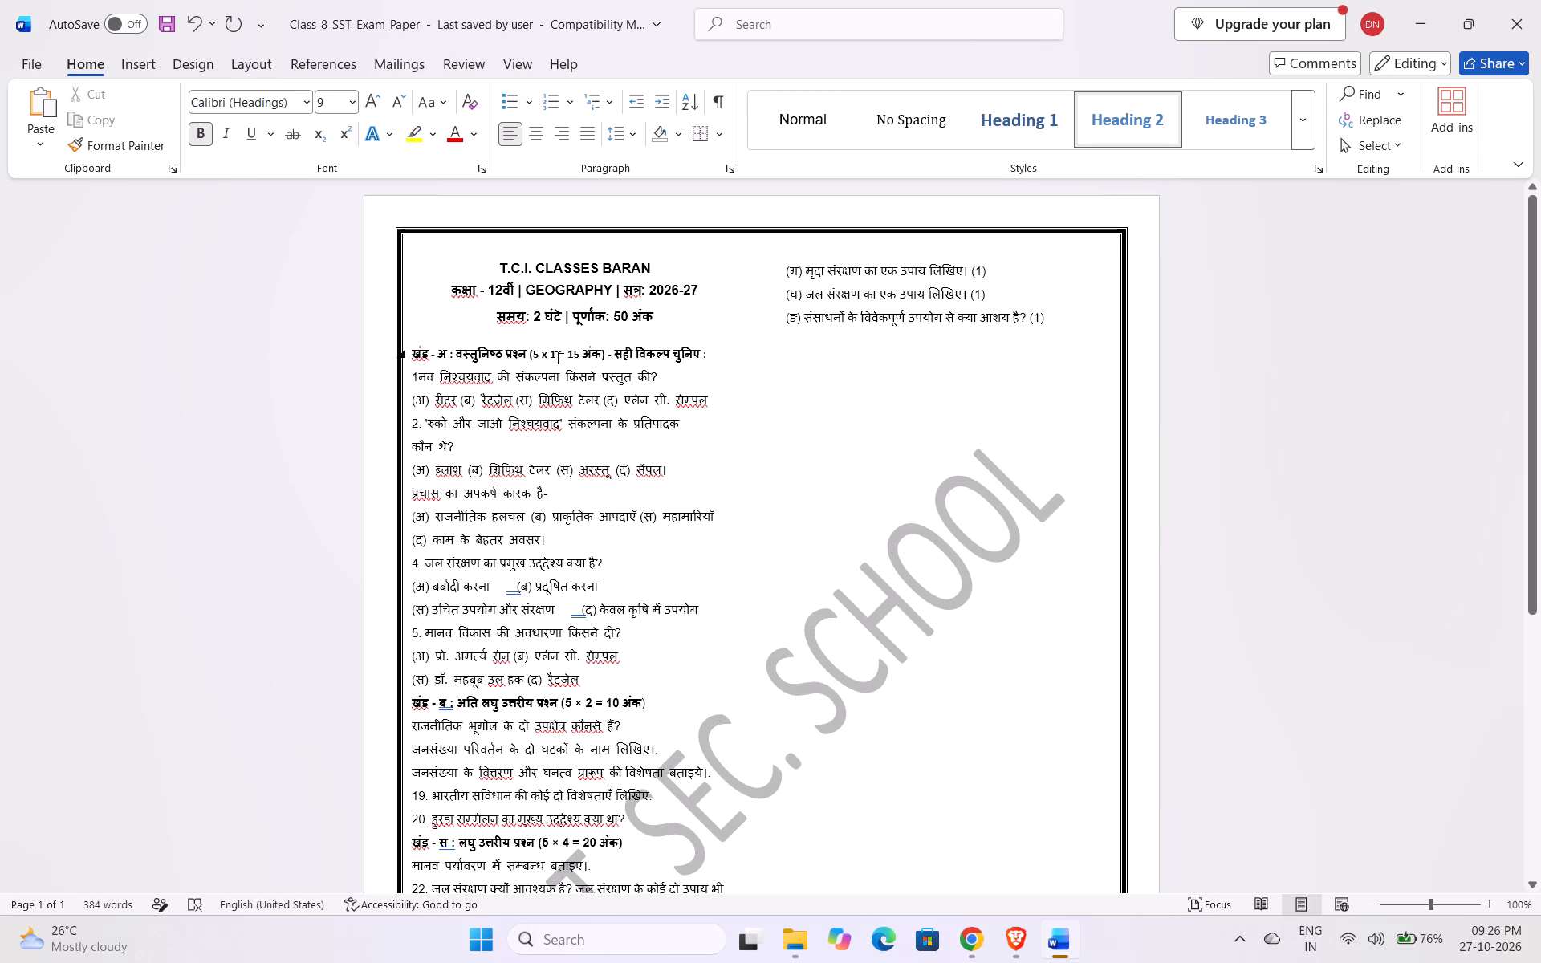
pyautogui.click(539, 355)
pyautogui.press('BackSpace')
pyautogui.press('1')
pyautogui.press('Right')
pyautogui.press('Right')
pyautogui.press('Right')
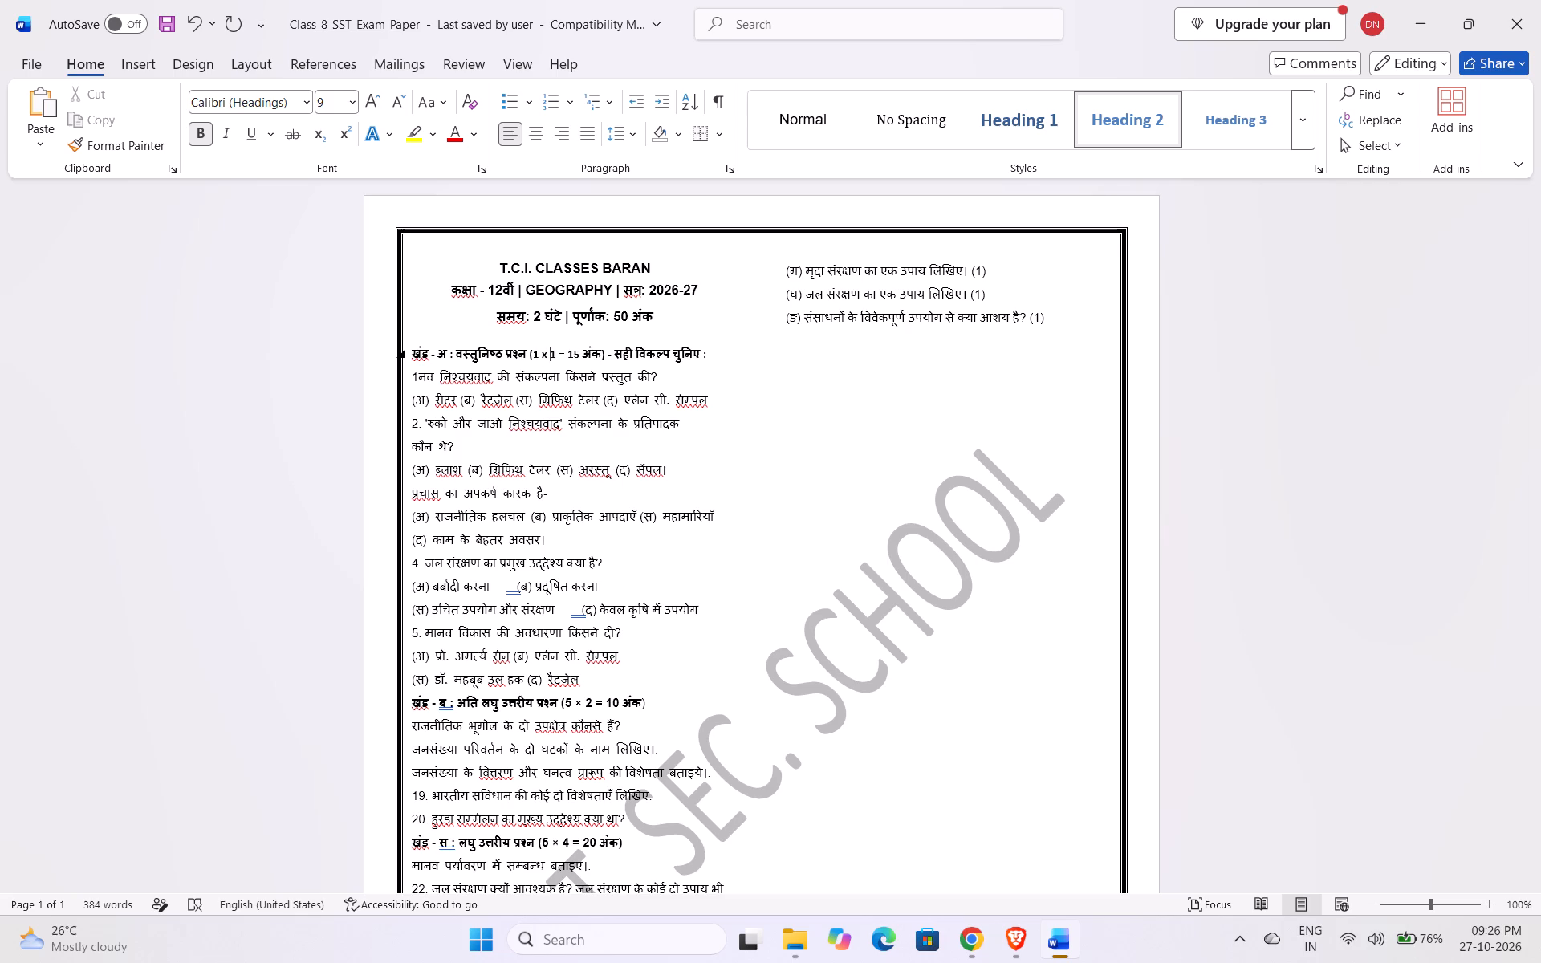
pyautogui.press('Right')
pyautogui.press('BackSpace')
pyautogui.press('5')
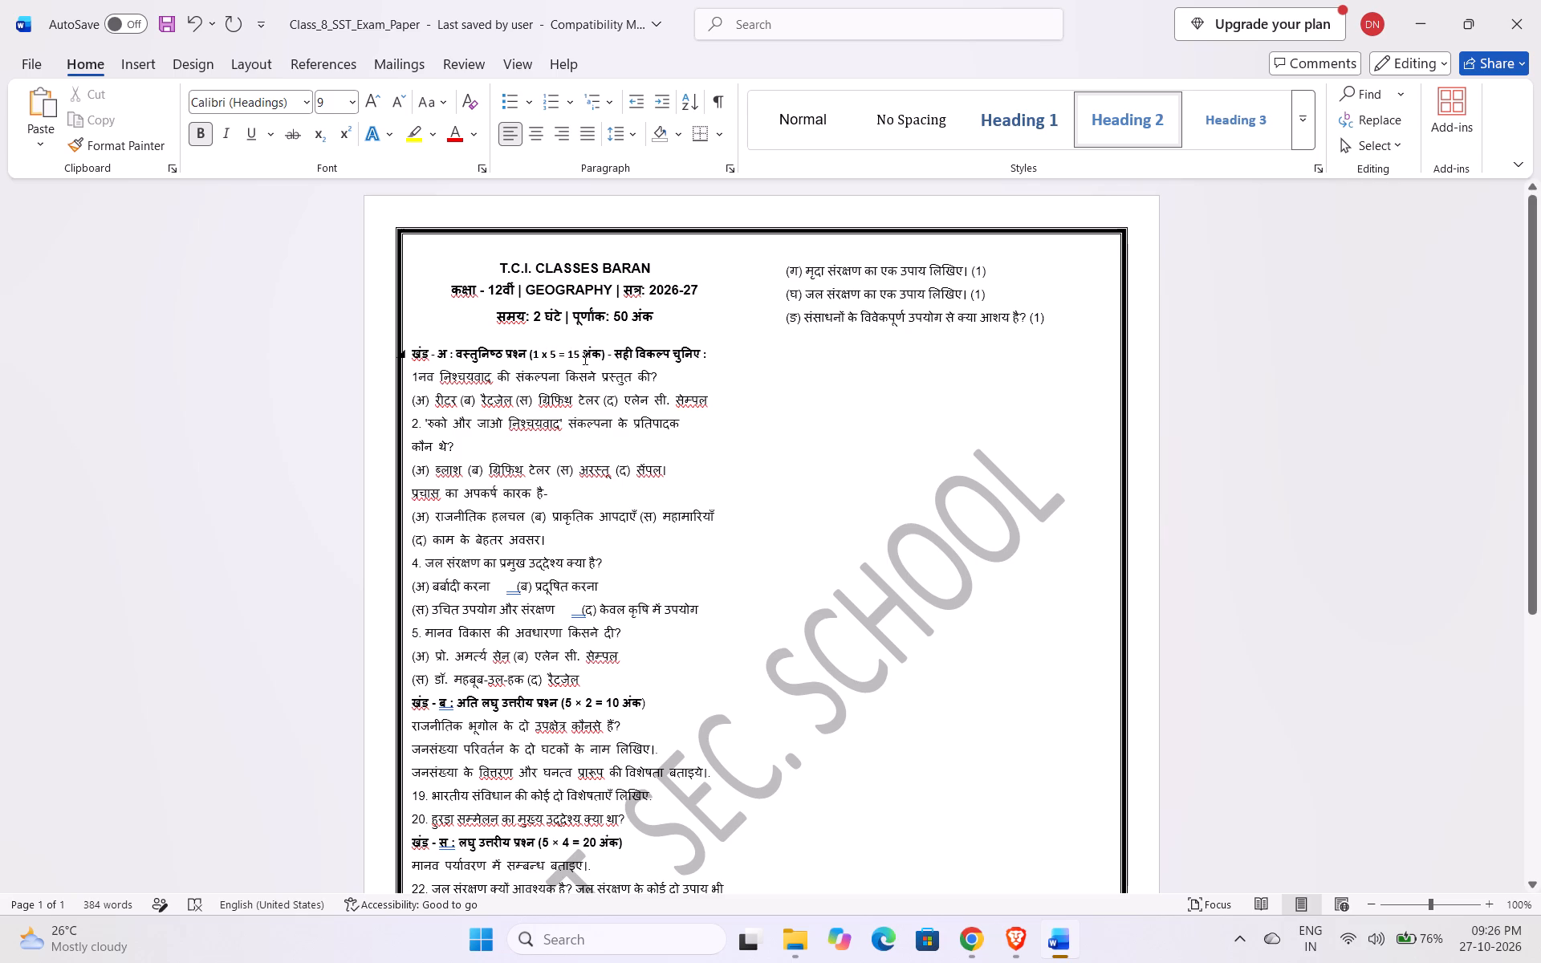
pyautogui.click(577, 355)
pyautogui.press('BackSpace')
pyautogui.press('BackSpace')
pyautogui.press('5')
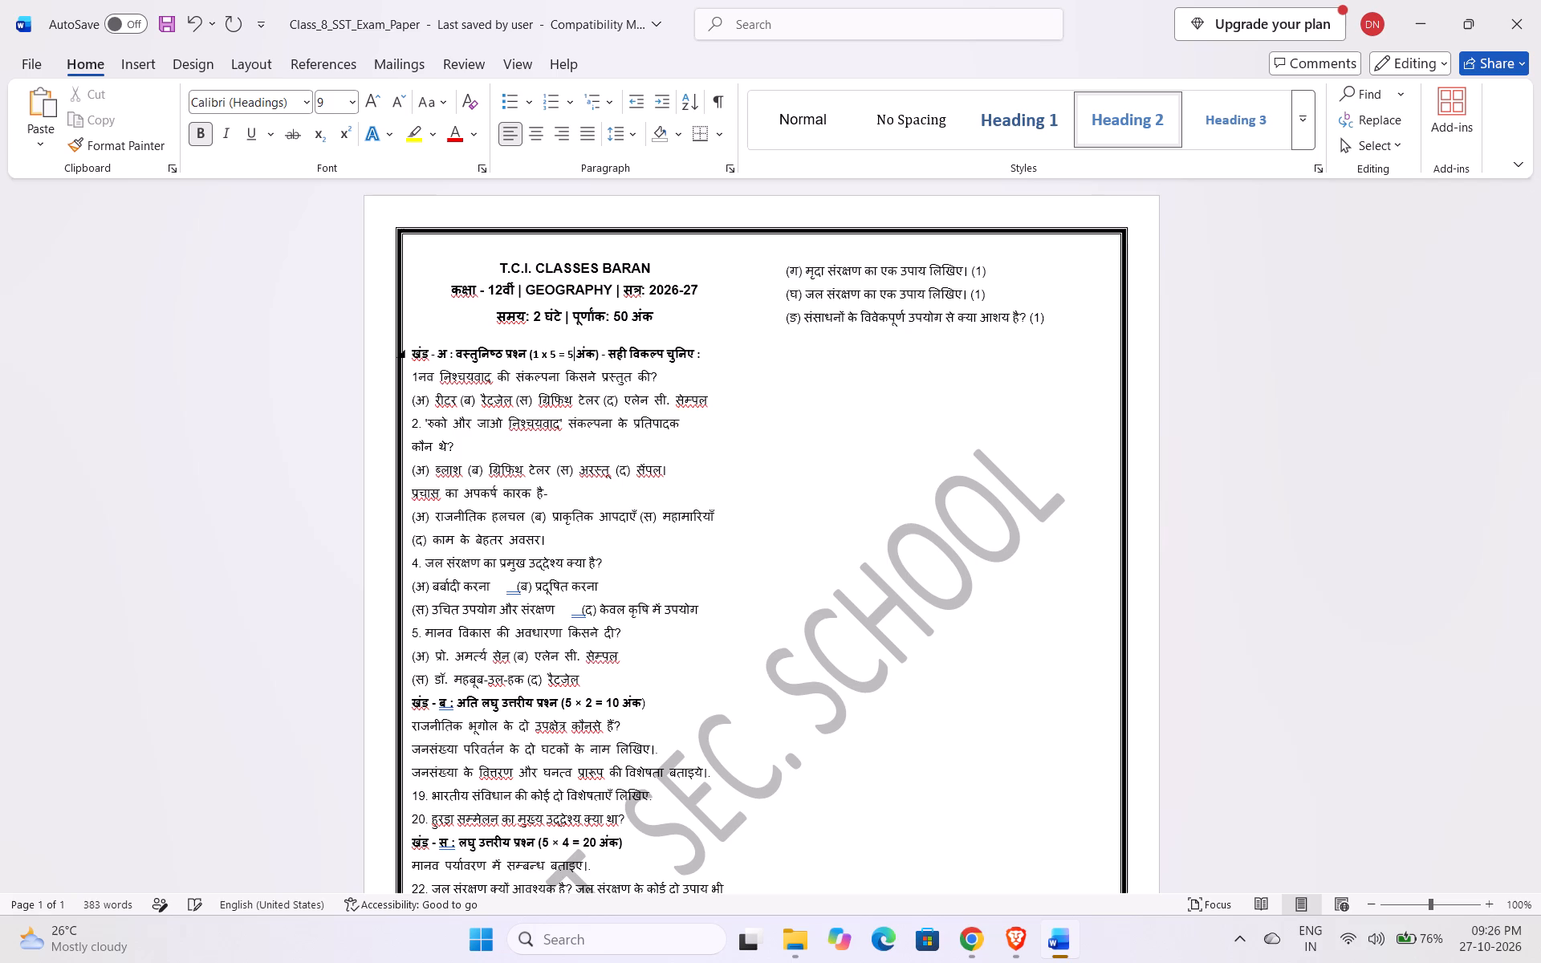
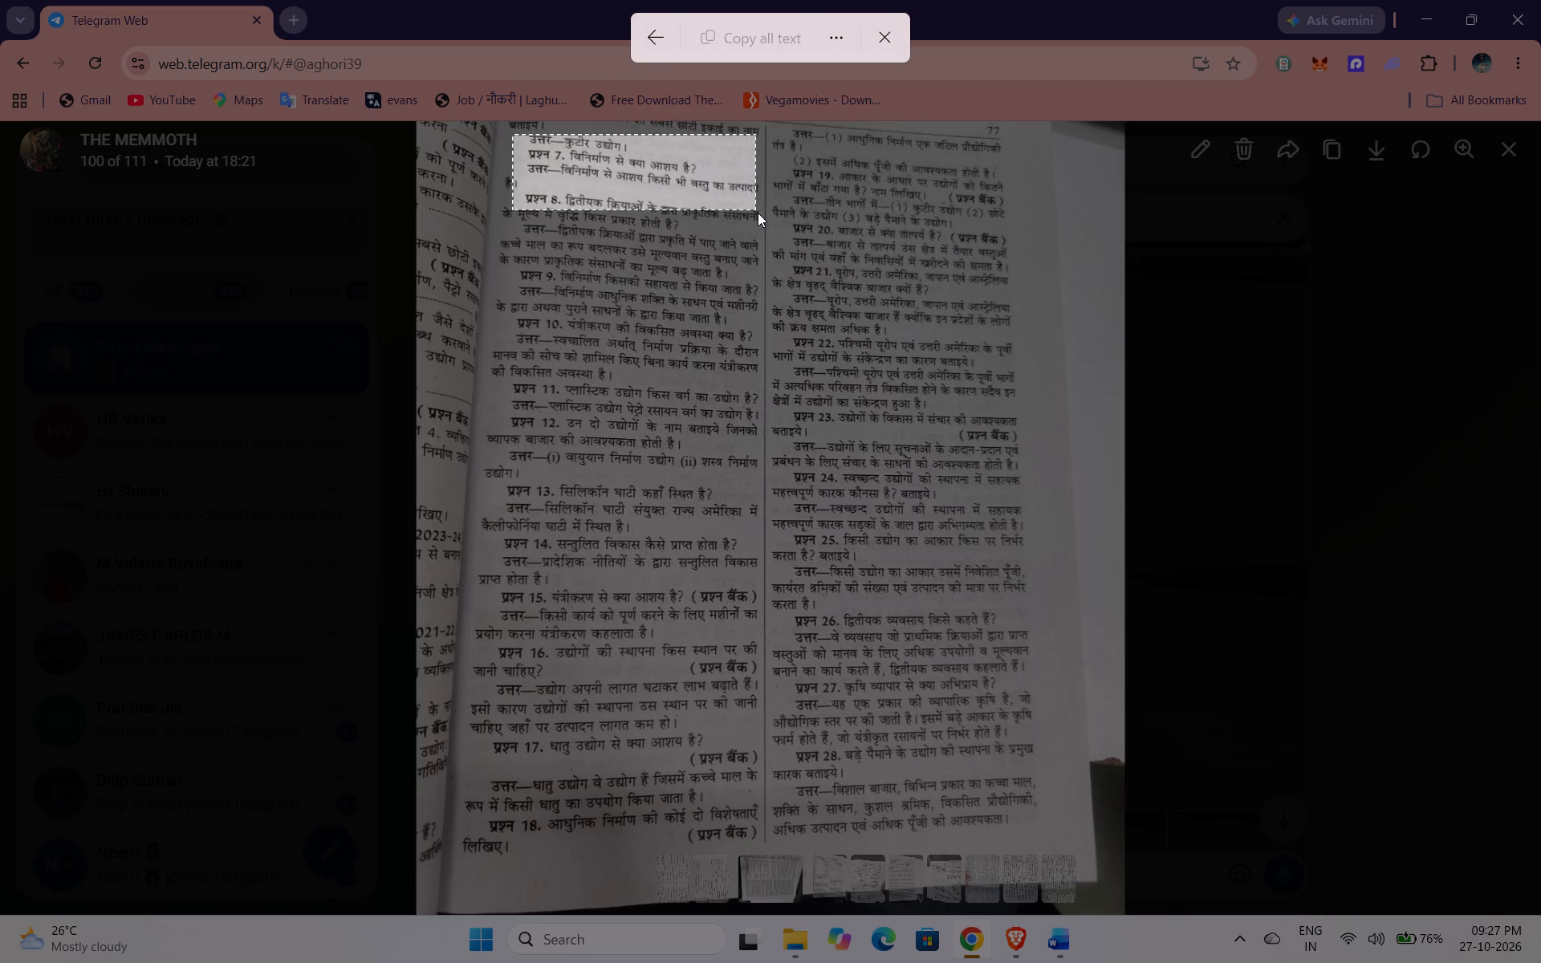
# Capture the textbook page area around प्रश्न 7 with Snipping Tool's text extraction and select the question wording beginning विनिर्माण से क्या.
pyautogui.moveTo(758, 213); pyautogui.dragTo(758, 214)
pyautogui.moveTo(574, 156); pyautogui.dragTo(628, 169)
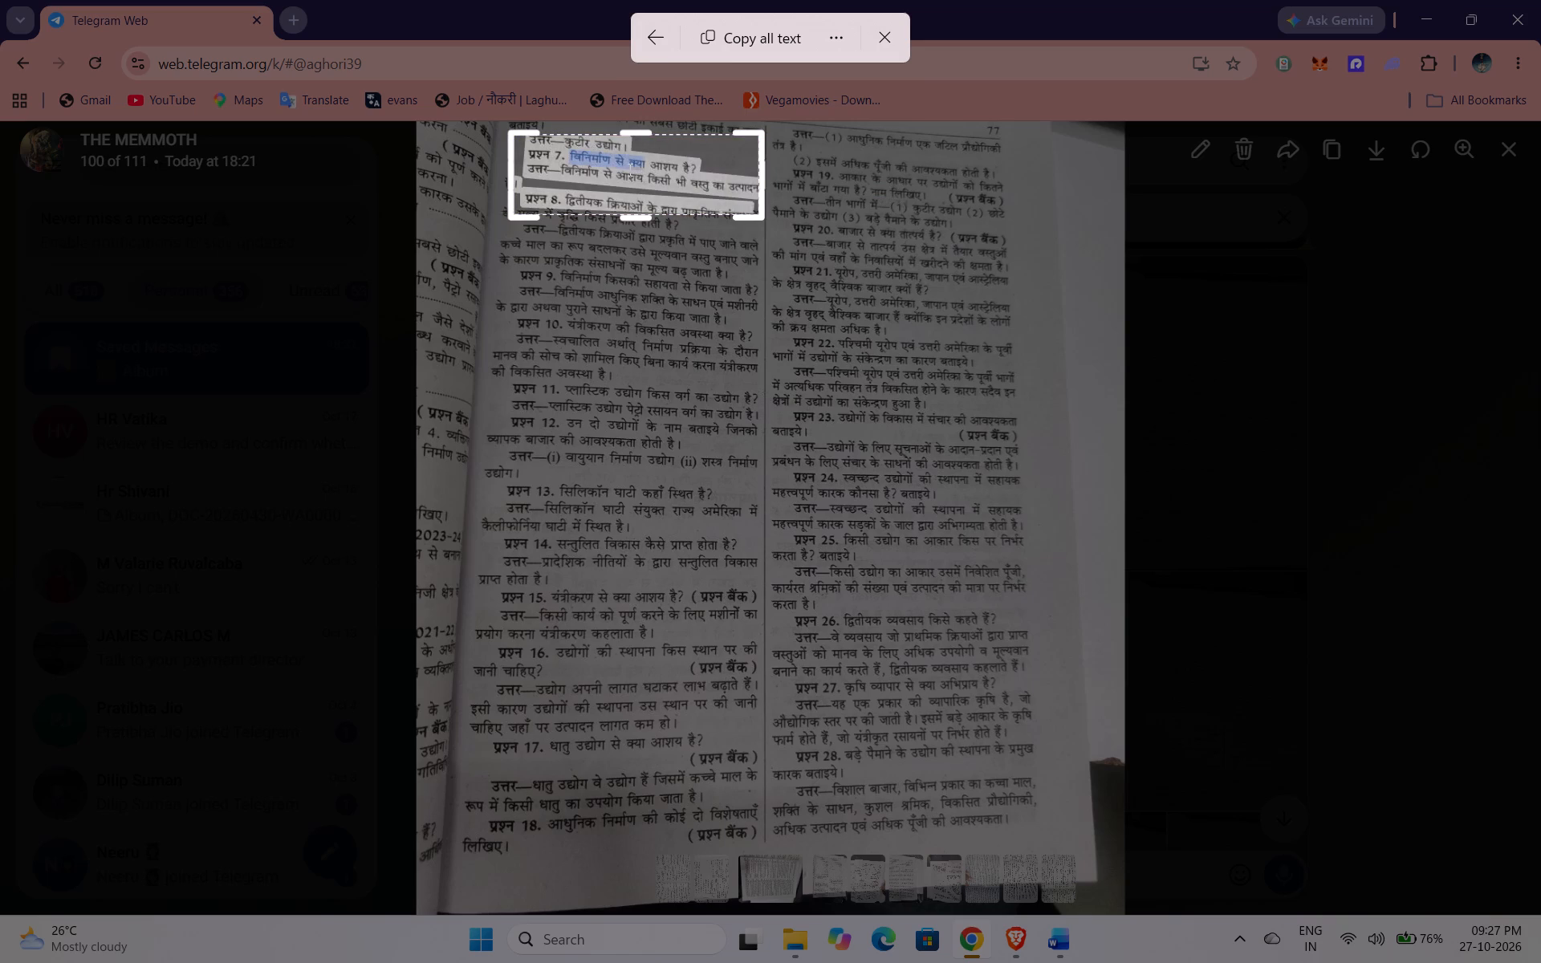
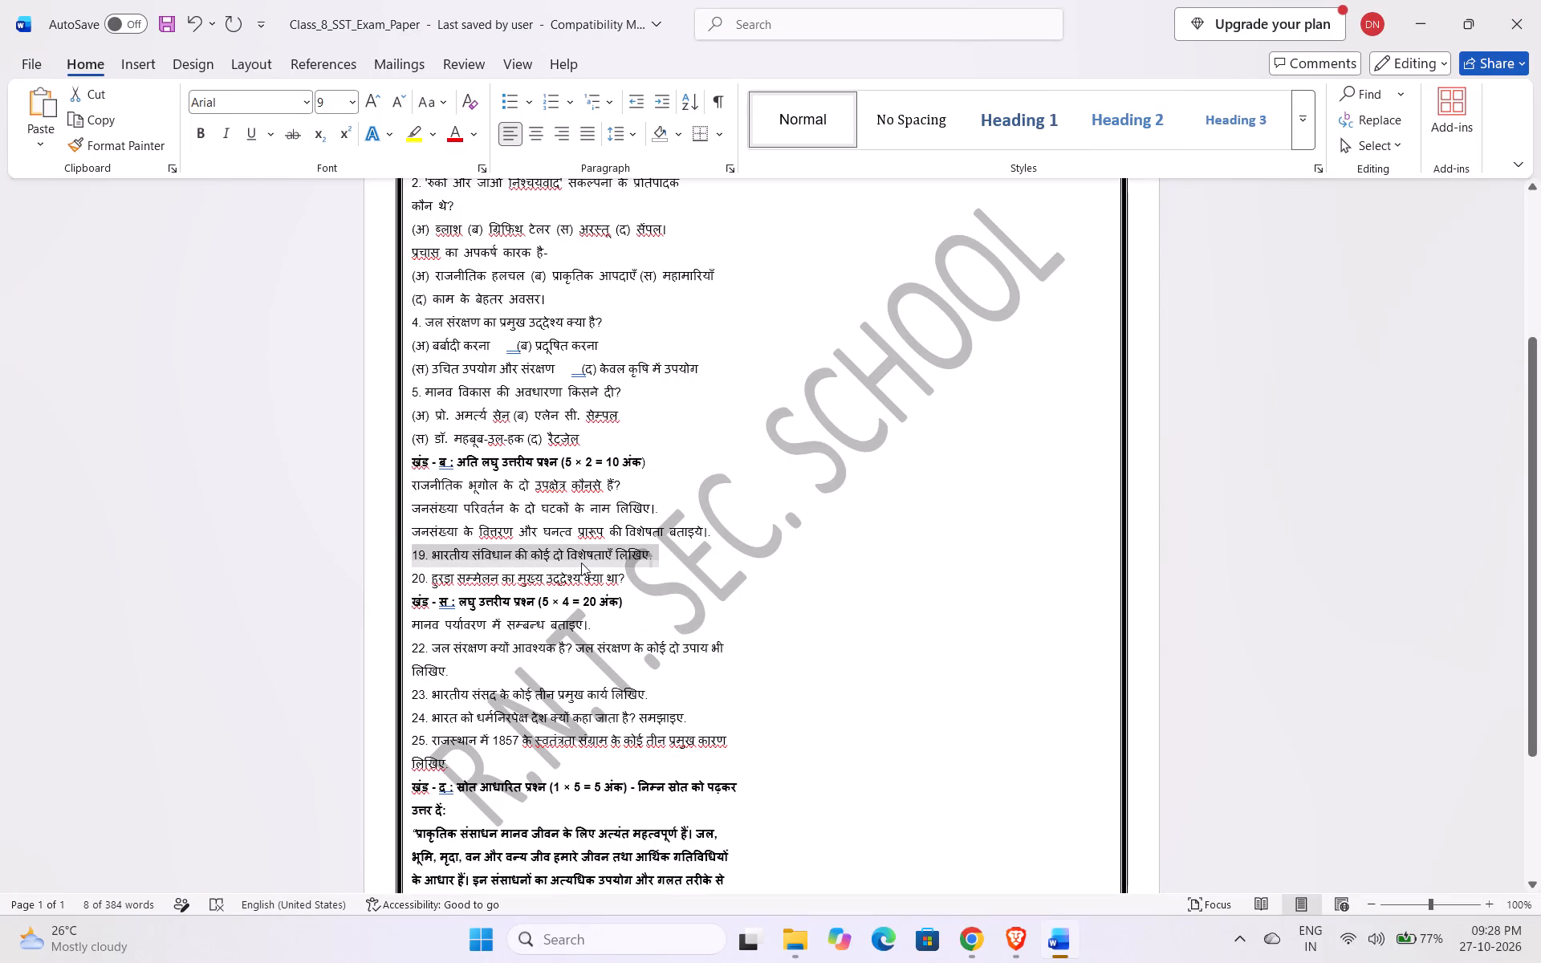
# Replace question 19 on the Indian constitution in the खंड - ब section with the copied question विनिर्माण से क्या आशय है?
pyautogui.hotkey('ctrl', 'v')
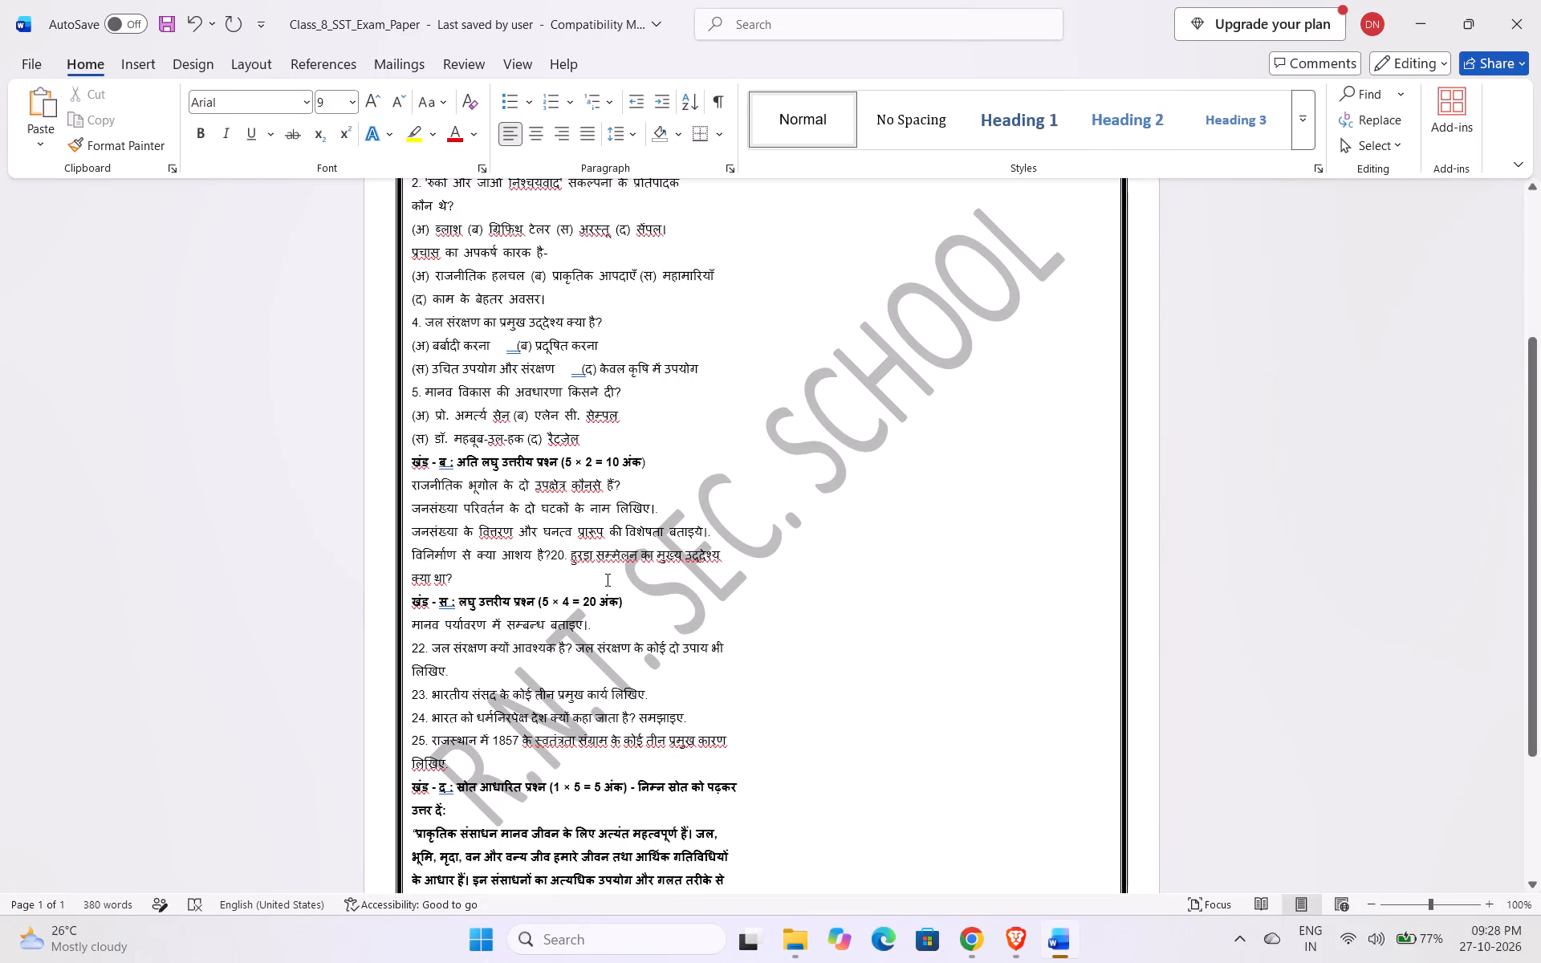
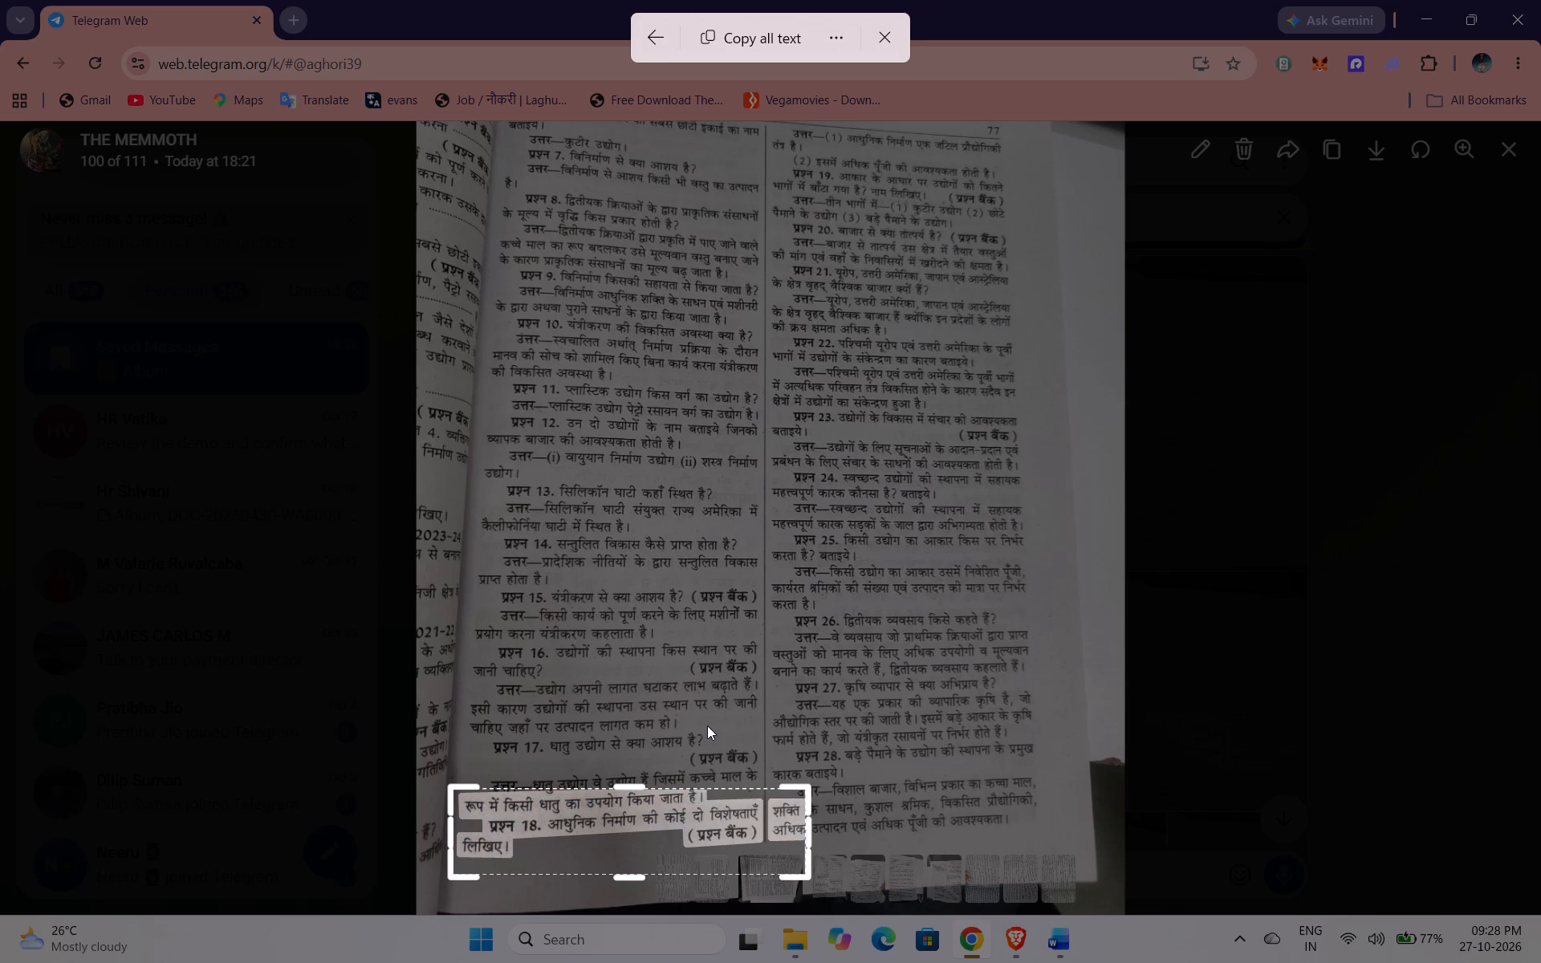
# Reframe the text-capture area around question 18 in the textbook photo and select its question text starting from आधुनिक.
pyautogui.click(707, 725)
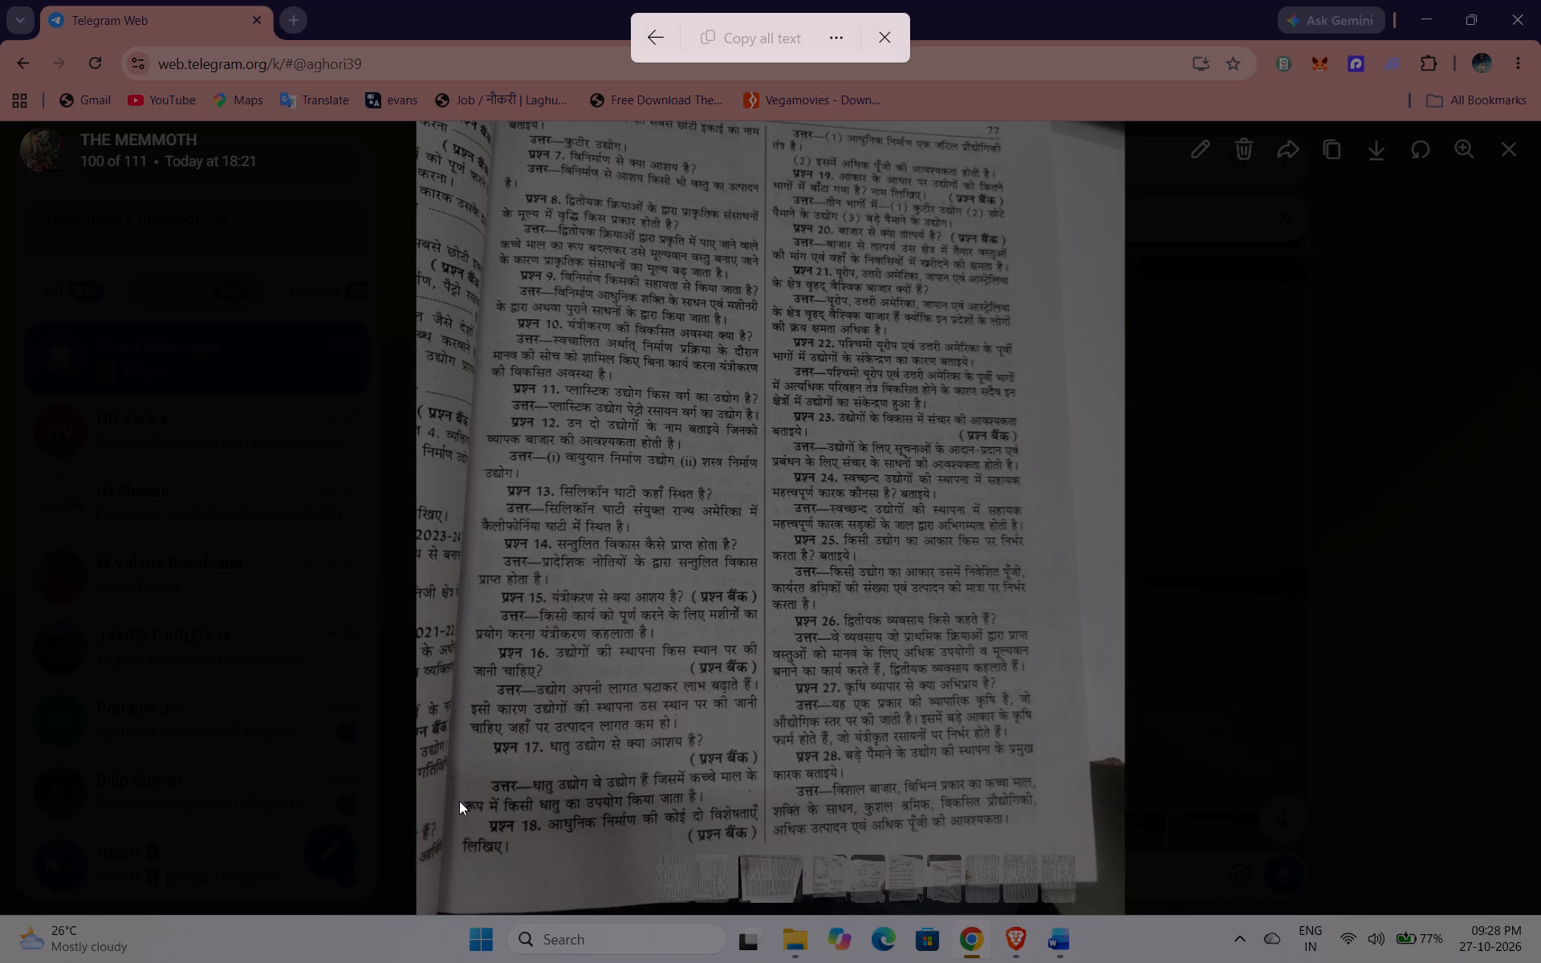
pyautogui.moveTo(457, 807); pyautogui.dragTo(793, 861)
pyautogui.moveTo(545, 823); pyautogui.dragTo(569, 827)
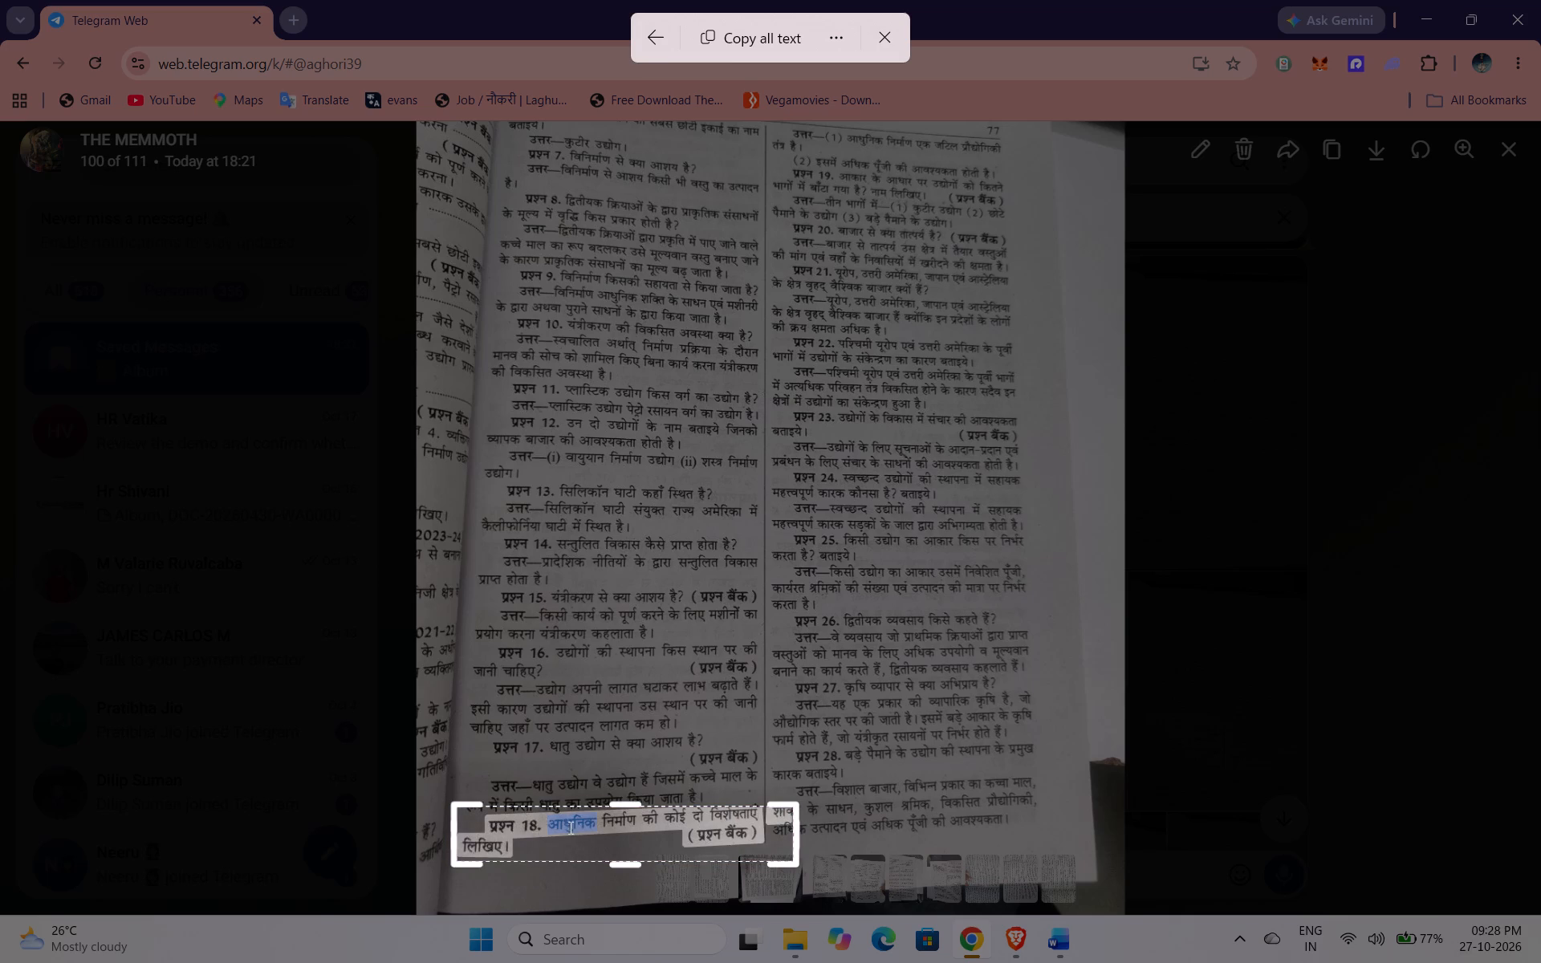
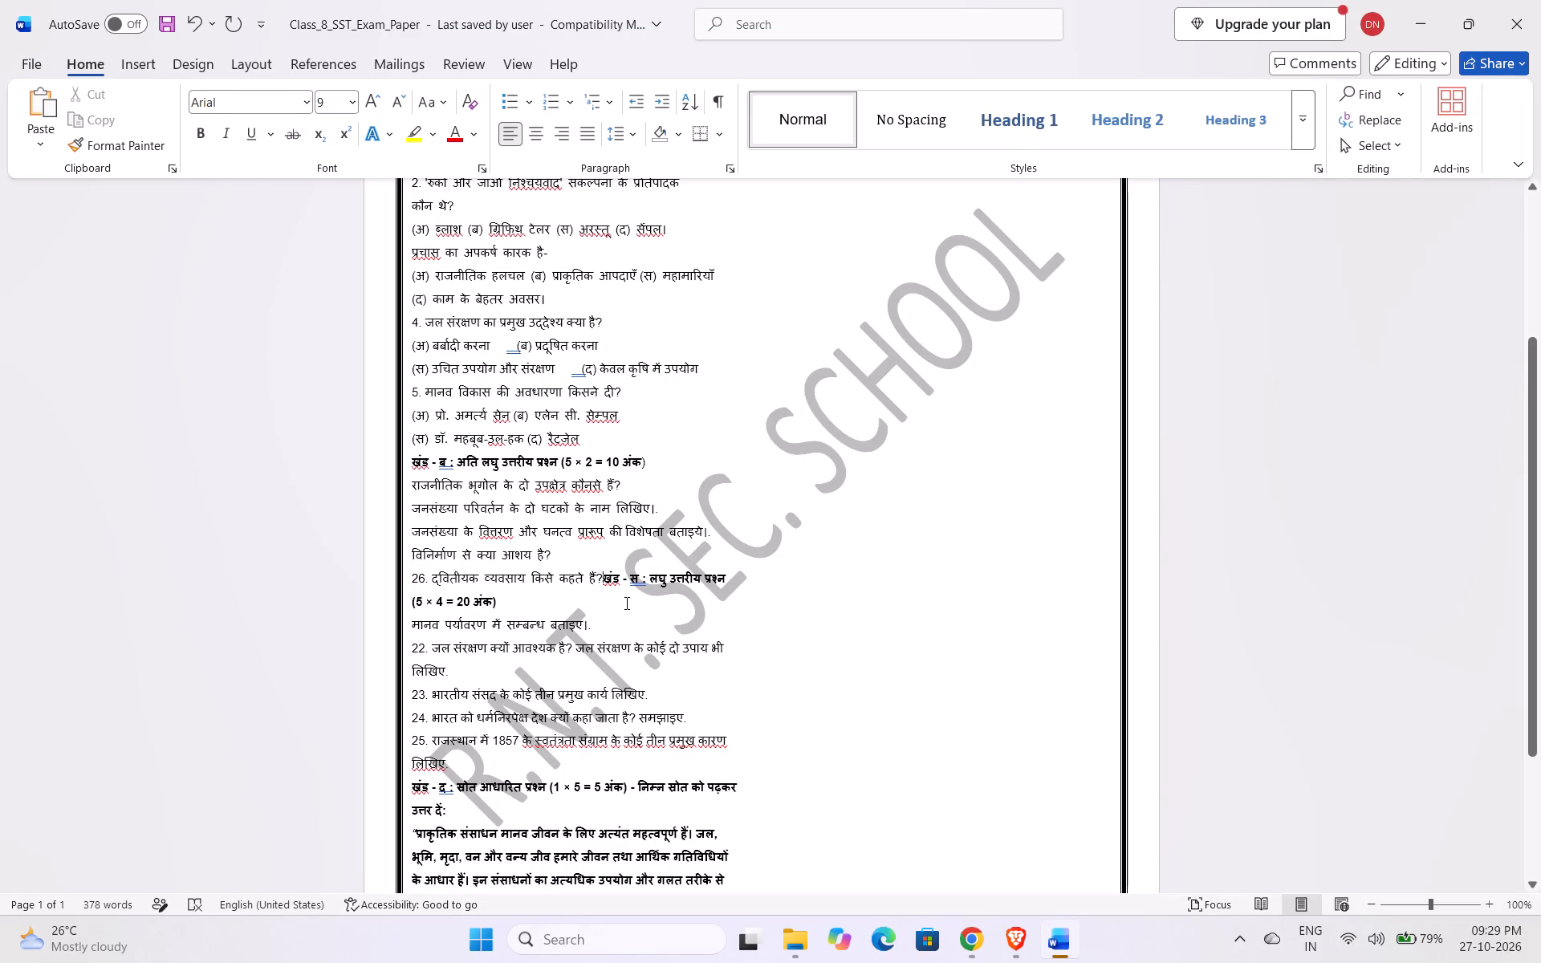
# Move the खंड - स heading onto its own line below question 26.
pyautogui.press('Return')
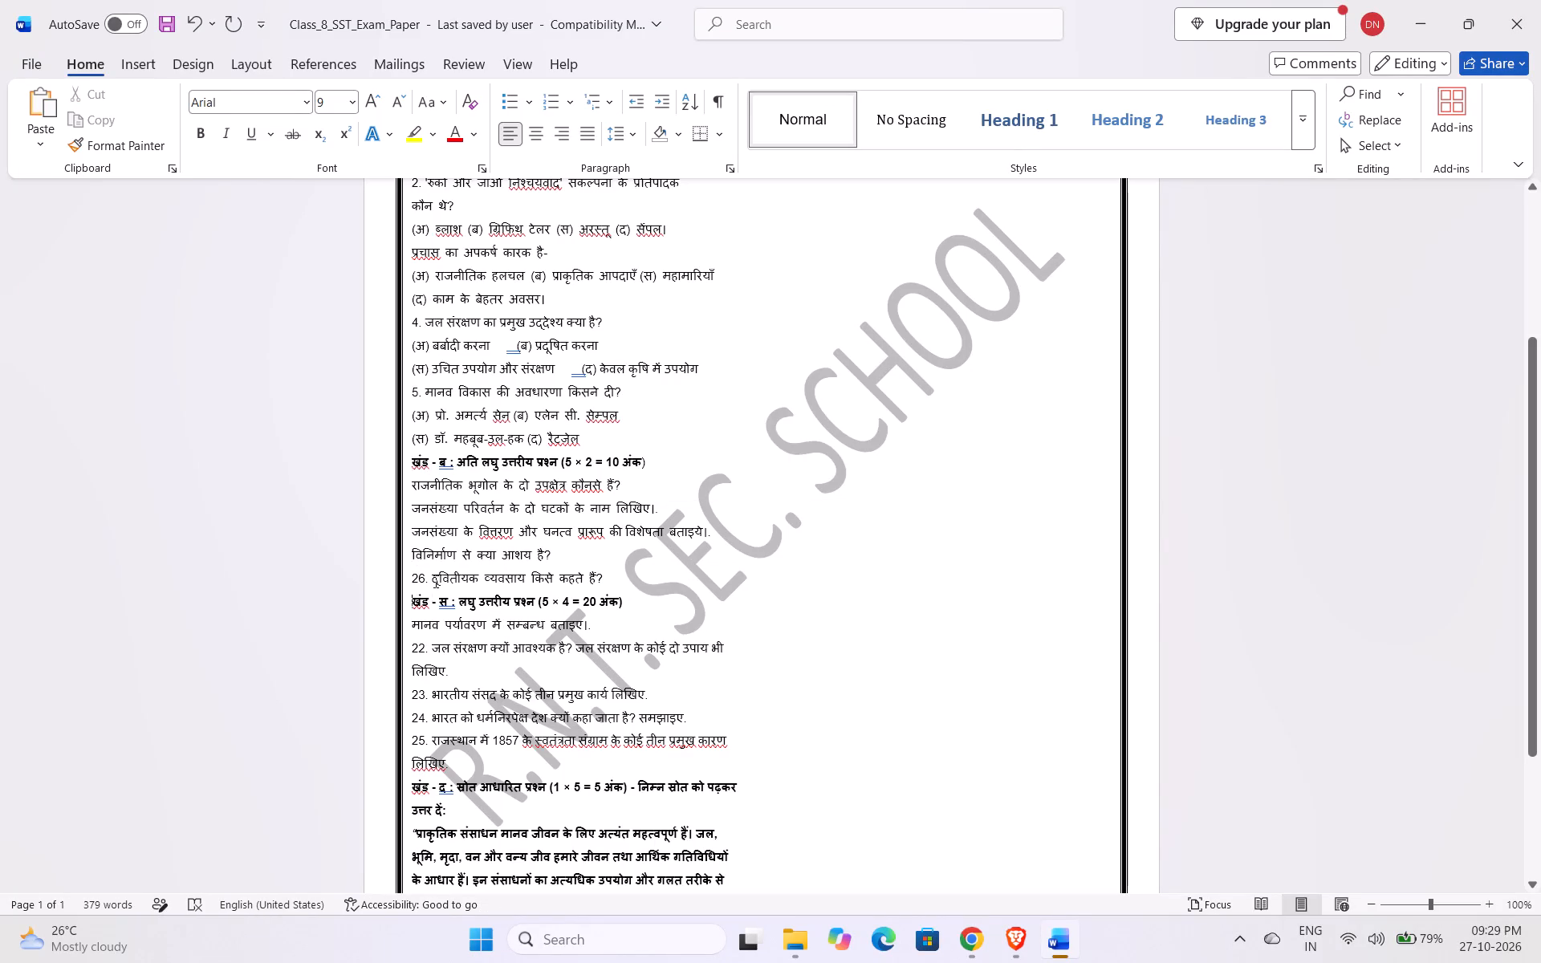
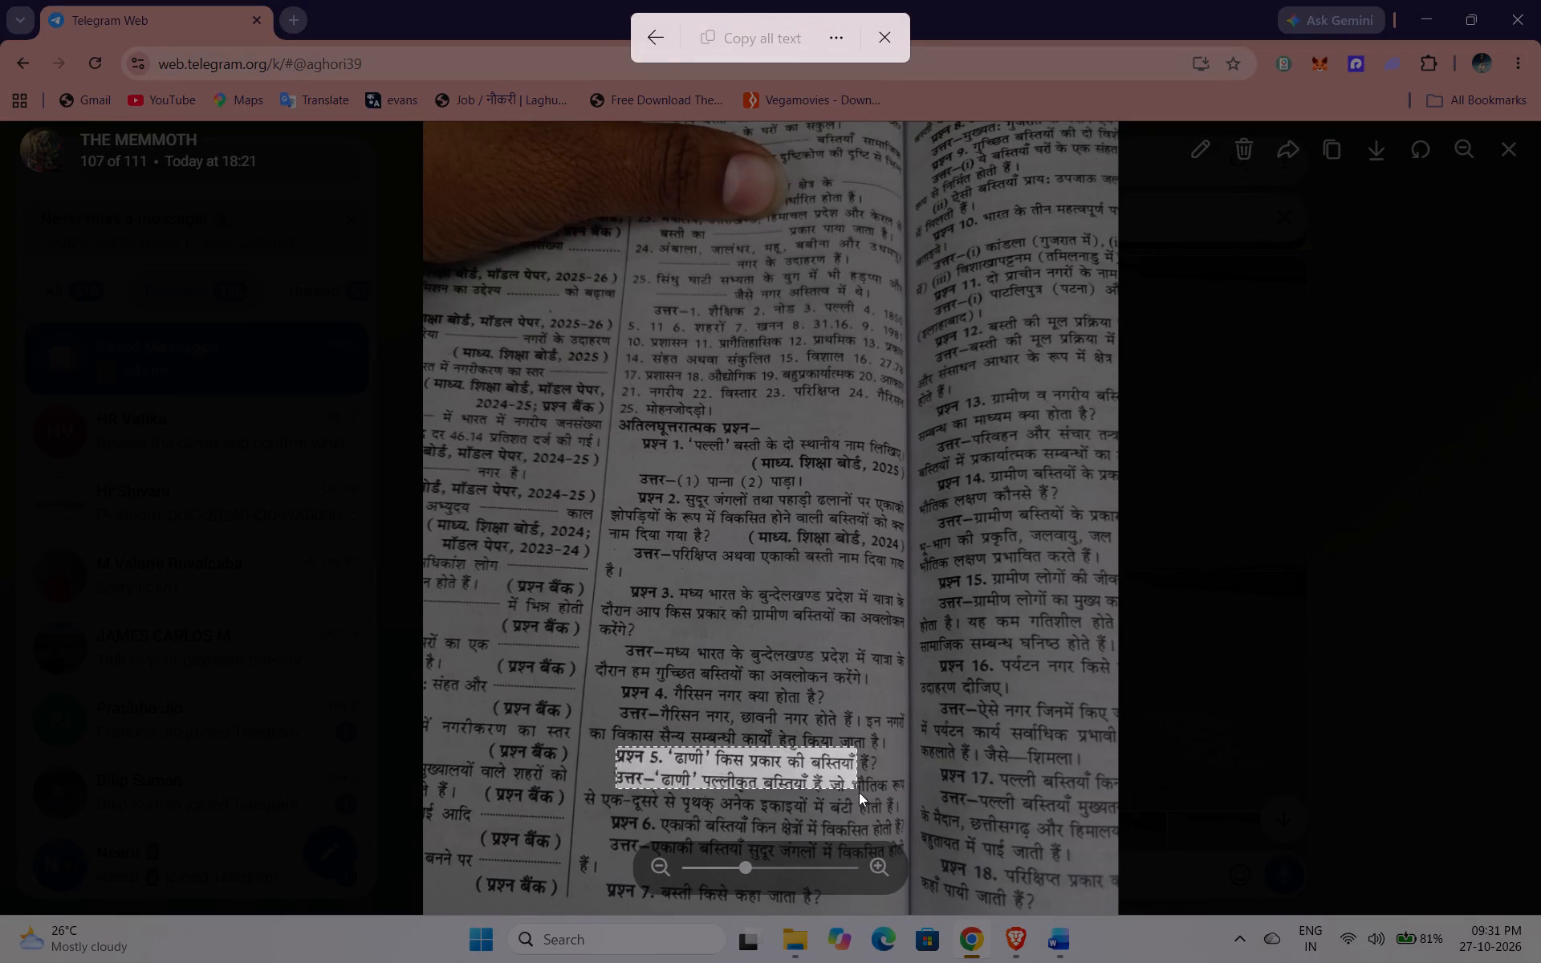
# Frame the text-capture area around question 5 in the textbook photo and select its question text starting from 'ढाणी'.
pyautogui.moveTo(859, 792); pyautogui.dragTo(878, 807)
pyautogui.click(883, 804)
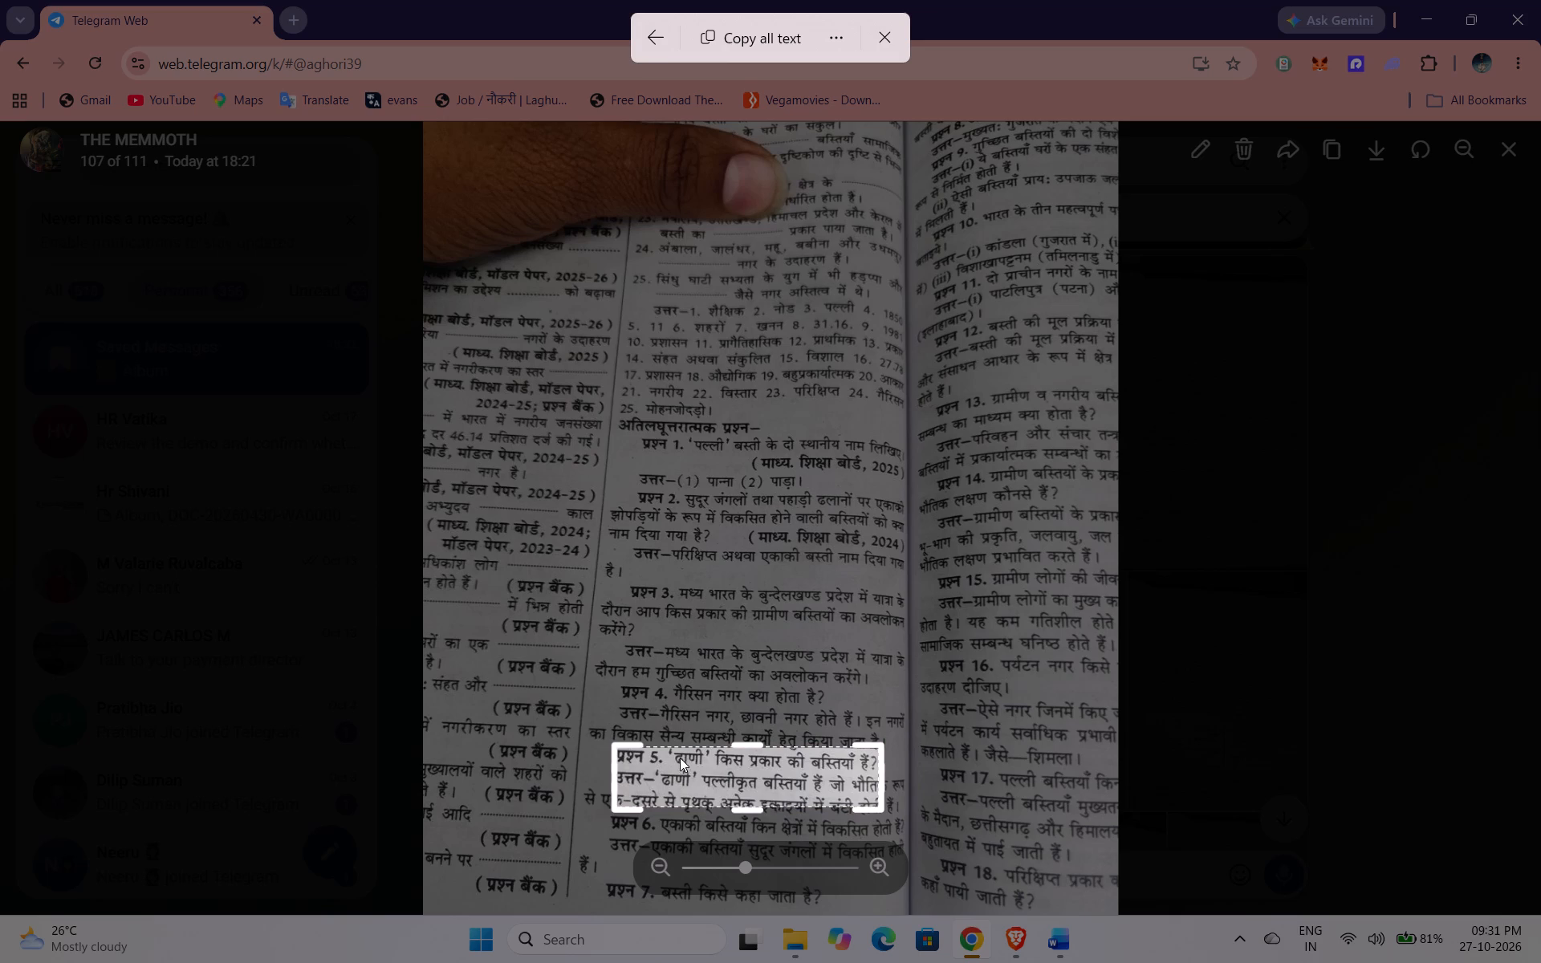
pyautogui.moveTo(681, 761); pyautogui.dragTo(712, 766)
pyautogui.moveTo(785, 763); pyautogui.dragTo(793, 763)
pyautogui.click(823, 760)
pyautogui.moveTo(836, 755); pyautogui.dragTo(818, 750)
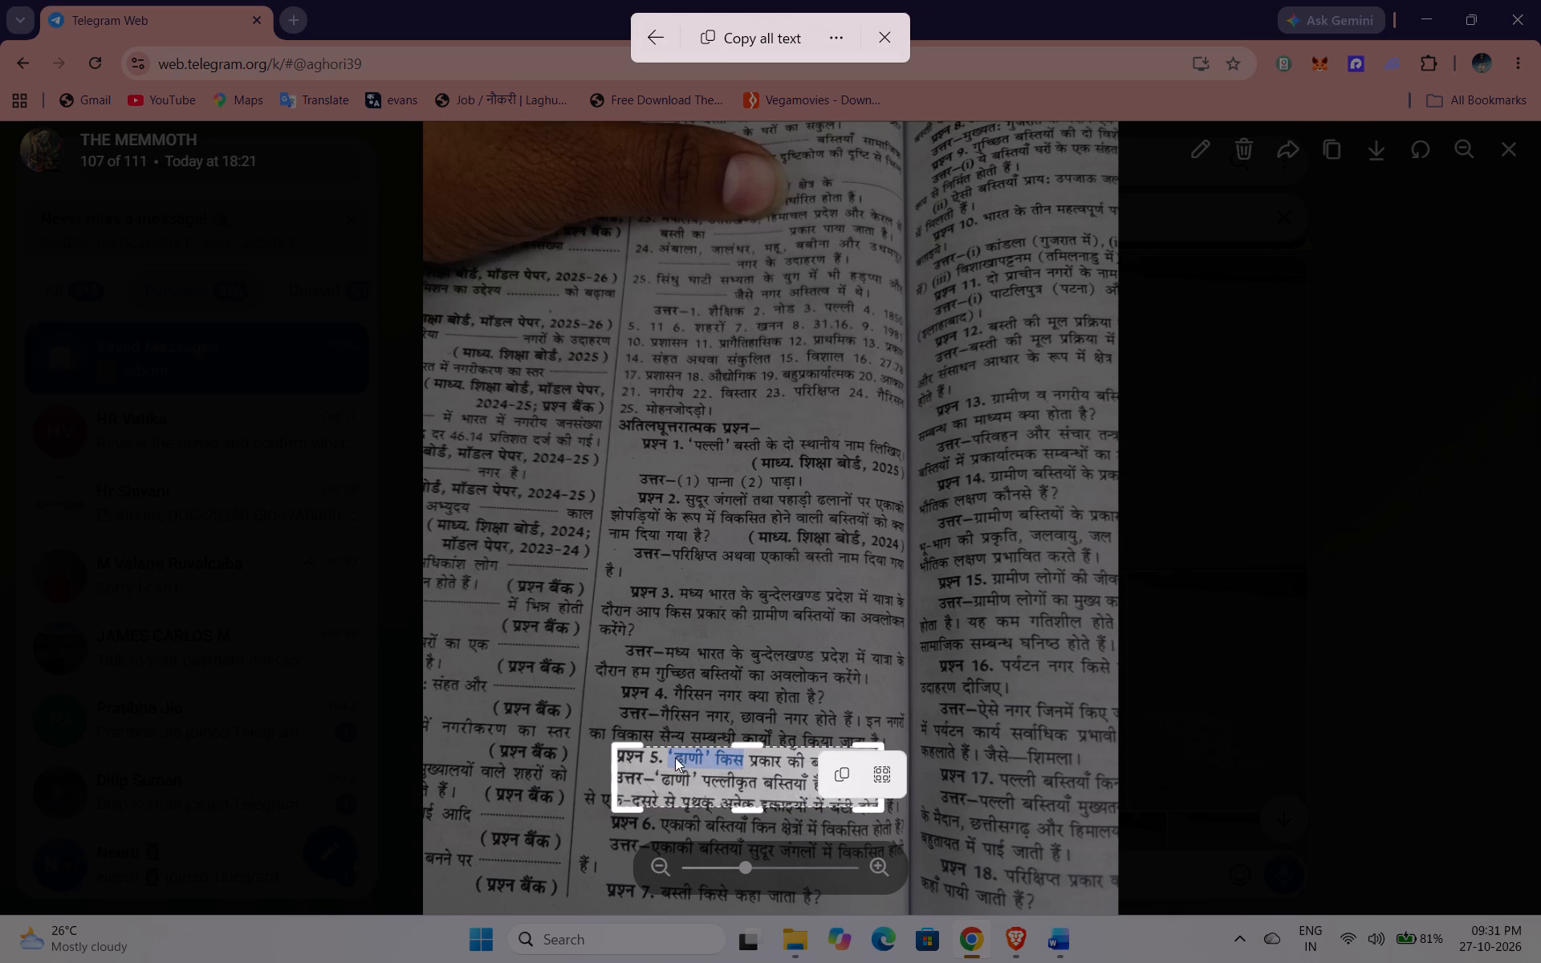
pyautogui.moveTo(675, 758); pyautogui.dragTo(754, 758)
pyautogui.click(759, 758)
pyautogui.click(744, 763)
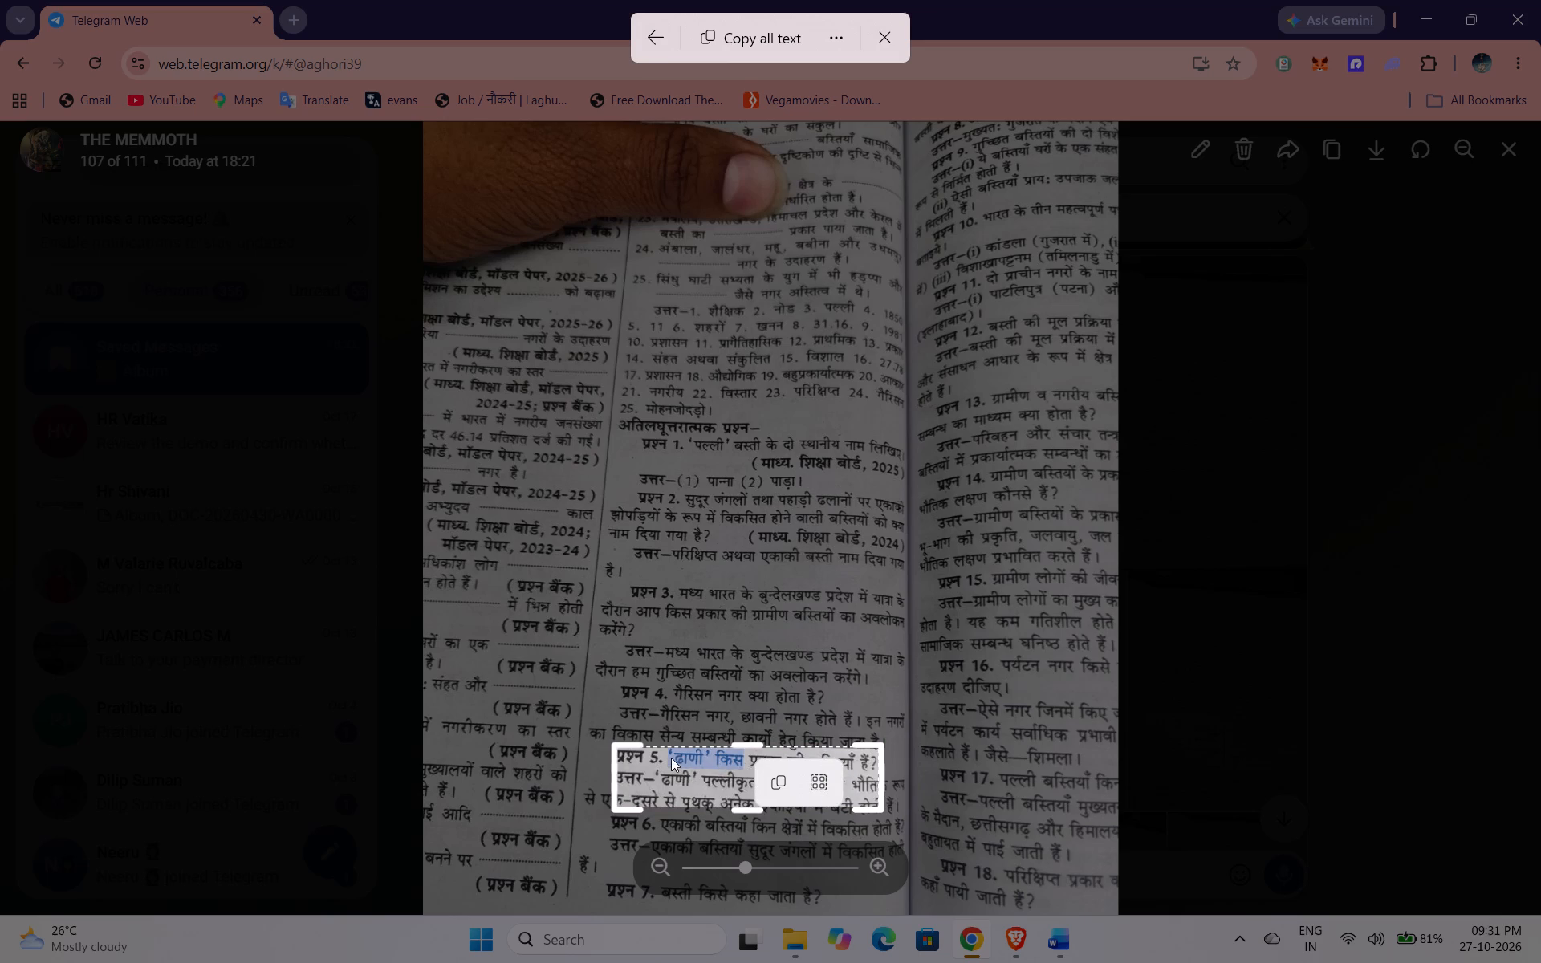
pyautogui.moveTo(694, 759); pyautogui.dragTo(726, 759)
pyautogui.moveTo(744, 759); pyautogui.dragTo(764, 759)
pyautogui.doubleClick(766, 759)
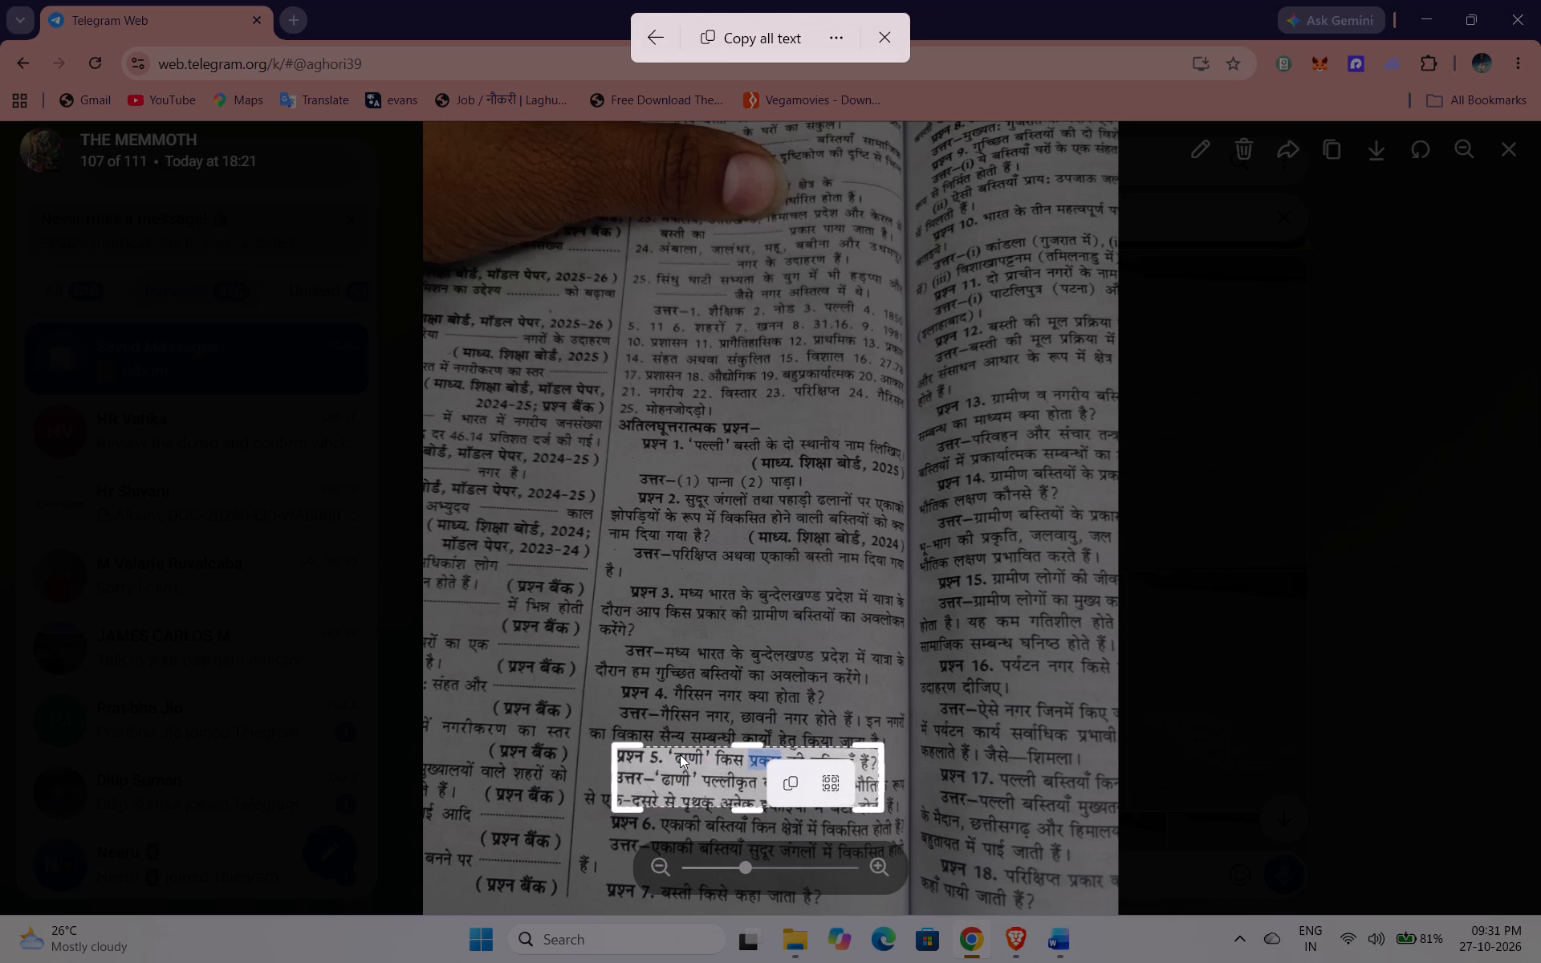
pyautogui.moveTo(674, 753); pyautogui.dragTo(863, 763)
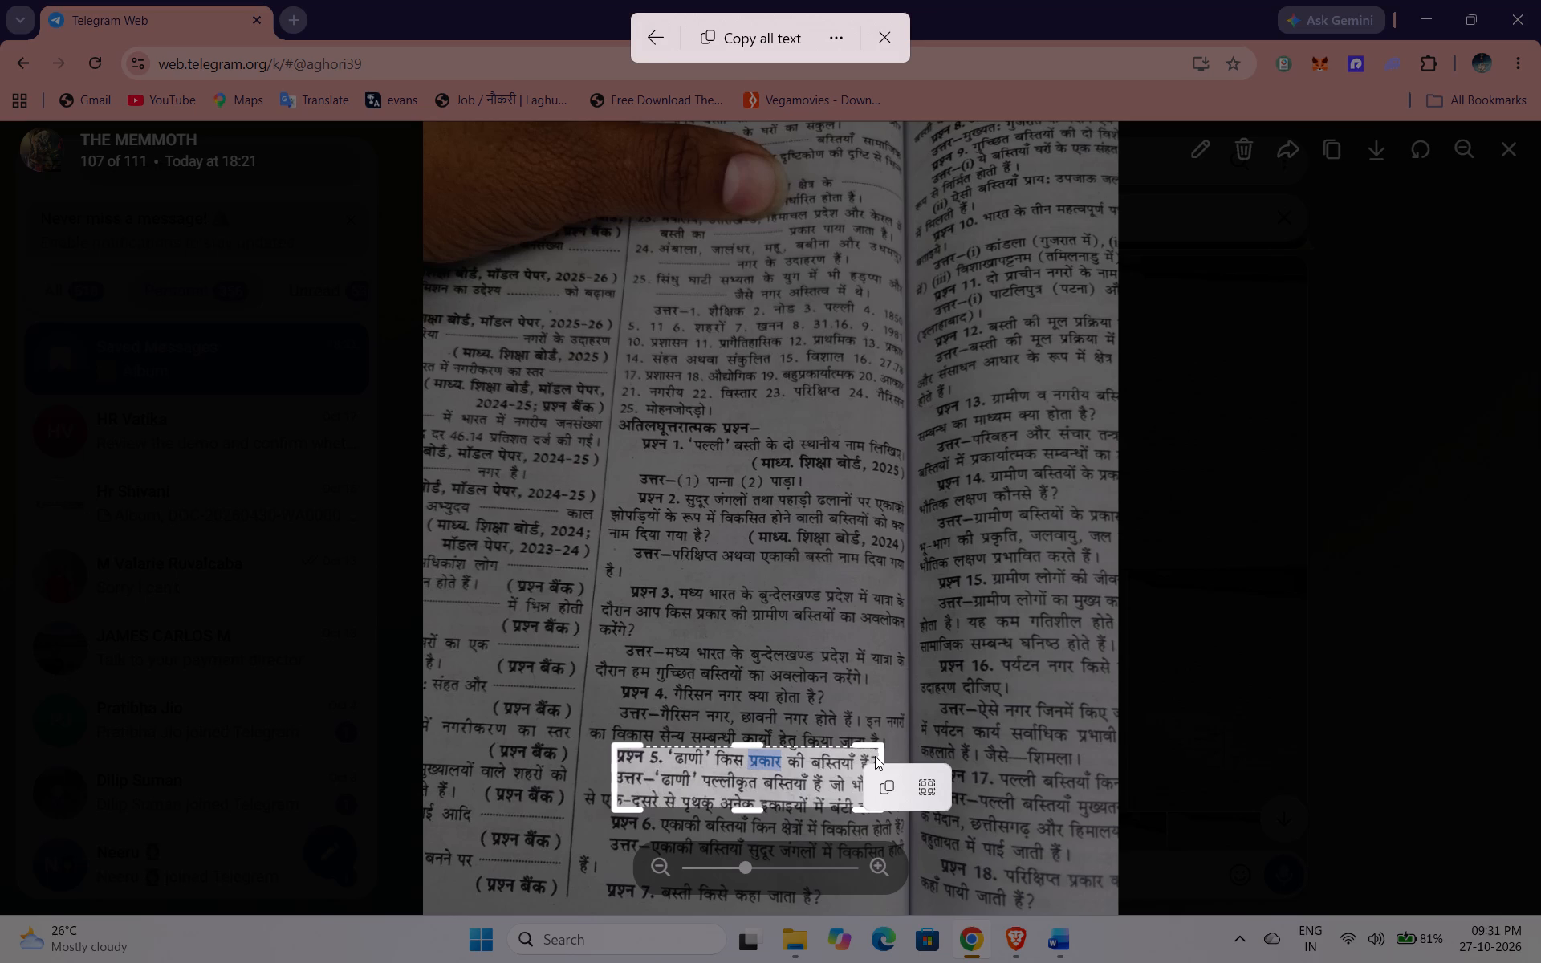
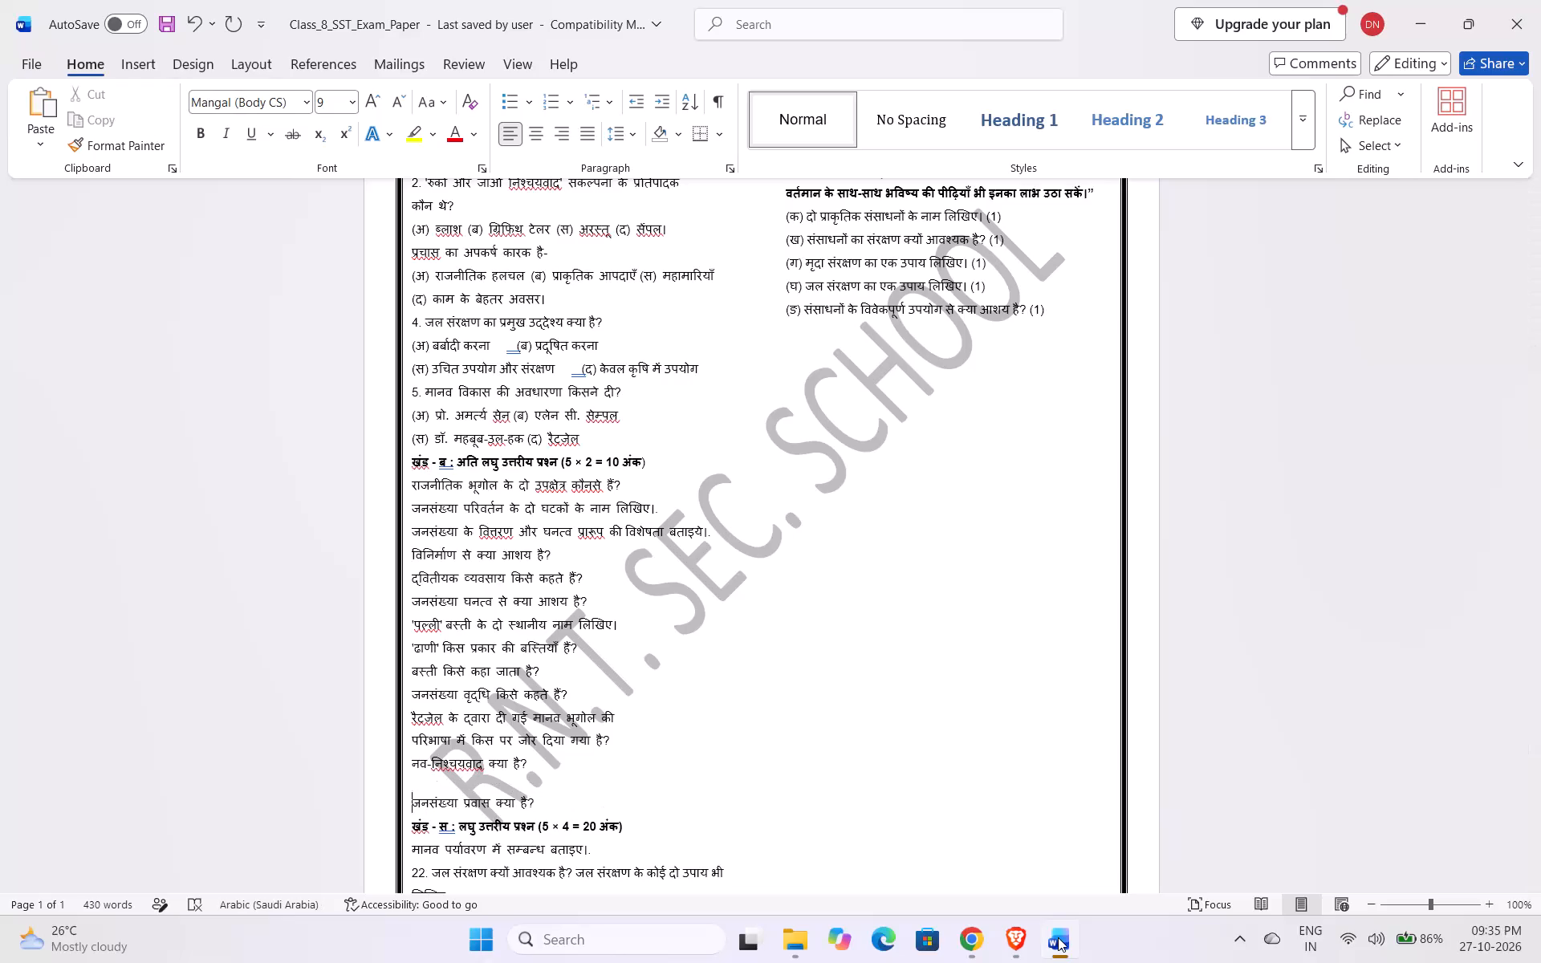
# Add the copied question जनसंख्या का घनत्व ज्ञात करने का सूत्र लिखिए। on a new line after जनसंख्या प्रवास क्या है? in खंड - ब.
pyautogui.press('Right')
pyautogui.press('Right')
pyautogui.press('Right')
pyautogui.press('Right')
pyautogui.press('Right')
pyautogui.press('Right')
pyautogui.press('Right')
pyautogui.press('Right')
pyautogui.press('Right')
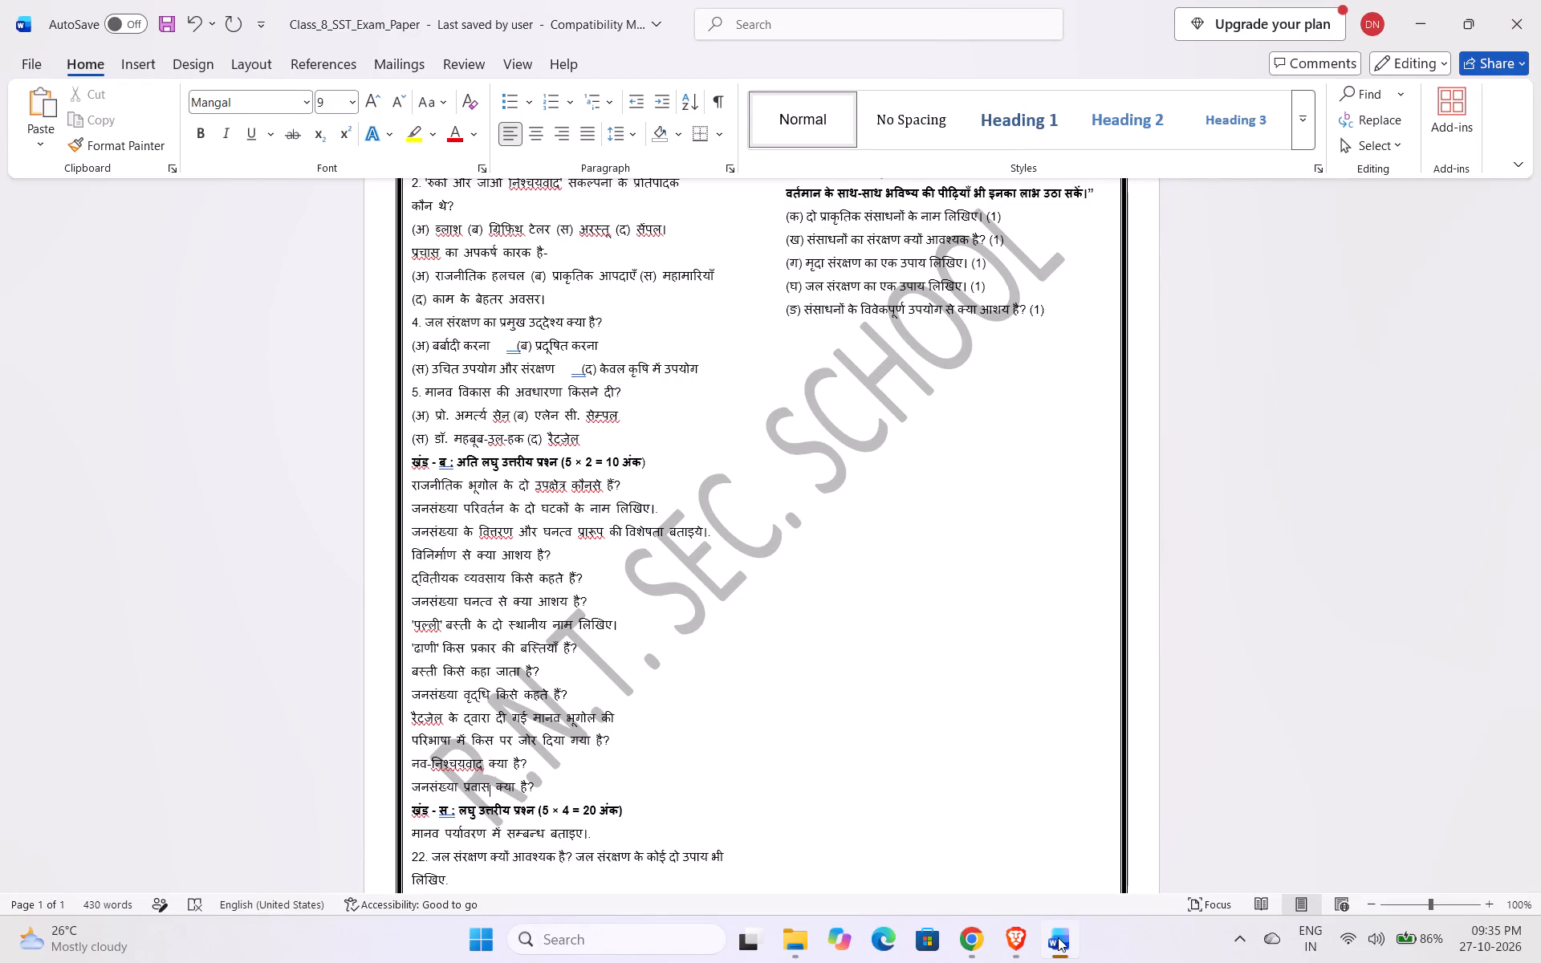
pyautogui.press('Right')
pyautogui.press('Right')
pyautogui.press('Right')
pyautogui.press('Right')
pyautogui.press('Return')
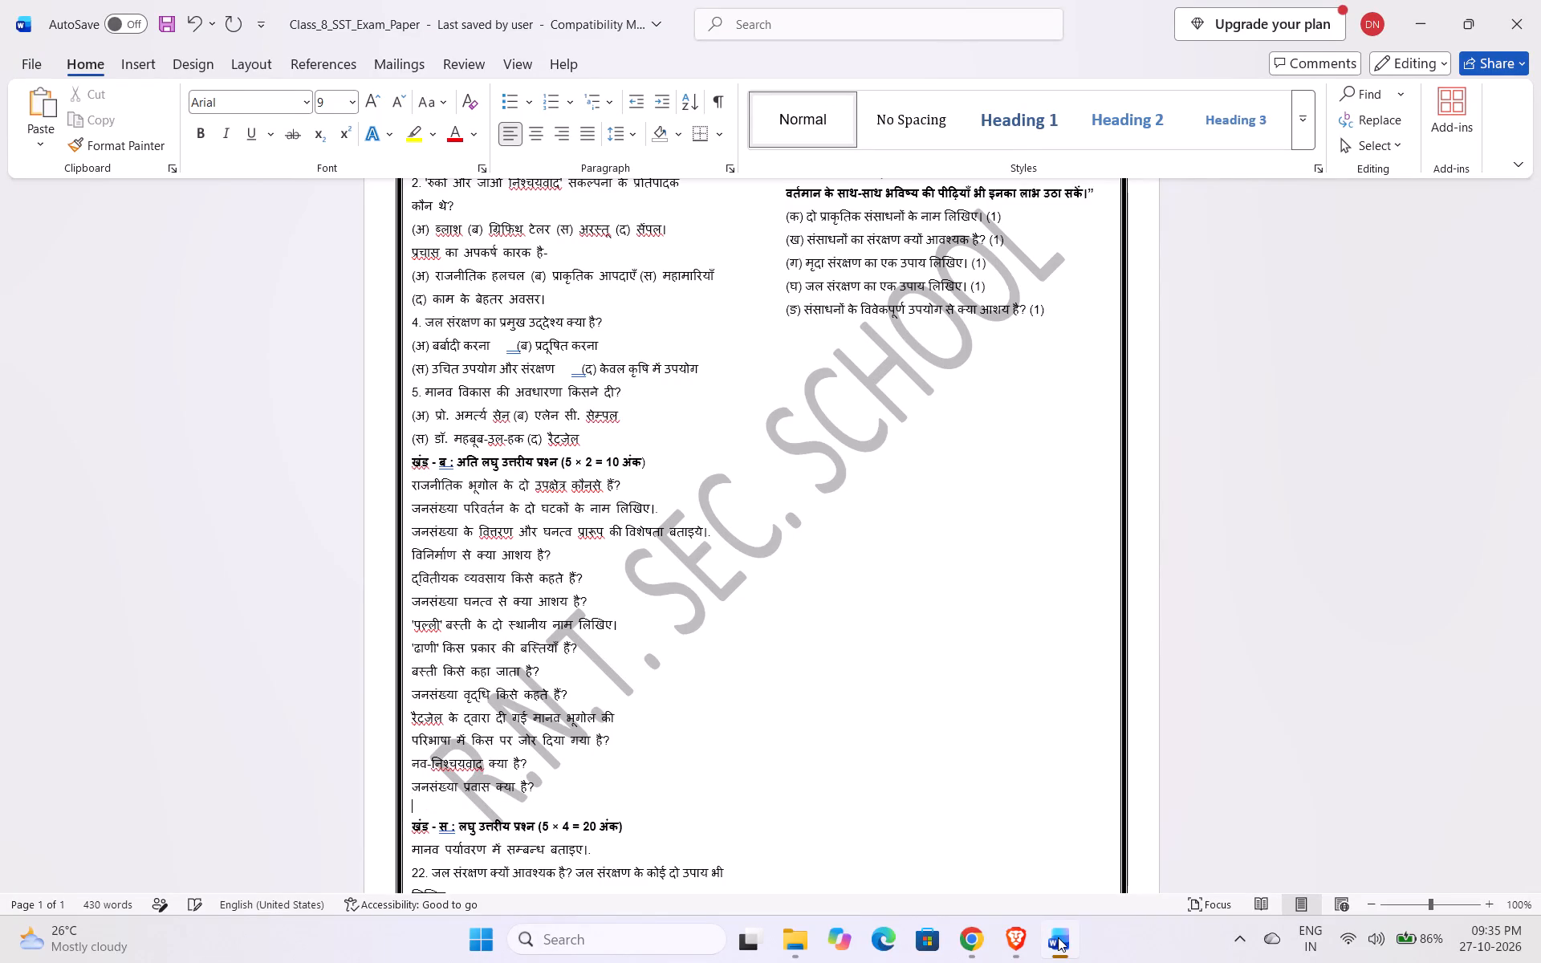
pyautogui.hotkey('ctrl', 'v')
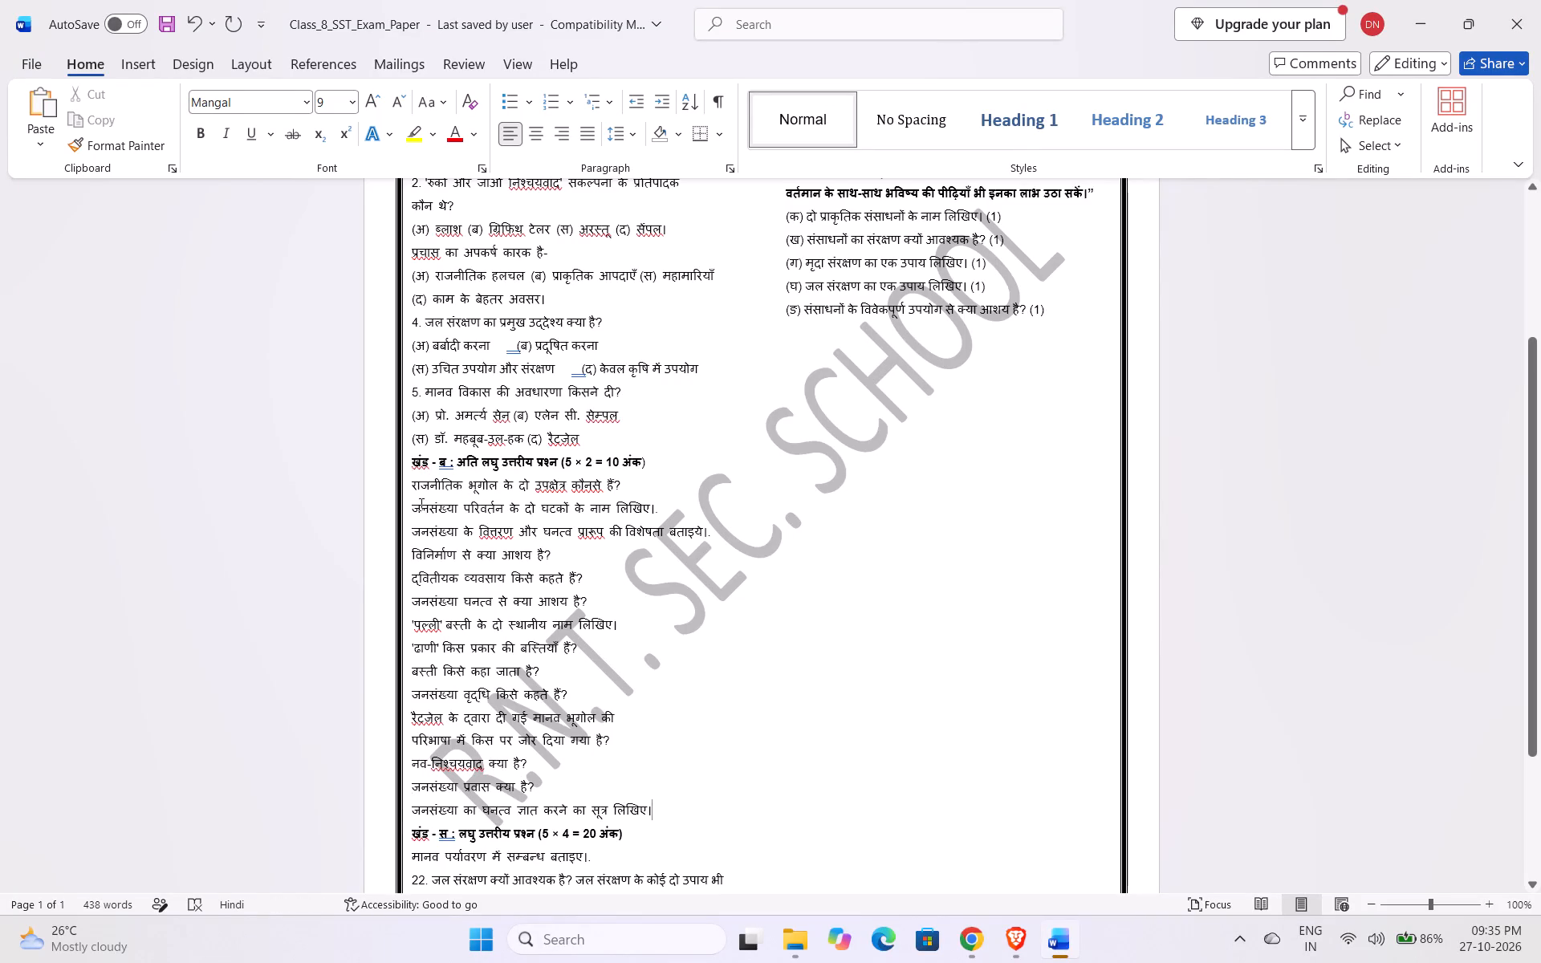
# Number the first question under the खंड - ब heading, on राजनीतिक भूगोल, as 6.
pyautogui.click(409, 481)
# Number the first four questions under the खंड - ब heading 6., 7., 8. and 9., with no space after the number.
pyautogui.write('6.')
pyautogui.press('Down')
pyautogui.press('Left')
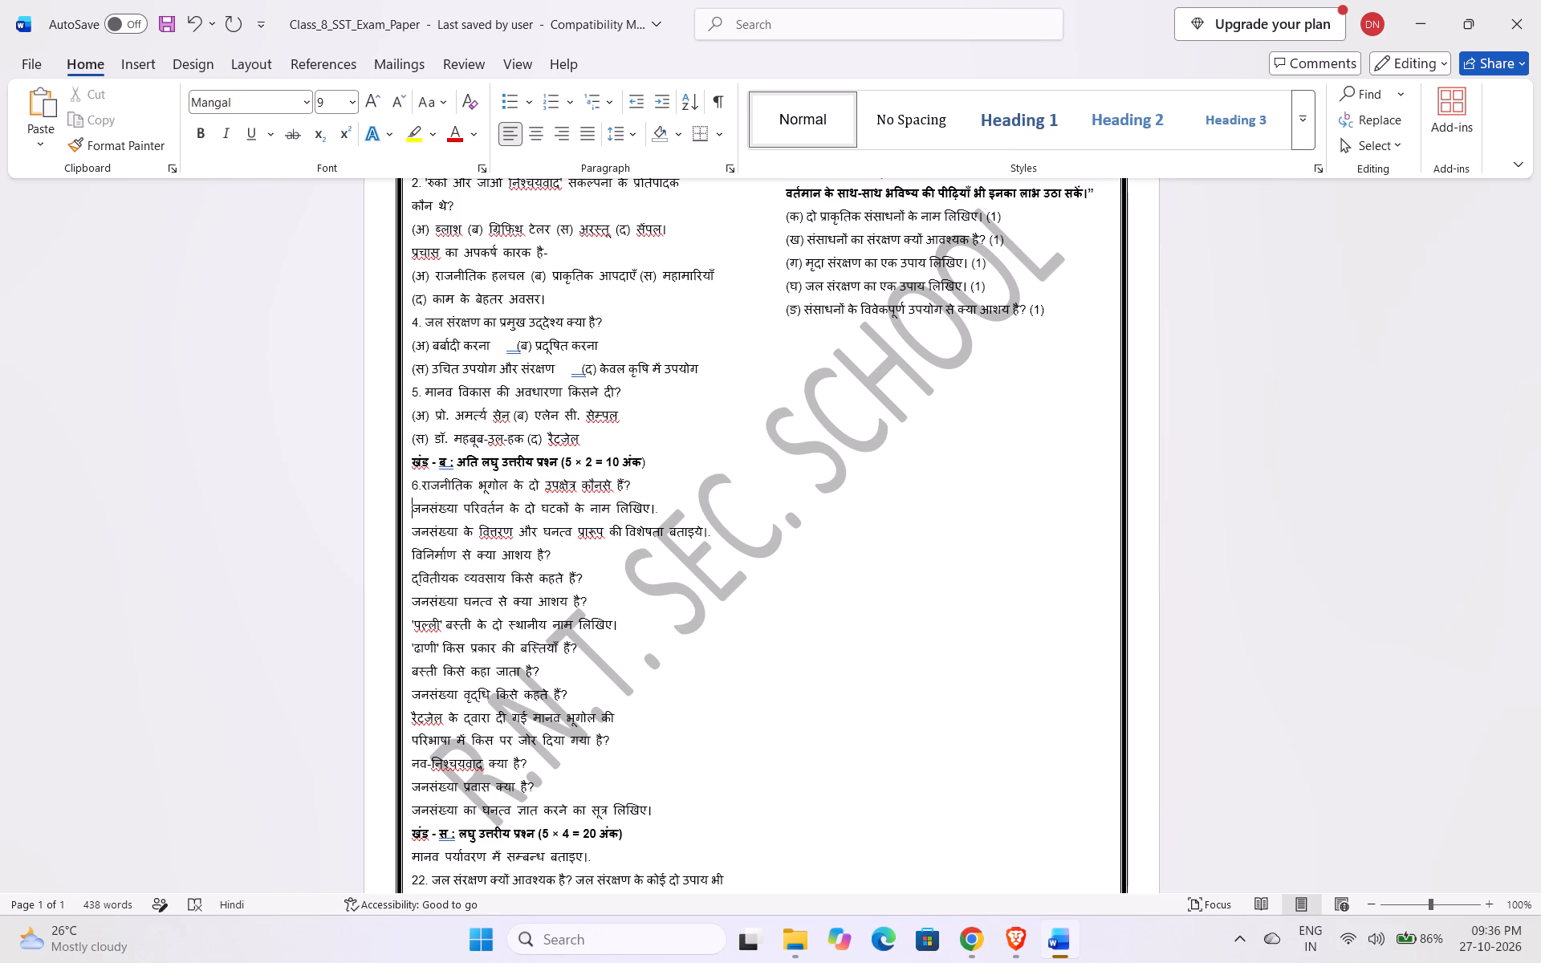
pyautogui.write('7.')
pyautogui.press('Down')
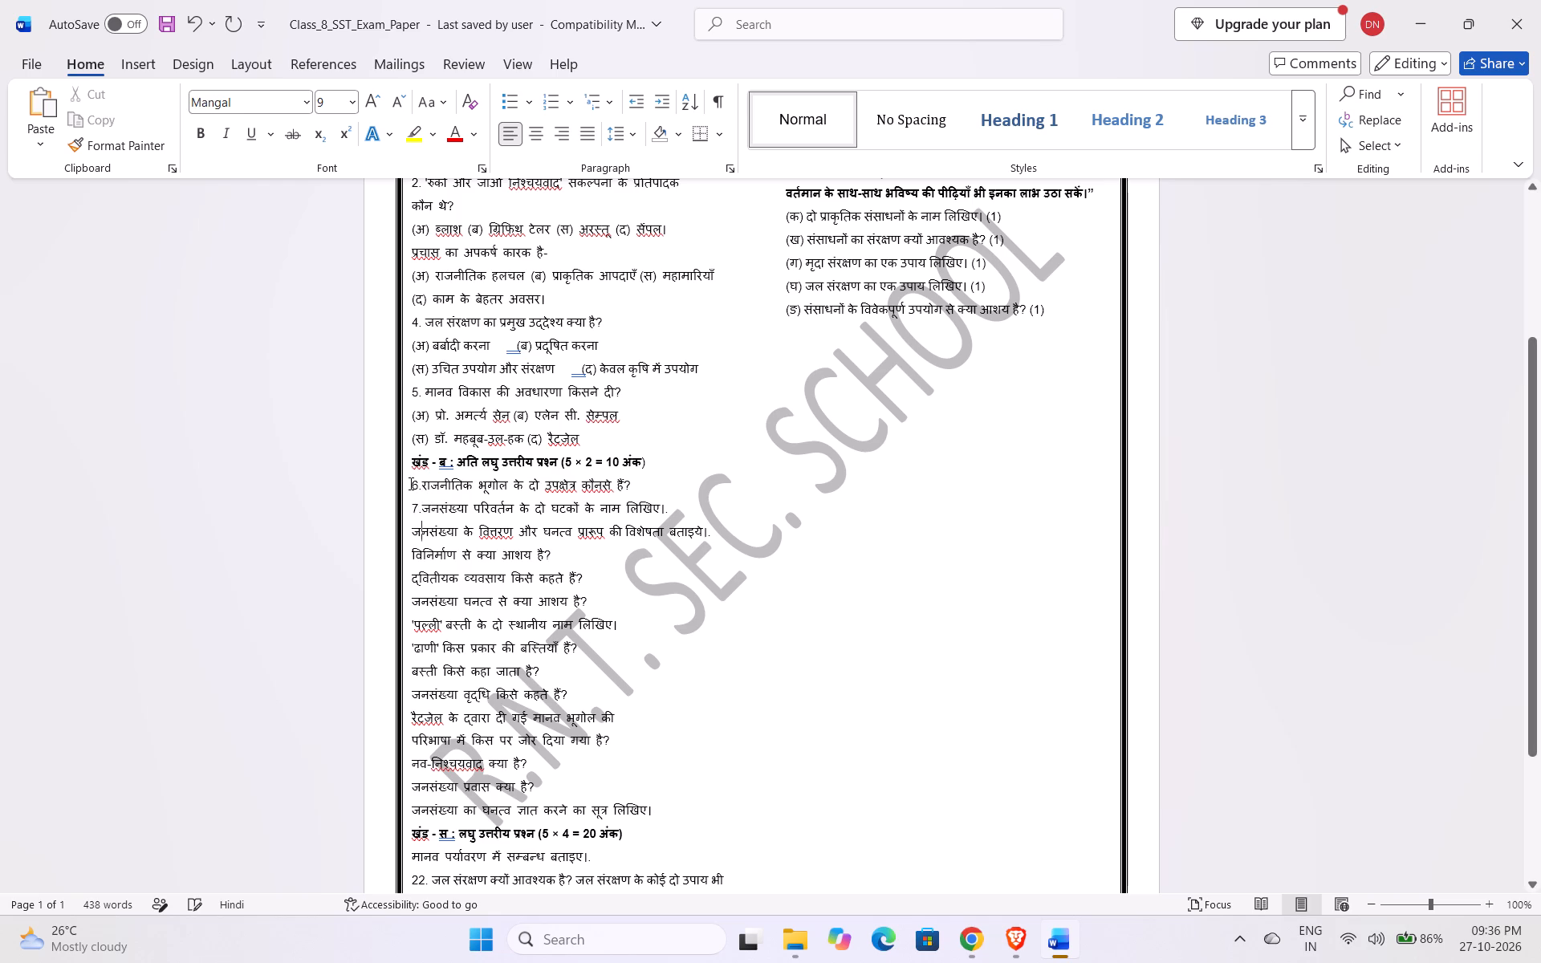
pyautogui.press('Left')
pyautogui.press('8')
pyautogui.press('.')
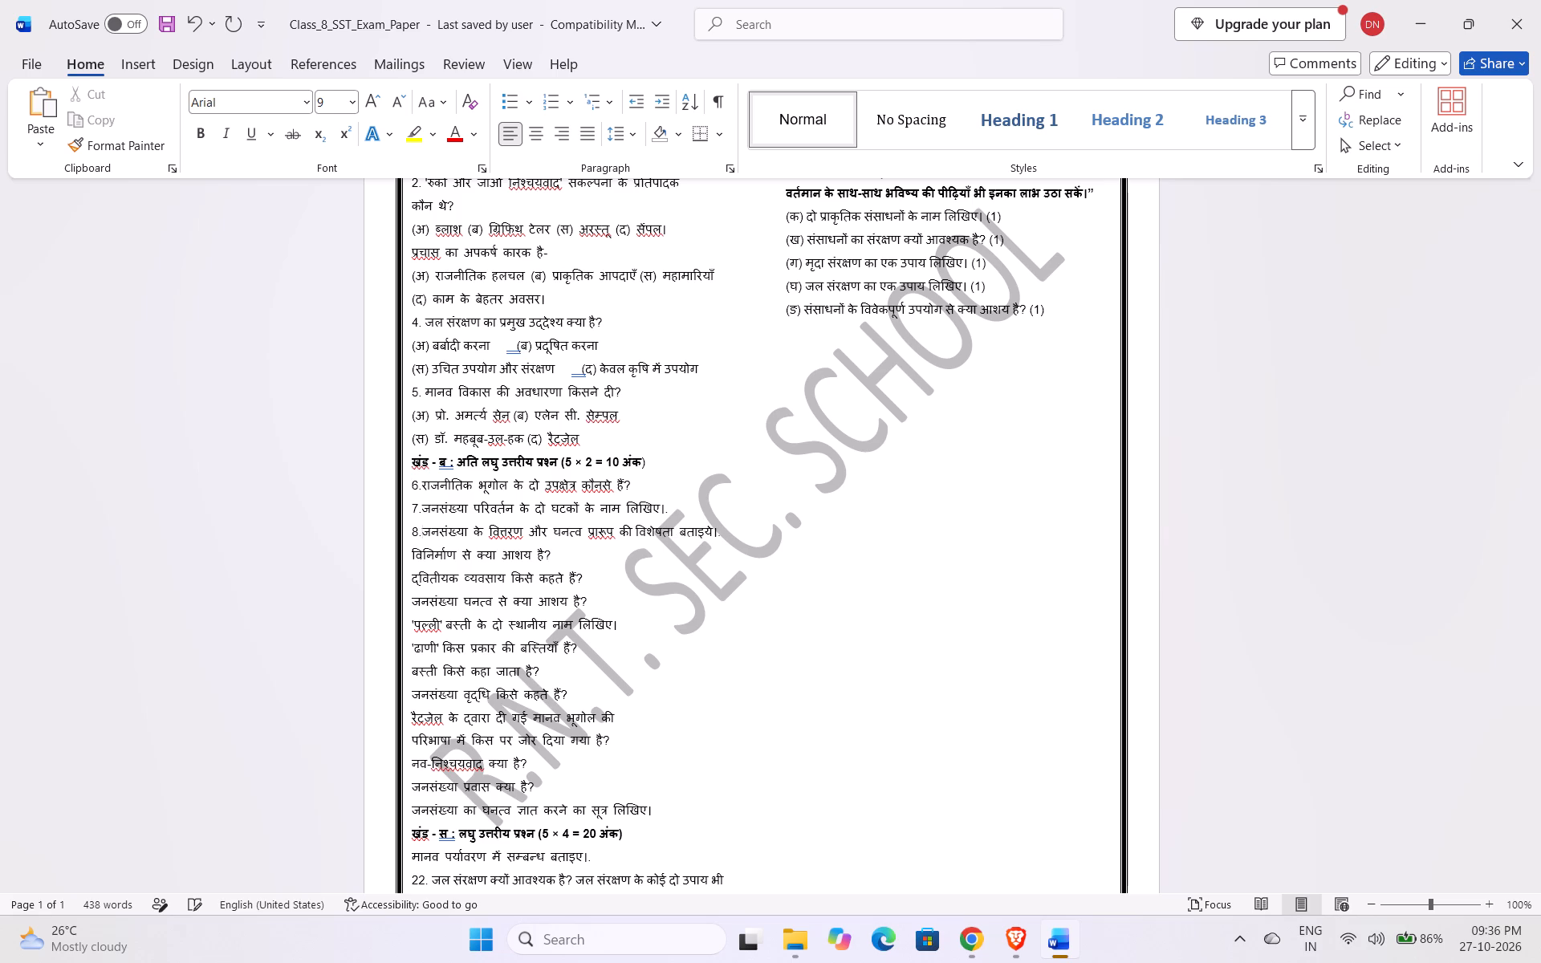
pyautogui.press('Down')
pyautogui.press('Left')
pyautogui.press('9')
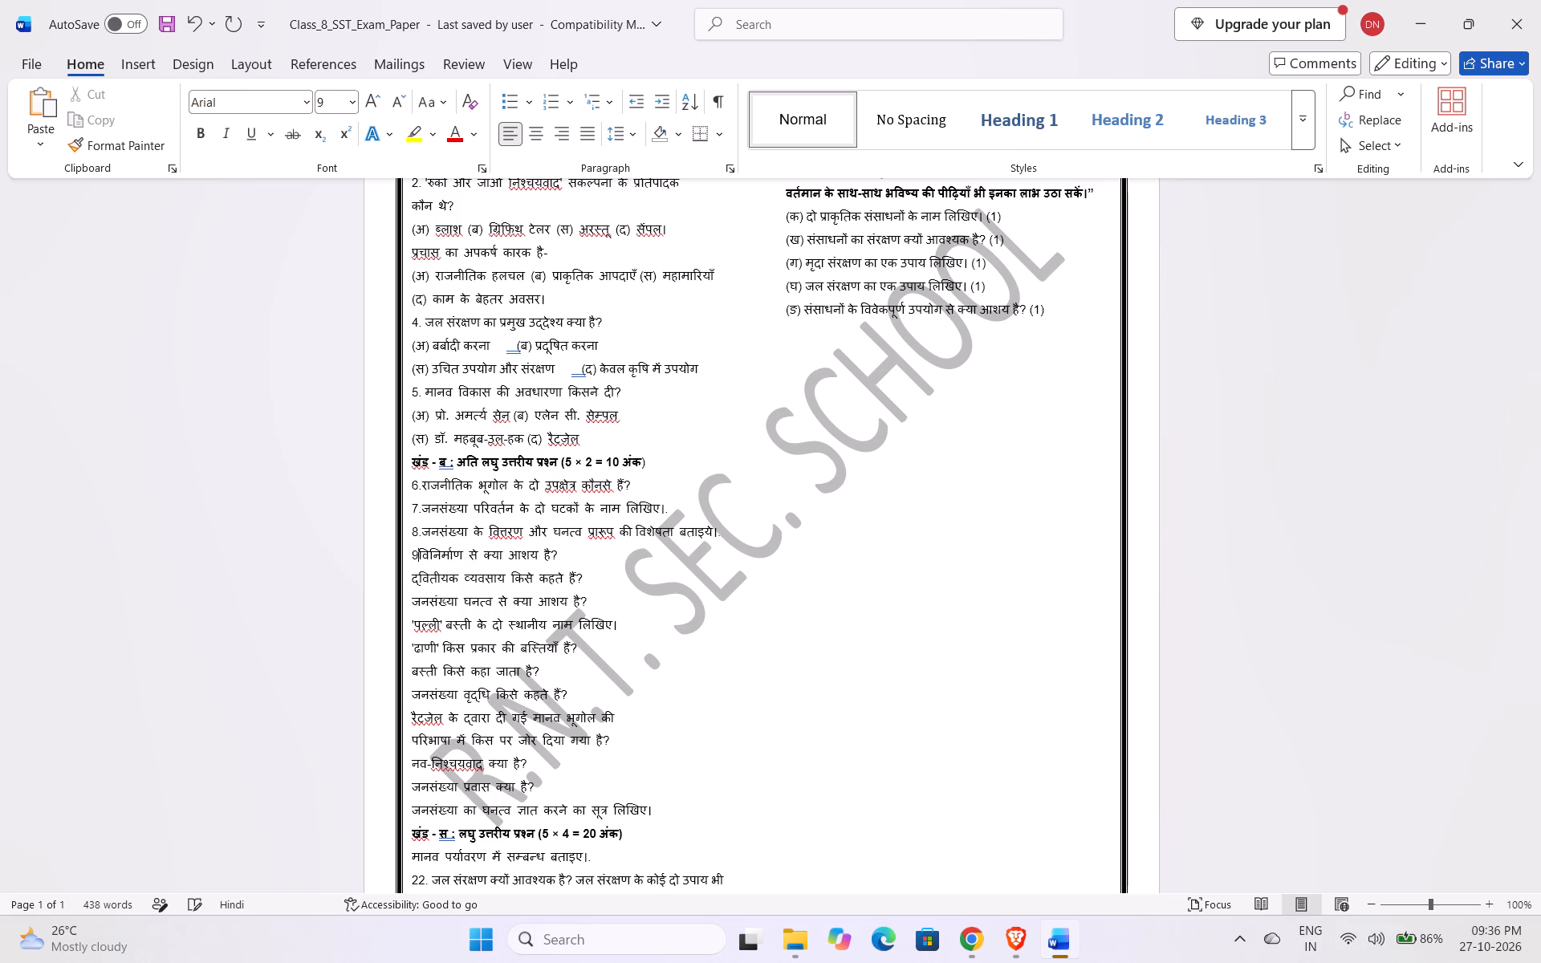
pyautogui.press('.')
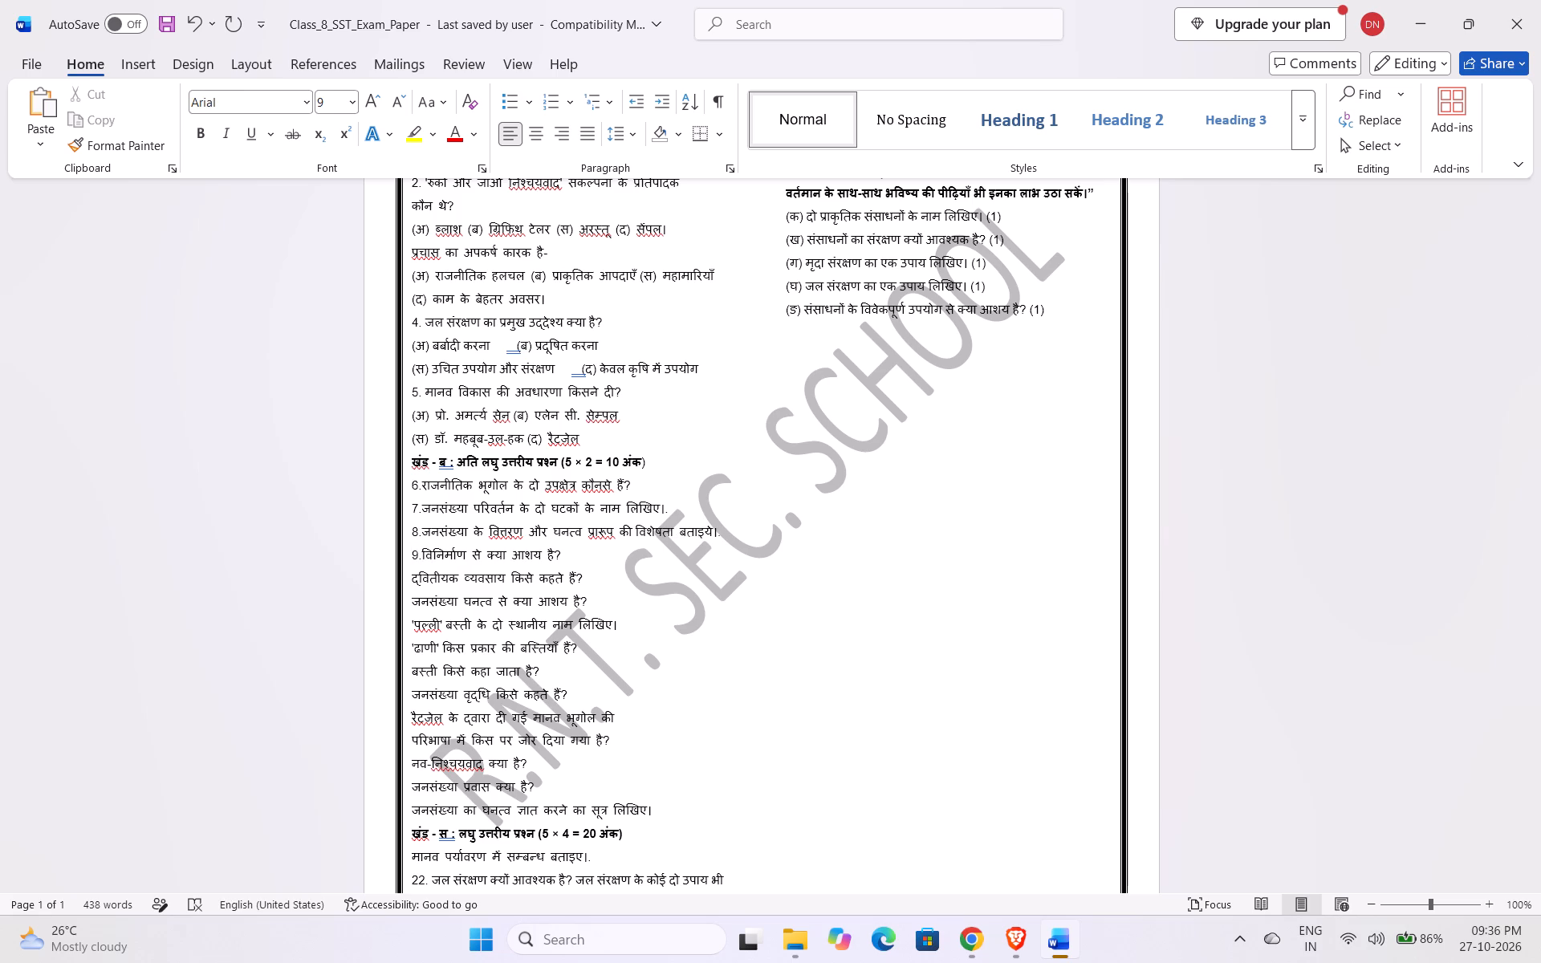
# Number the 'द्वितीयक व्यवसाय' question 10. and the 'जनसंख्या घनत्व' question 11., with no space after the number.
pyautogui.press('Down')
pyautogui.press('Left')
pyautogui.press('Left')
pyautogui.press('Right')
pyautogui.write('10.')
pyautogui.press('Down')
pyautogui.press('Left')
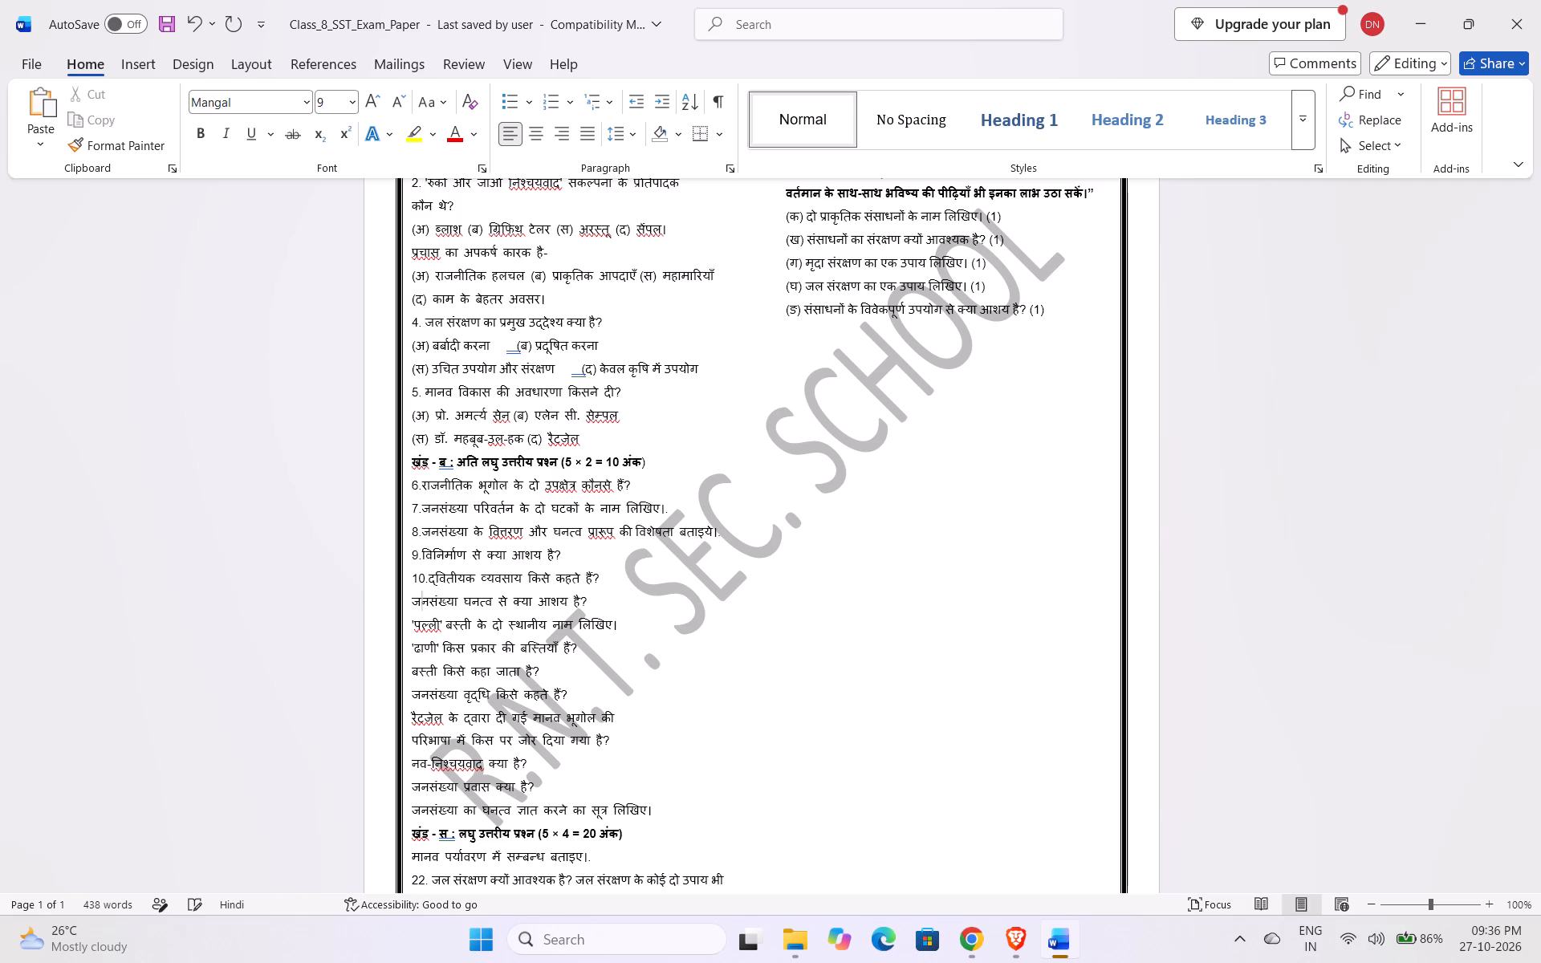
pyautogui.press('Left')
pyautogui.write('11.')
# Number the 'पल्ली' settlement question 12., followed by a space.
pyautogui.press('Down')
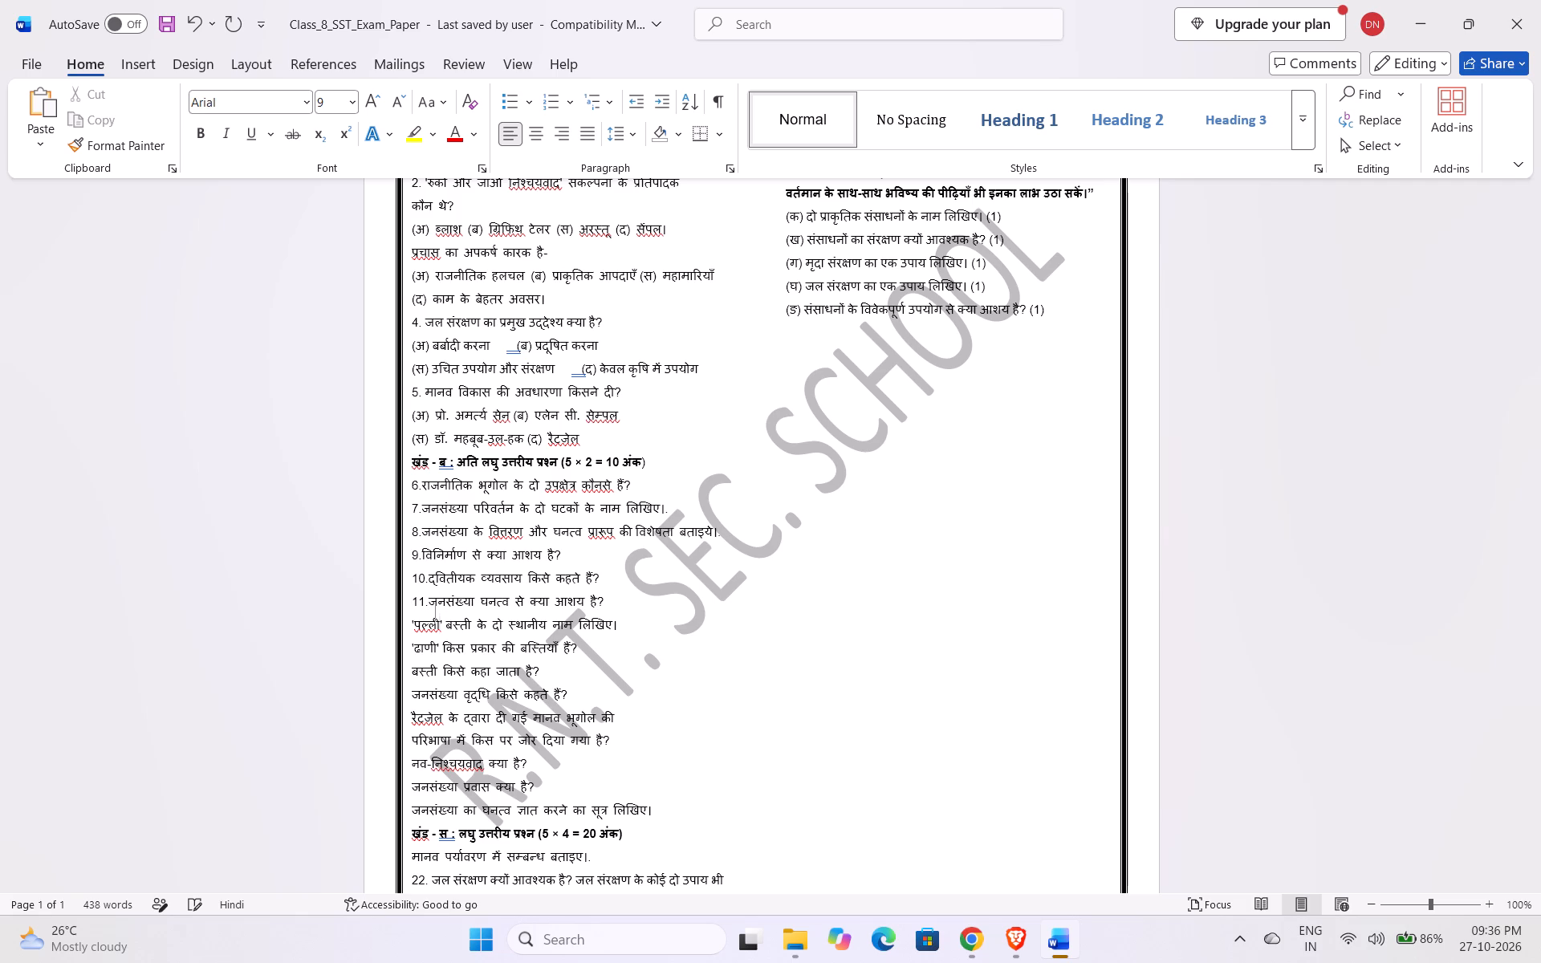
pyautogui.press('Down')
pyautogui.press('Up')
pyautogui.press('Left')
pyautogui.press('Left')
pyautogui.press('Left')
pyautogui.write('12.')
pyautogui.press('space')
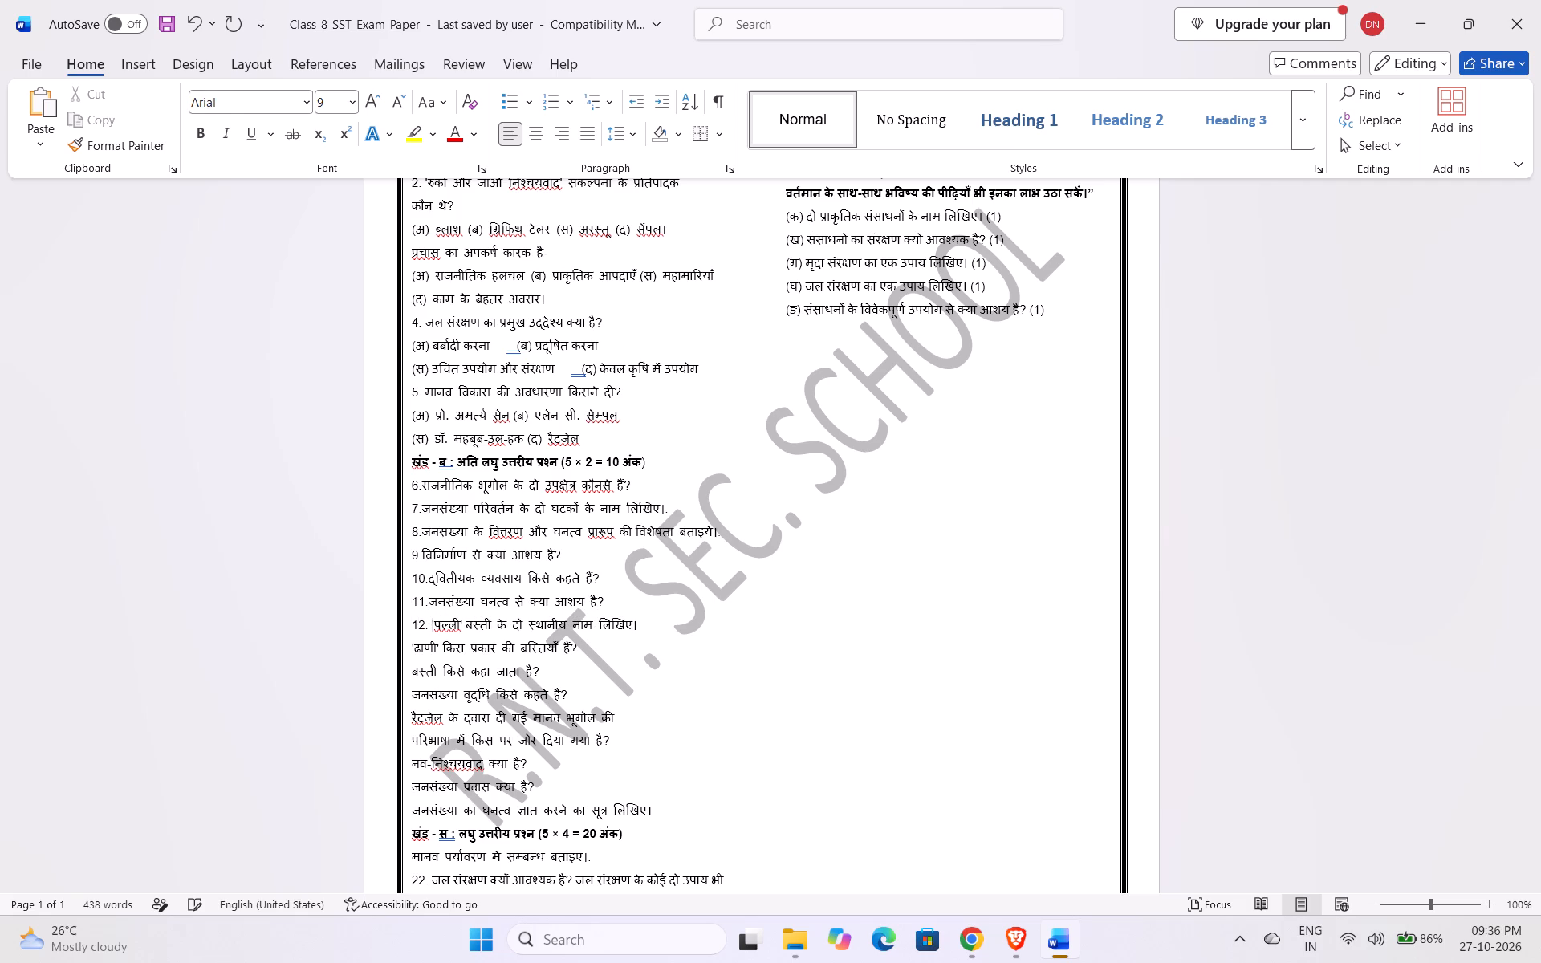
# Number the 'ढाणी' question 13. and the 'बस्ती किसे कहा जाता है?' question 14., each followed by a space.
pyautogui.press('Down')
pyautogui.press('Left')
pyautogui.press('Left')
pyautogui.press('Left')
pyautogui.press('1')
pyautogui.press('3')
pyautogui.write('.')
pyautogui.press('space')
pyautogui.press('Down')
pyautogui.press('Left')
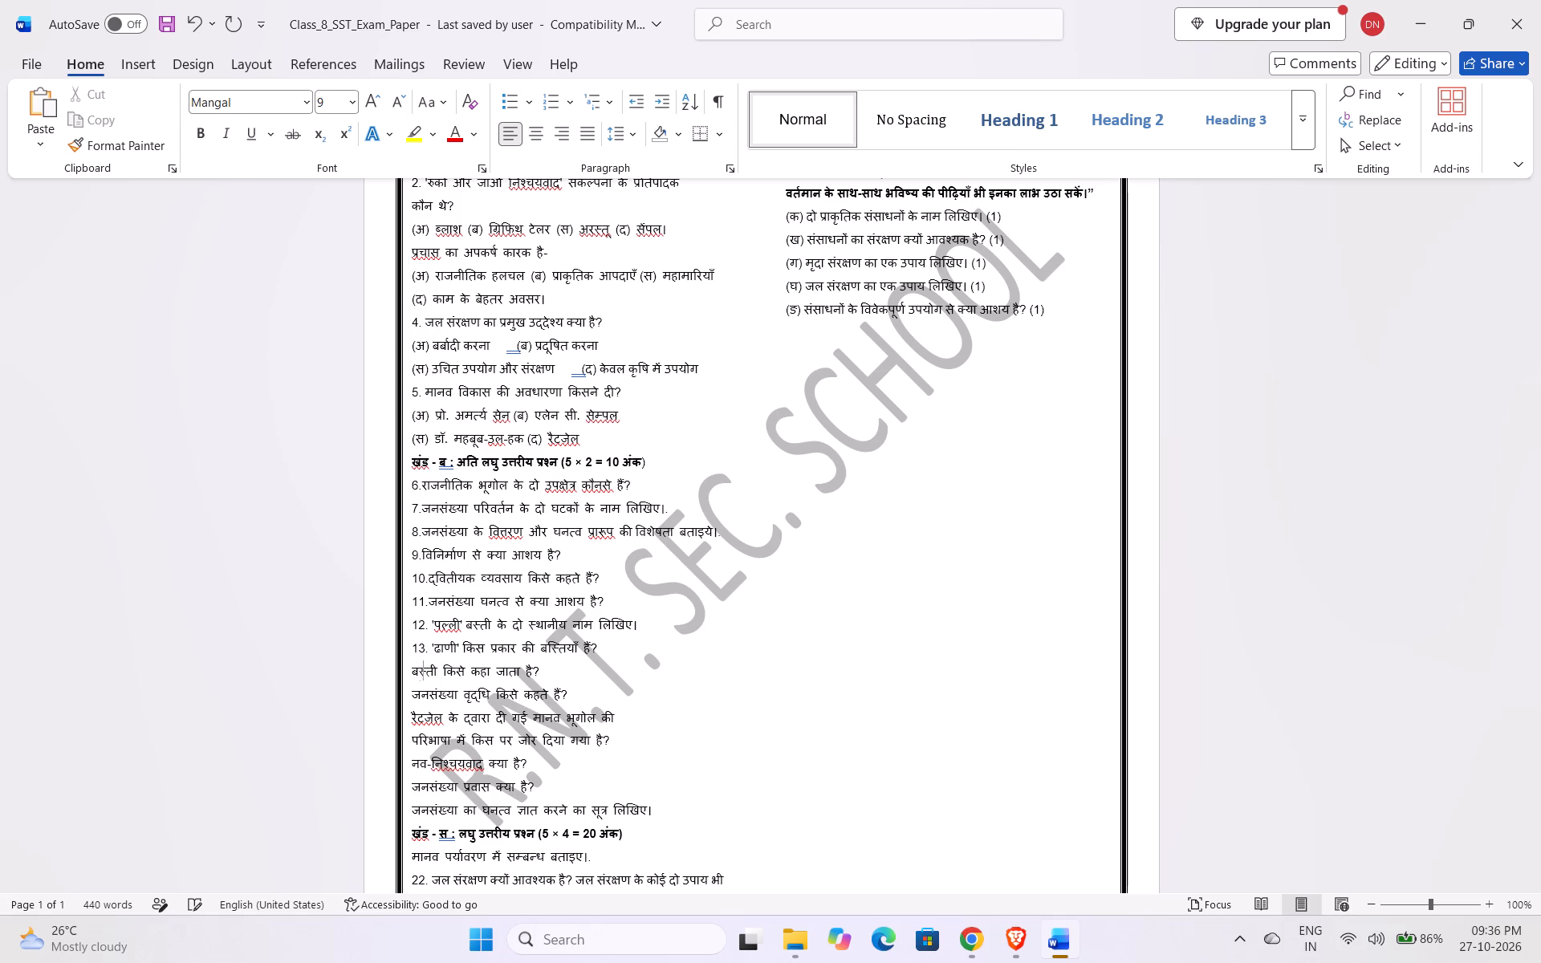
pyautogui.press('Left')
pyautogui.write('14.')
pyautogui.press('space')
# Number the 'जनसंख्या वृद्धि' question 15. and the 'रैटजेल' question 16., each followed by a space.
pyautogui.press('Down')
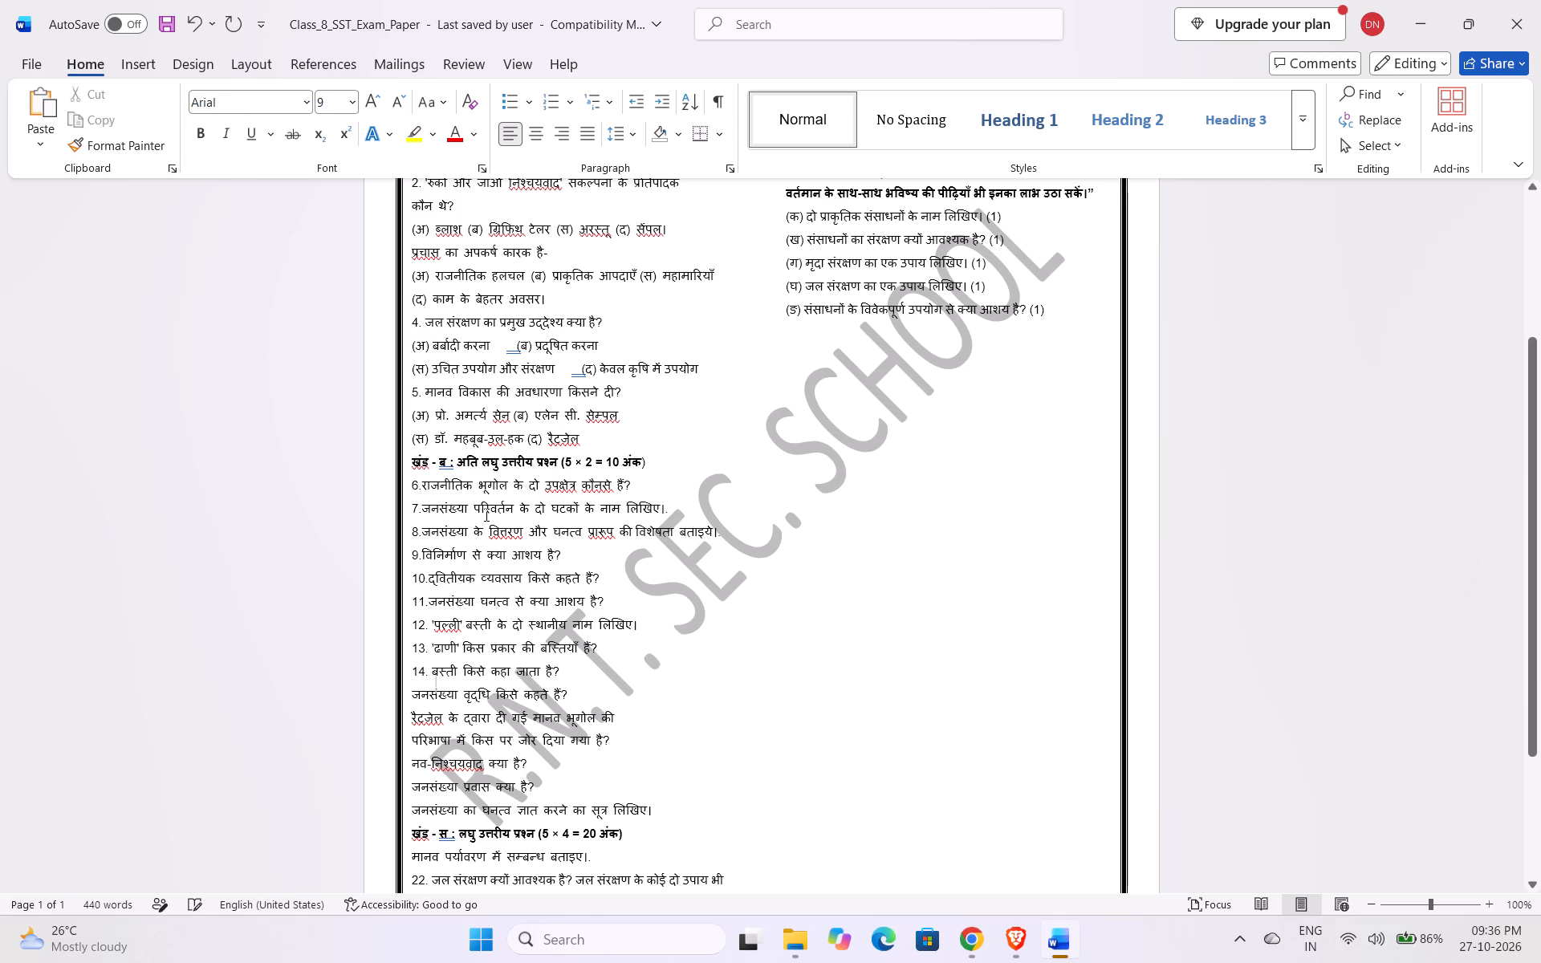
pyautogui.press('Left')
pyautogui.press('Left')
pyautogui.press('Left')
pyautogui.write('15.')
pyautogui.press('space')
pyautogui.press('Down')
pyautogui.press('Left')
pyautogui.press('Left')
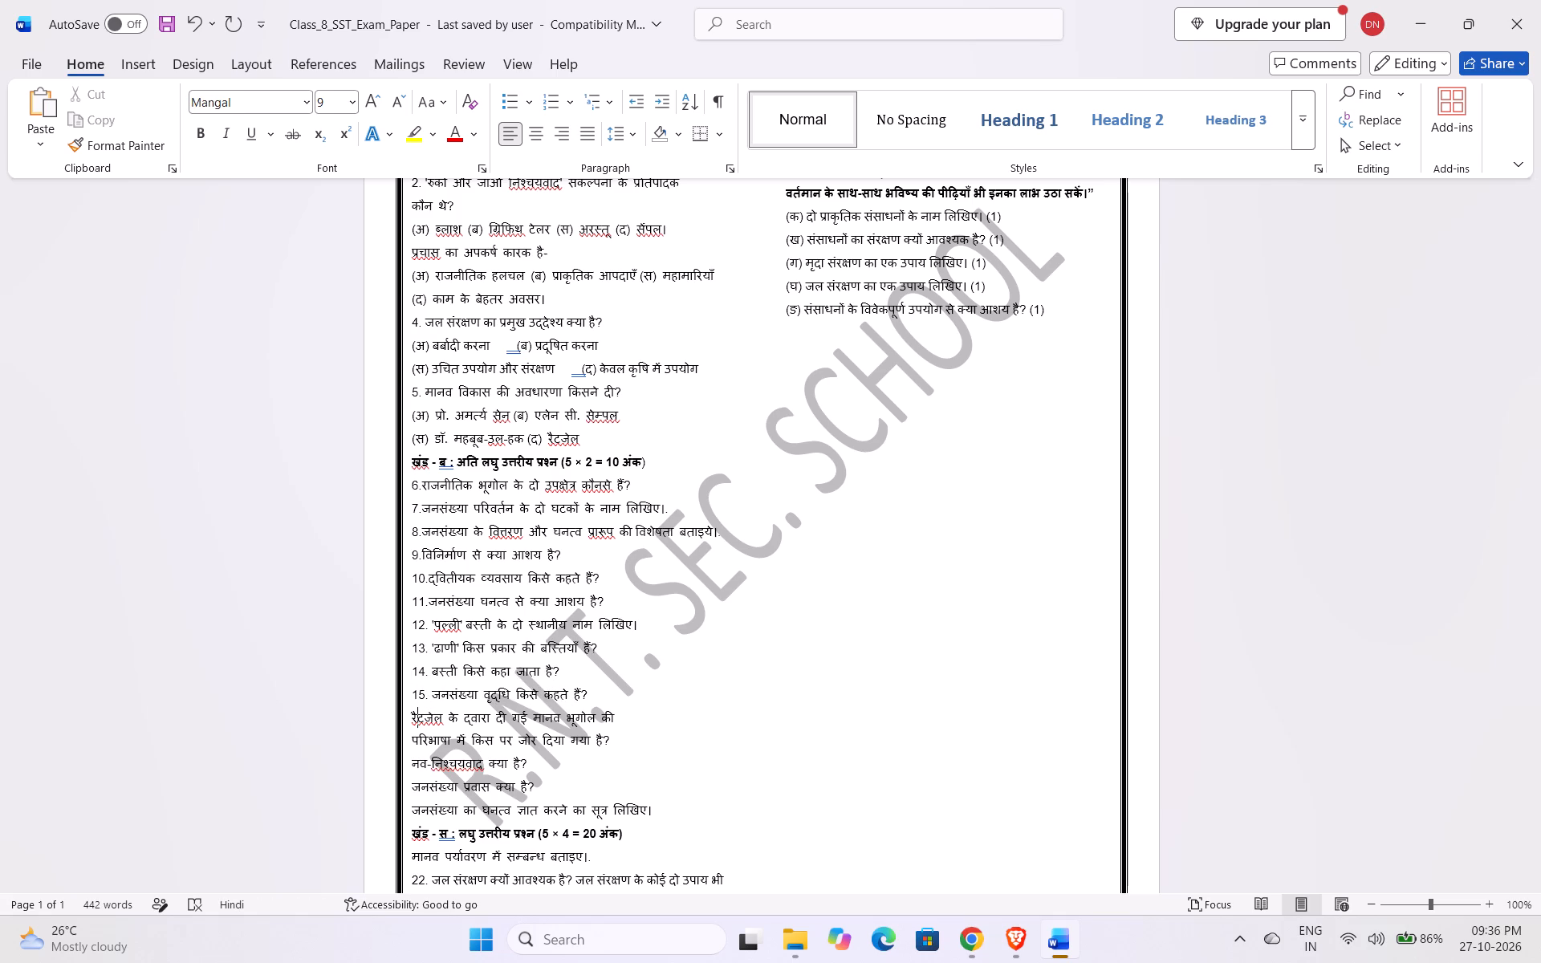
pyautogui.press('Left')
pyautogui.write('16')
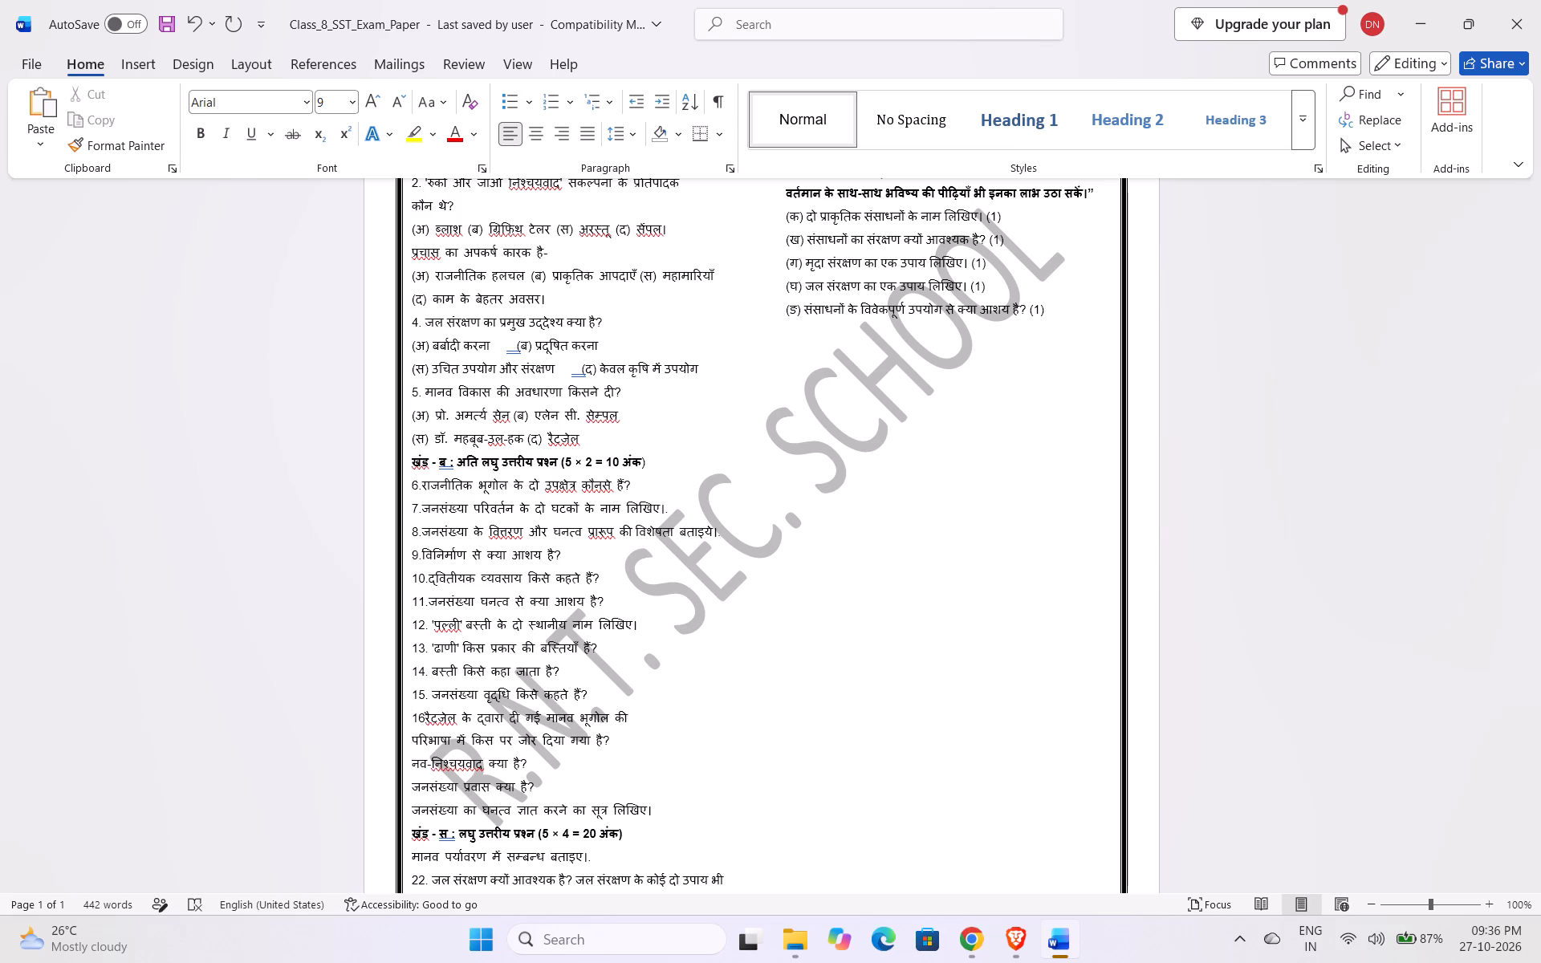
pyautogui.write('.')
pyautogui.press('space')
# Number the line starting 'परिभाषा' 17. and the 'नव-निश्चयवाद' question 18., each followed by a space.
pyautogui.press('Down')
pyautogui.press('Left')
pyautogui.press('Left')
pyautogui.press('Left')
pyautogui.press('Left')
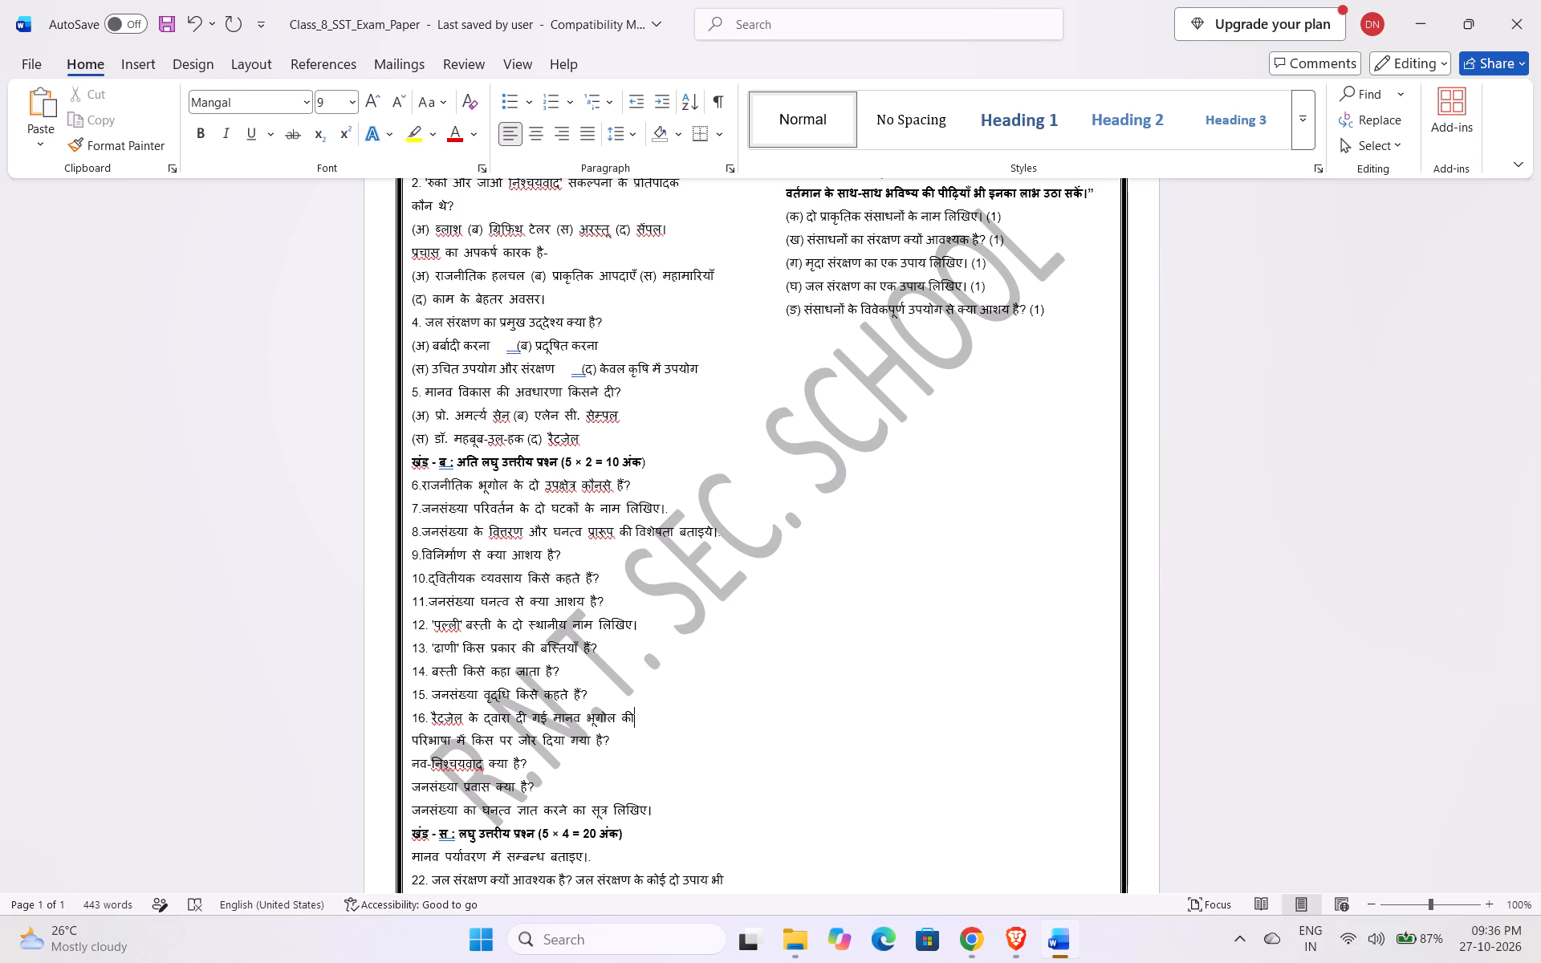
pyautogui.press('Right')
pyautogui.write('17.')
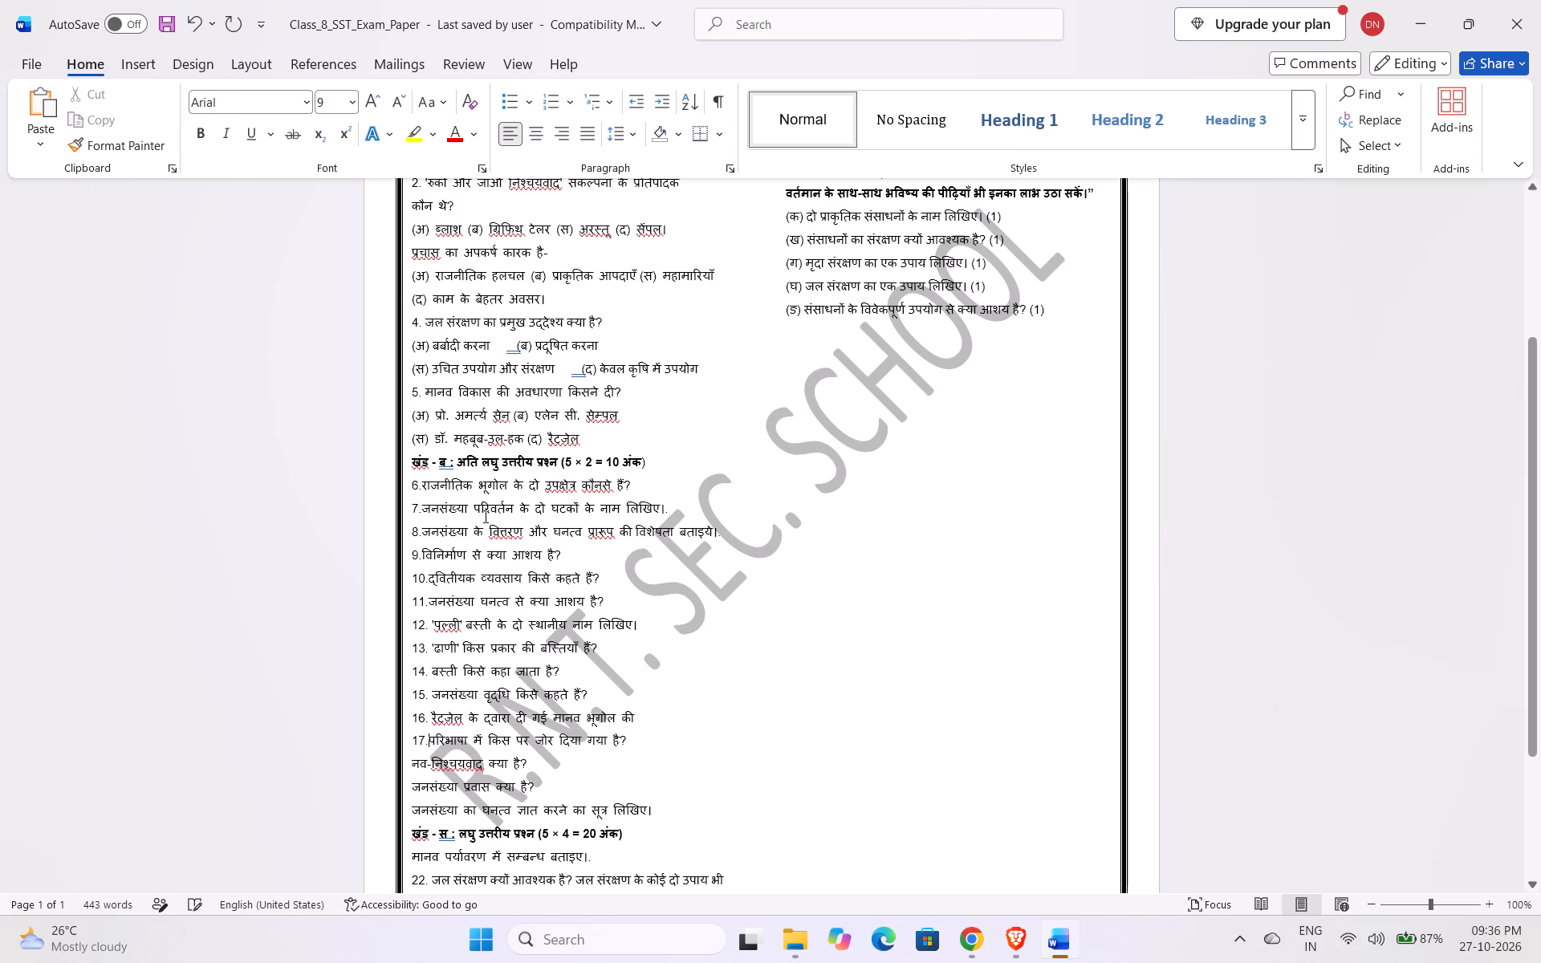
pyautogui.press('space')
pyautogui.press('Down')
pyautogui.press('Left')
pyautogui.press('Left')
pyautogui.press('Left')
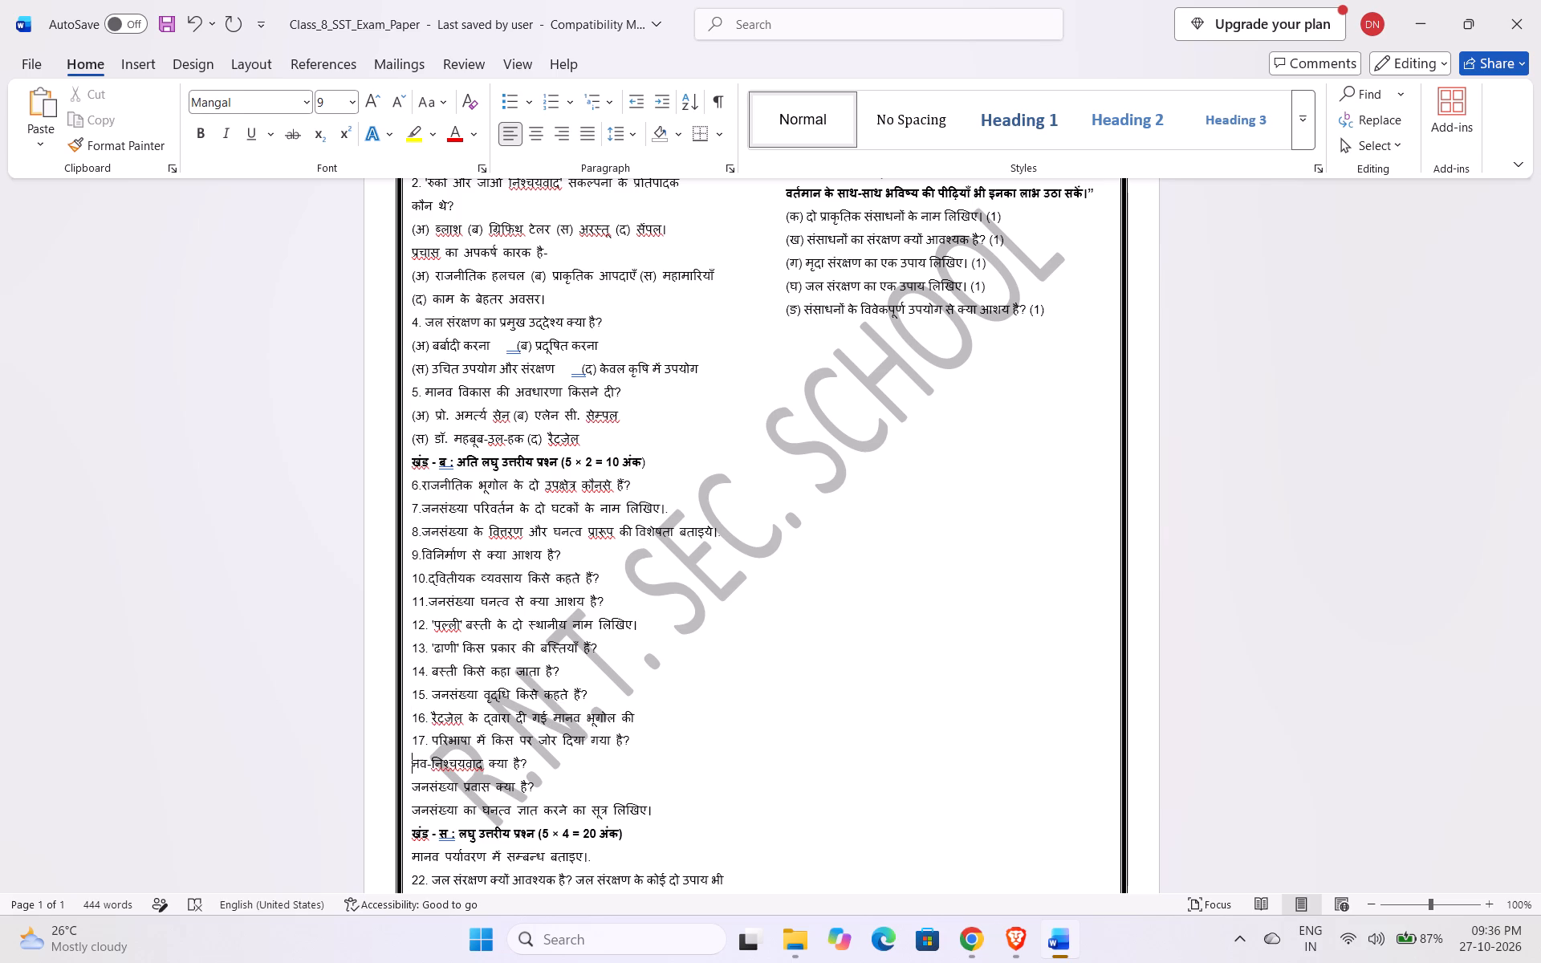
pyautogui.write('18.')
pyautogui.press('space')
# Number the 'जनसंख्या प्रवास' question 19. and the population density formula question 20., each followed by a space.
pyautogui.press('Down')
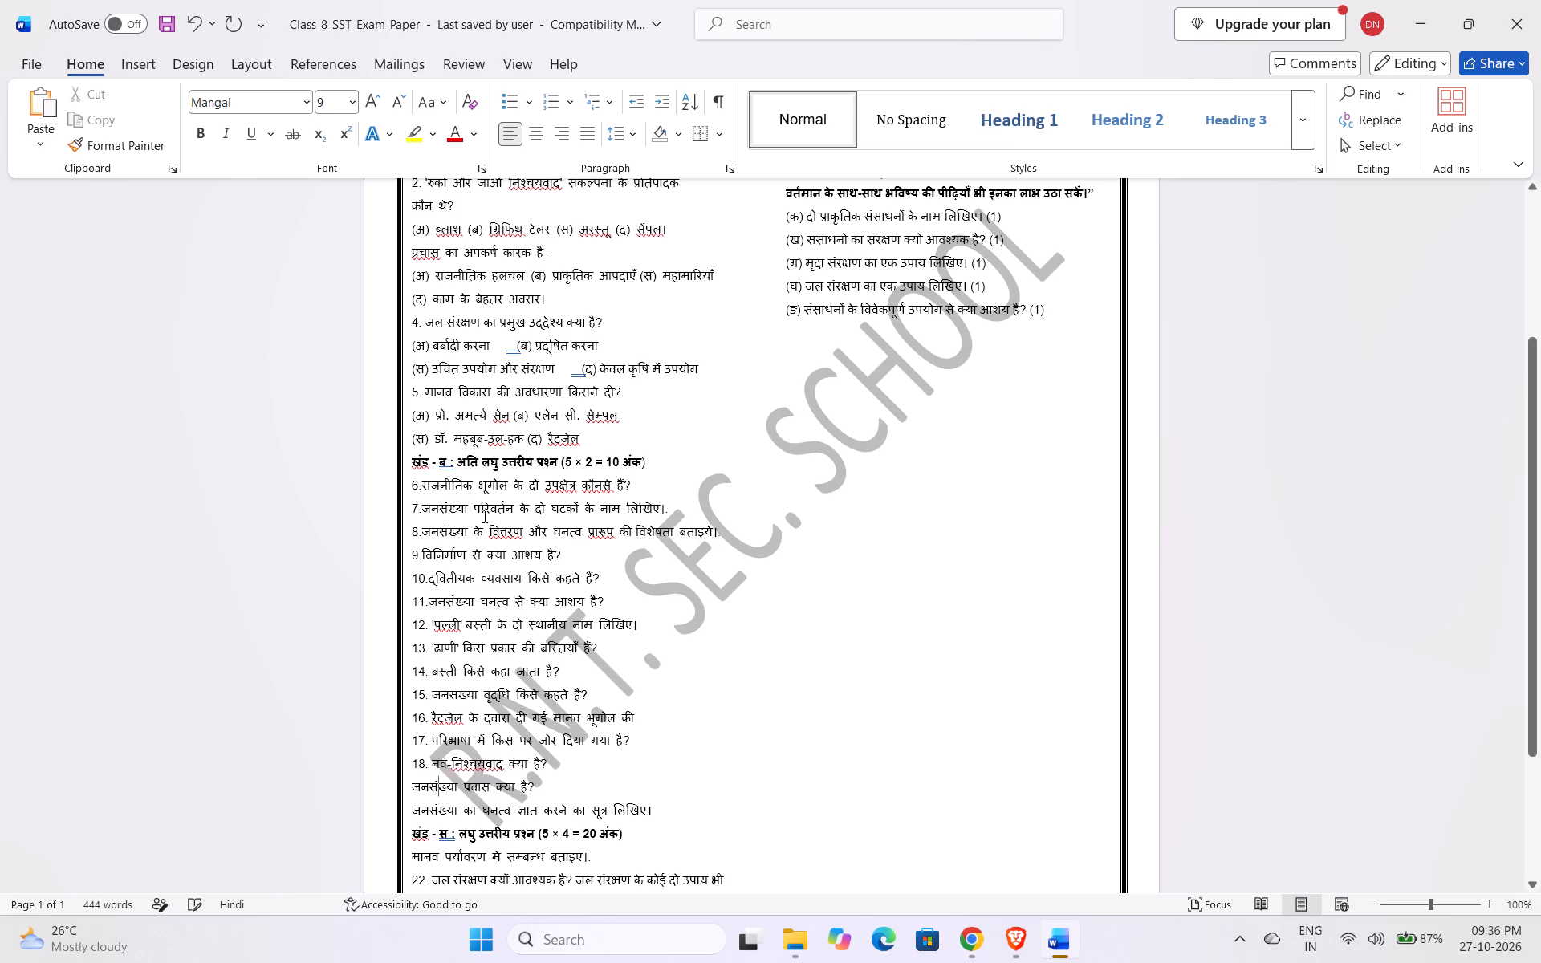
pyautogui.press('Left')
pyautogui.press('Left')
pyautogui.press('Left')
pyautogui.write('19.')
pyautogui.press('space')
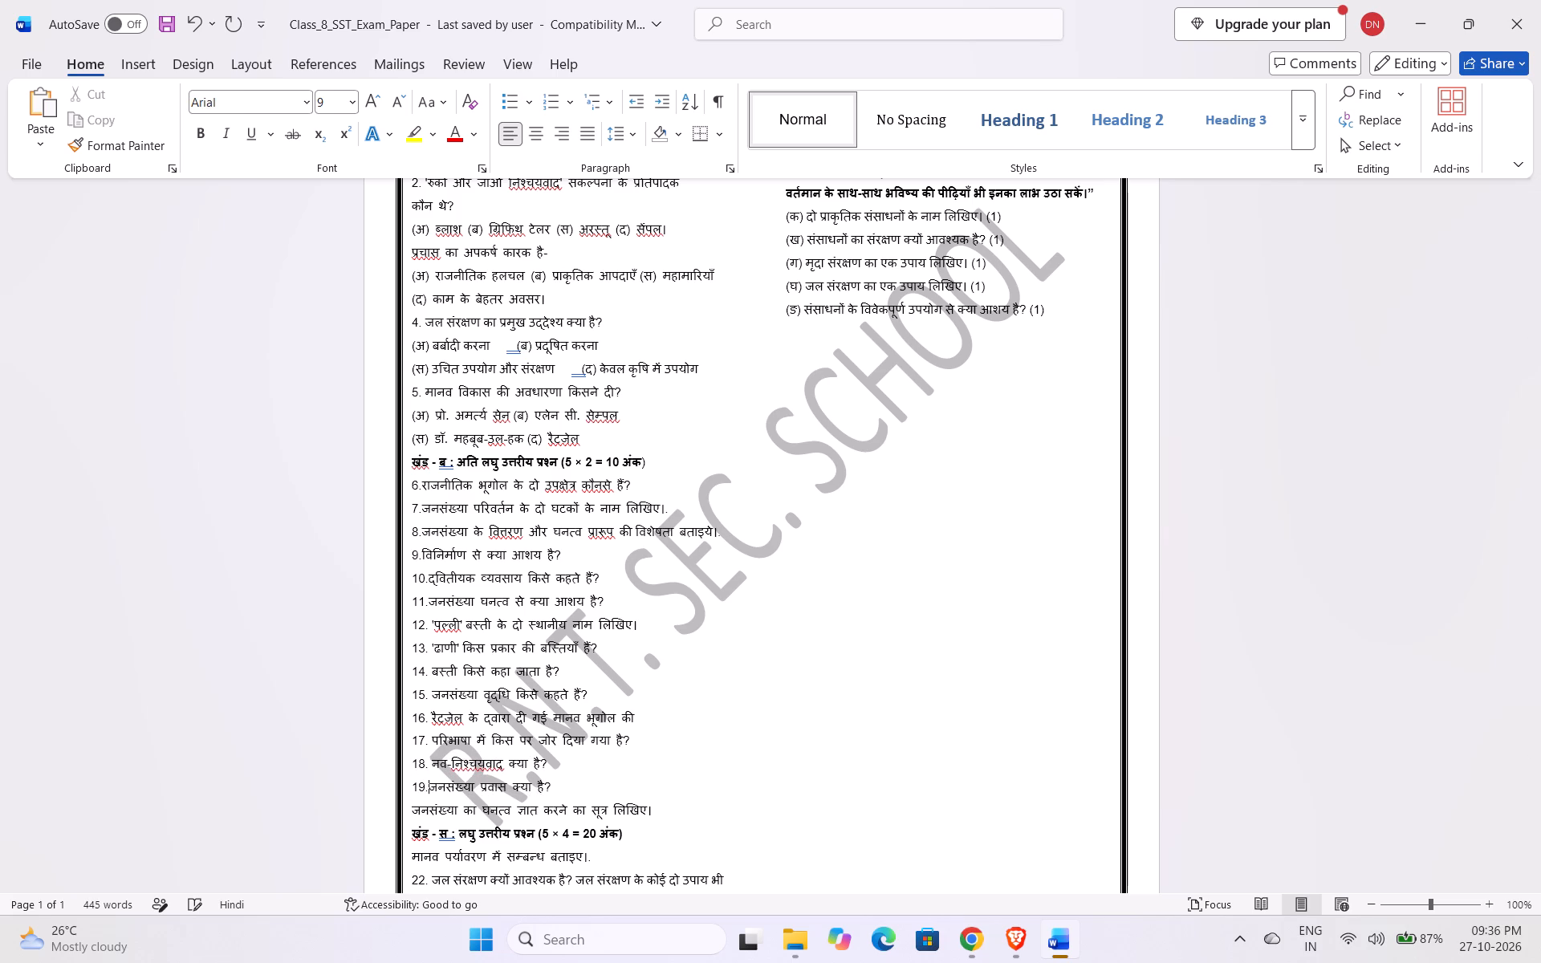
pyautogui.press('Down')
pyautogui.press('Left')
pyautogui.press('Left')
pyautogui.press('Left')
pyautogui.write('20.')
pyautogui.press('space')
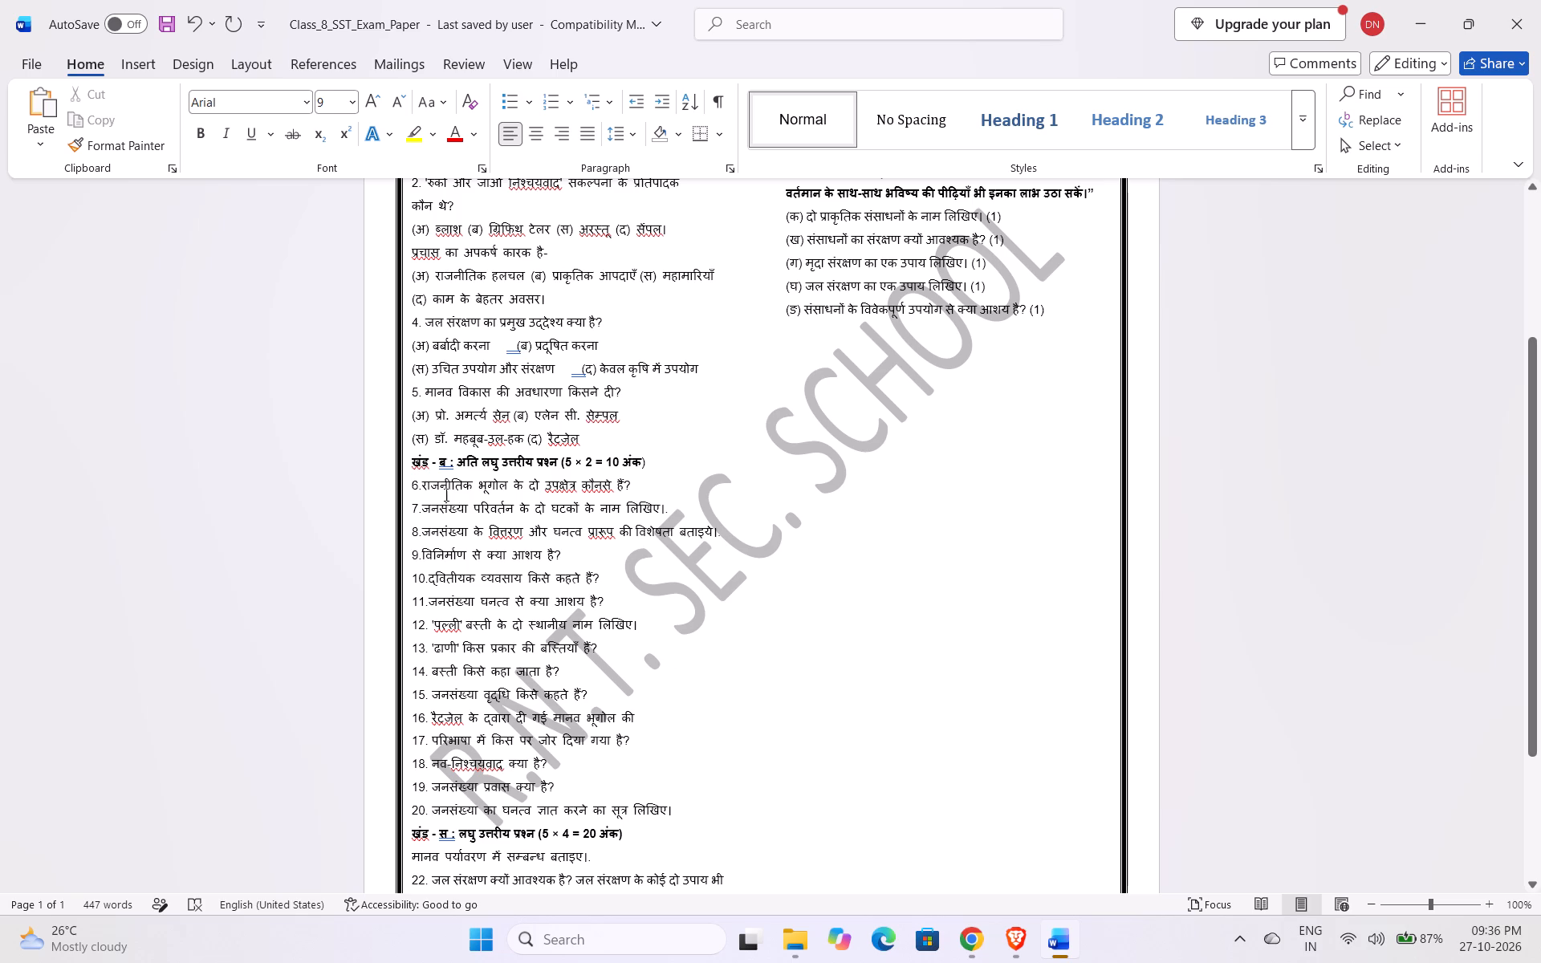
# Insert a space after the numbers of questions 6, 7, 8 and 9 in section खंड - ब.
pyautogui.click(421, 477)
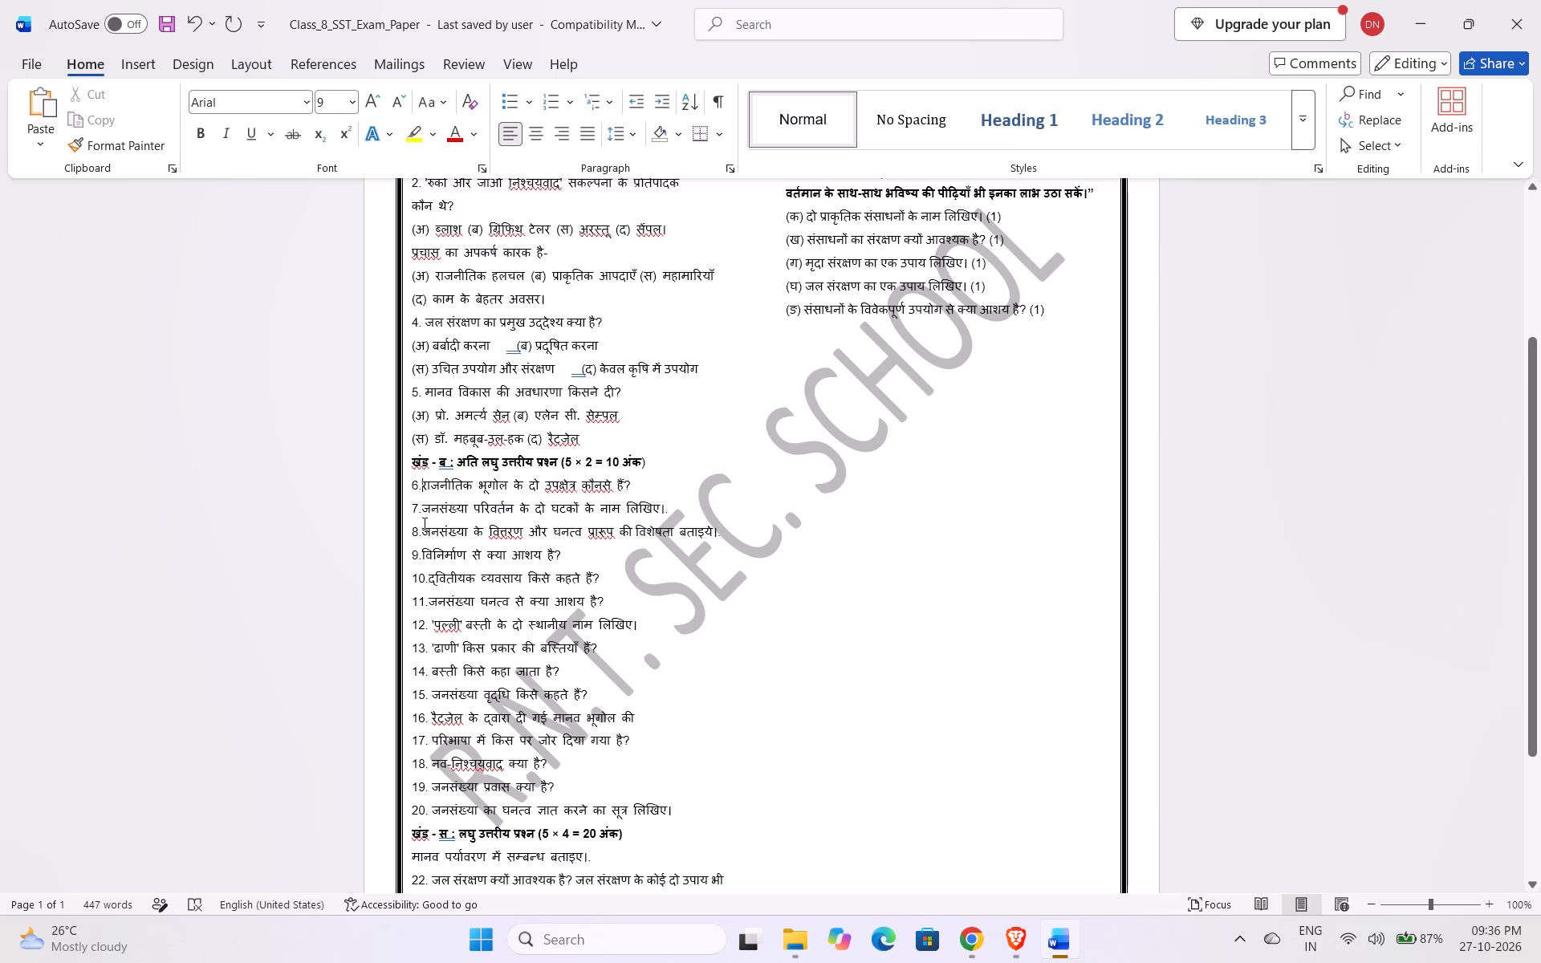
pyautogui.press('space')
pyautogui.click(421, 509)
pyautogui.press('space')
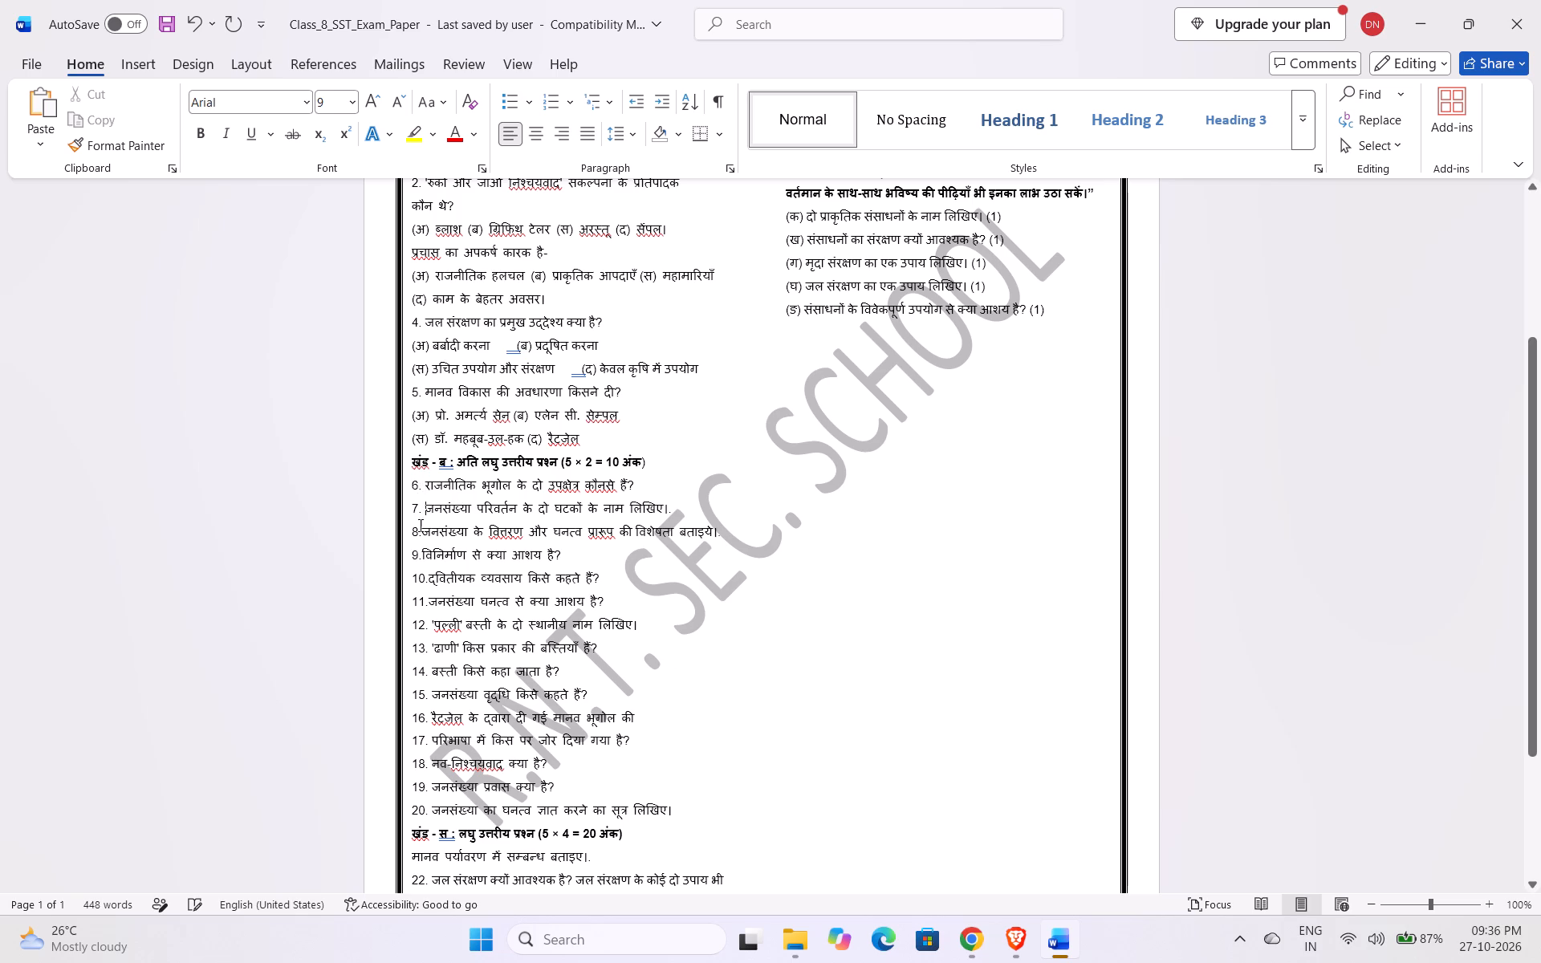
pyautogui.click(422, 527)
pyautogui.press('space')
pyautogui.click(422, 554)
pyautogui.press('space')
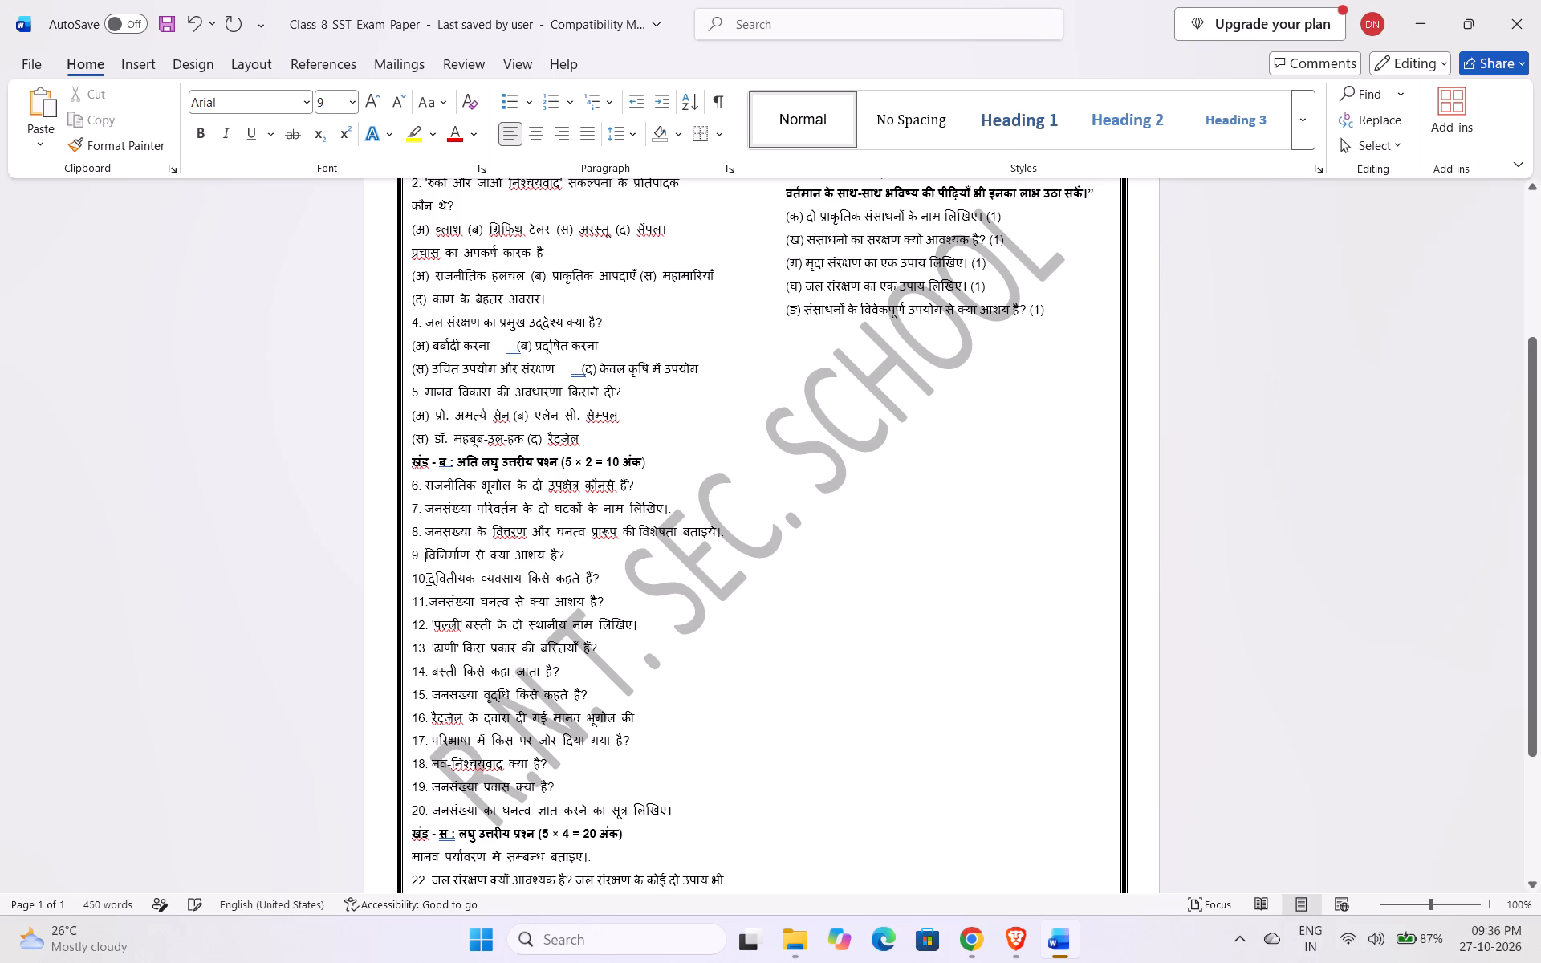
# Insert a space after the numbers of questions 10 and 11 in section खंड - ब.
pyautogui.click(427, 582)
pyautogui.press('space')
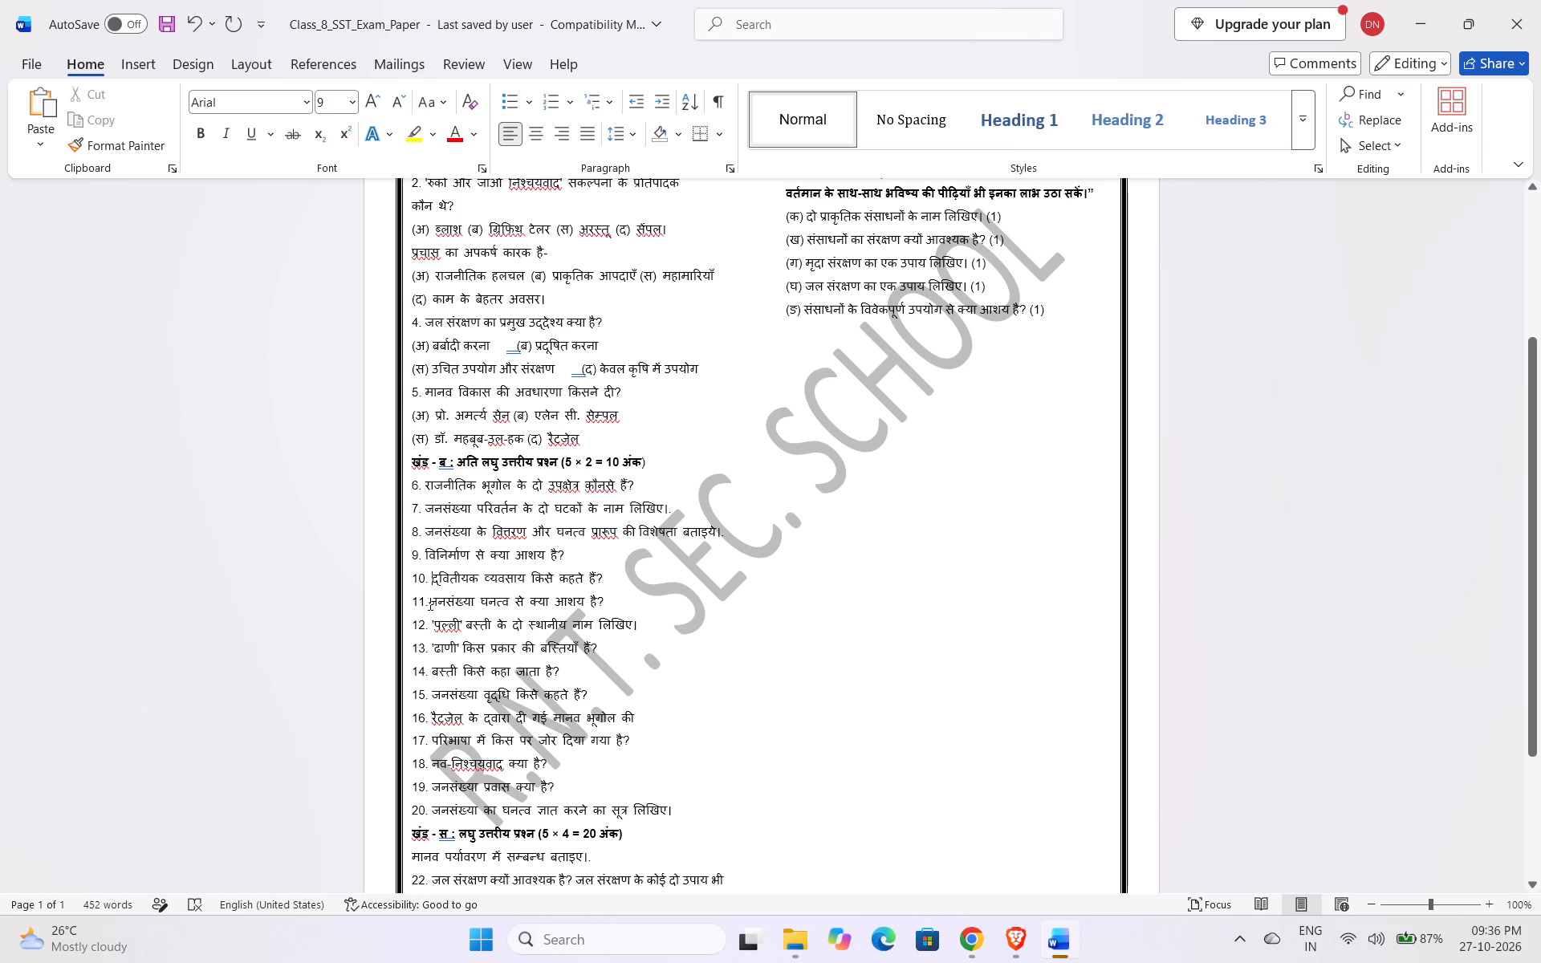
pyautogui.click(429, 603)
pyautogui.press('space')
# Delete the old questions 22 to 25 below the 'मानव पर्यावरण' question in section खंड - स.
pyautogui.scroll(4, 881, 632)
pyautogui.scroll(-12, 872, 601)
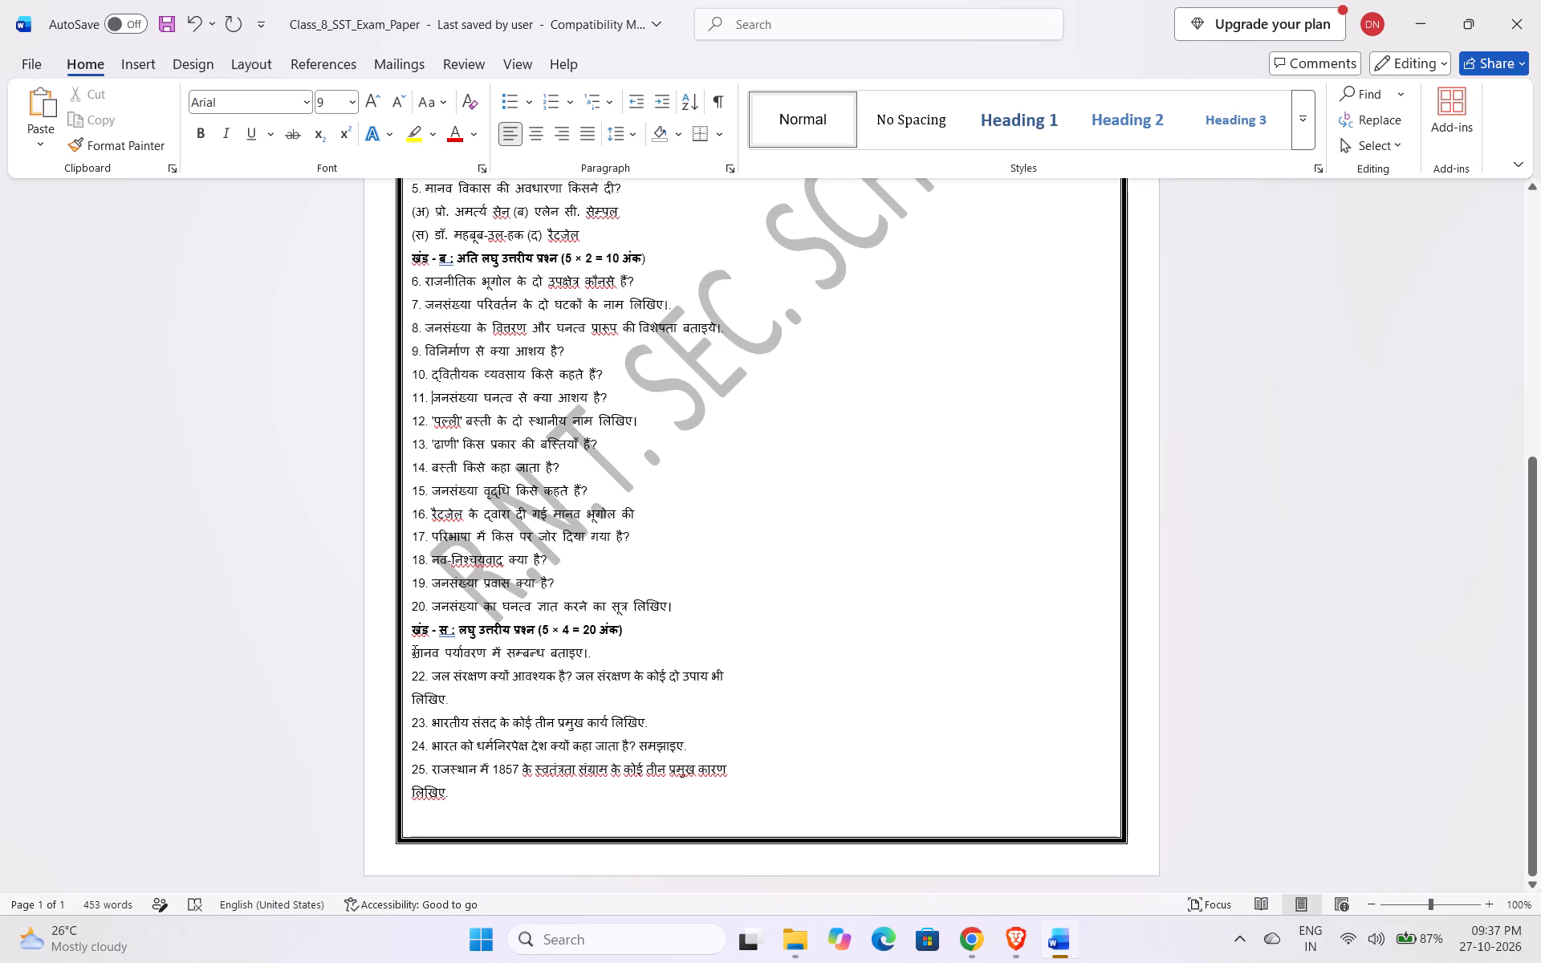
pyautogui.moveTo(410, 671); pyautogui.dragTo(462, 721)
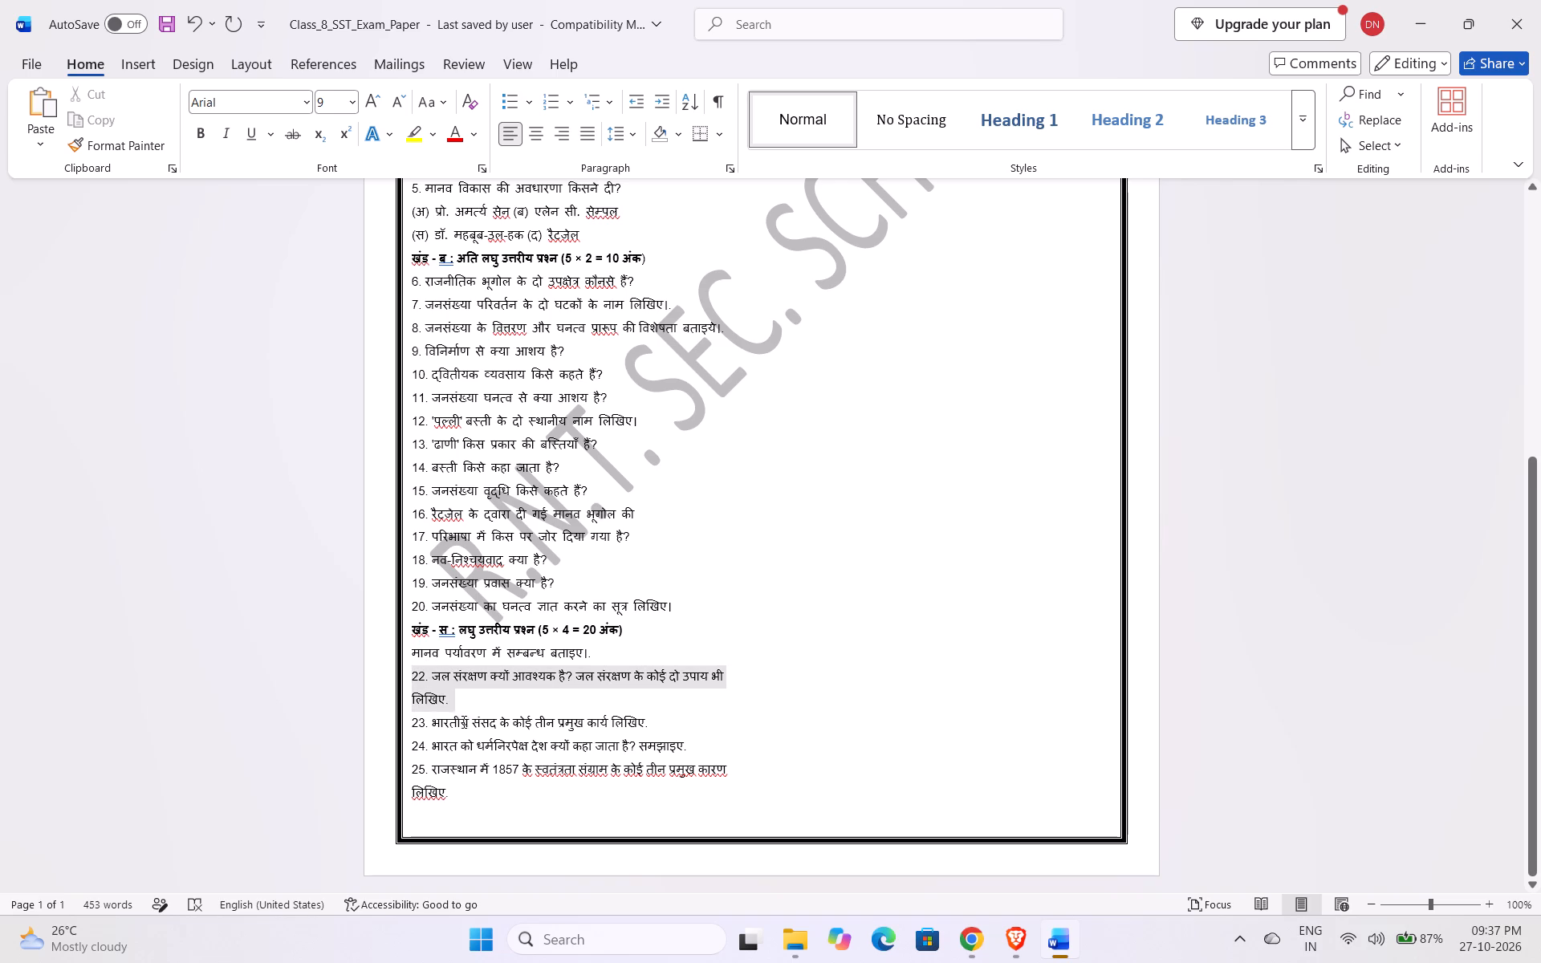
pyautogui.moveTo(462, 721); pyautogui.dragTo(465, 788)
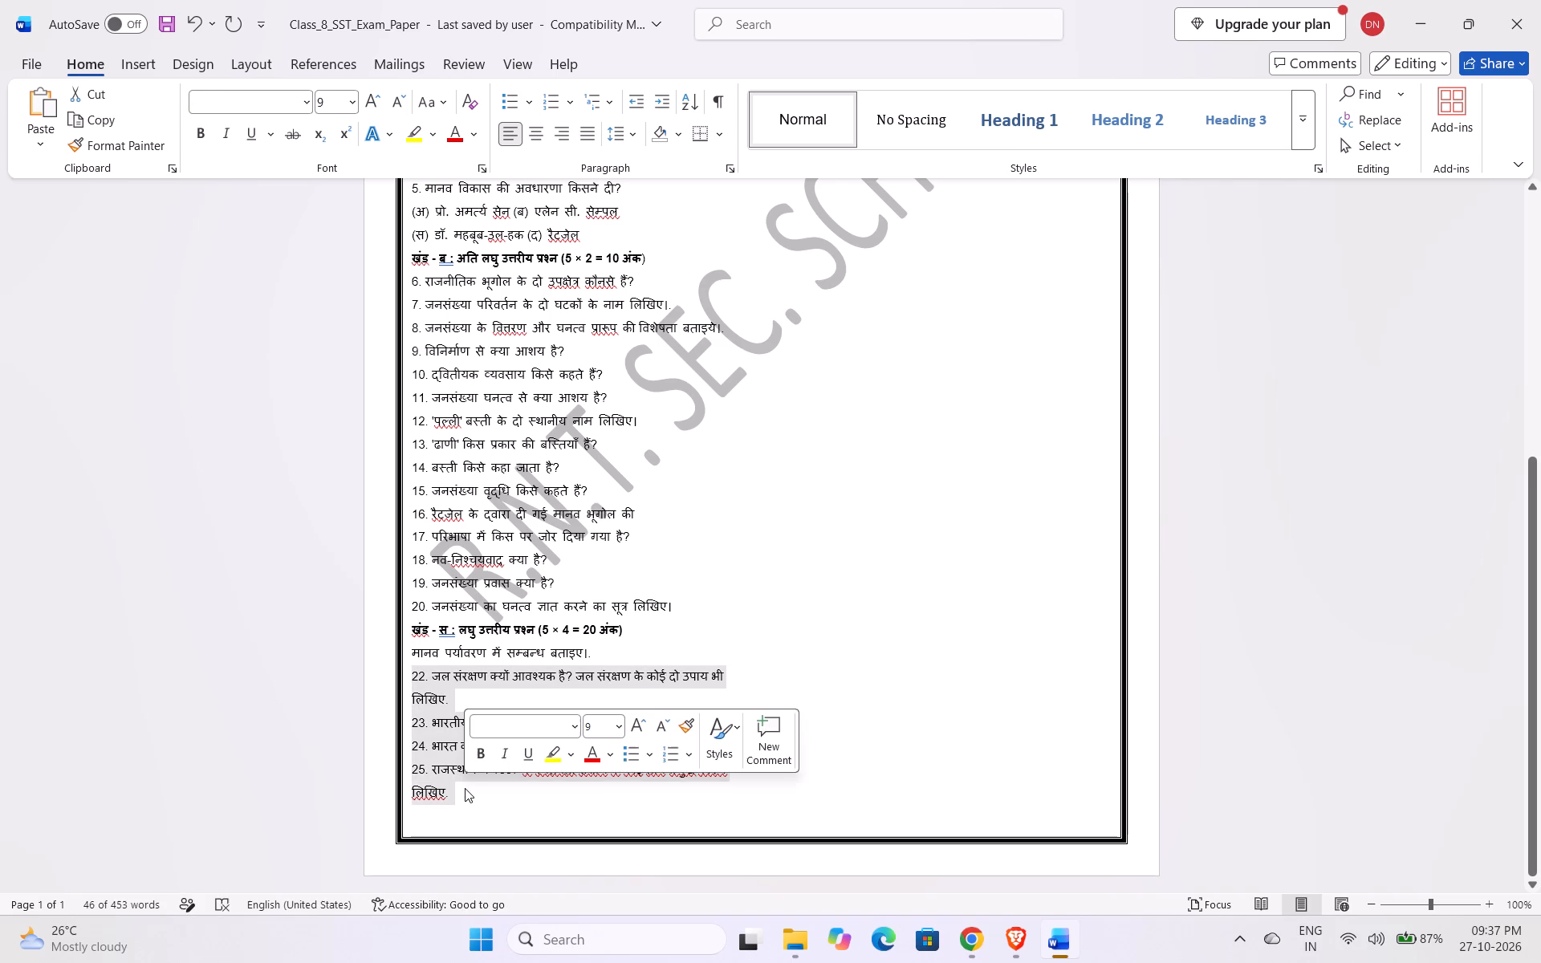
pyautogui.press('BackSpace')
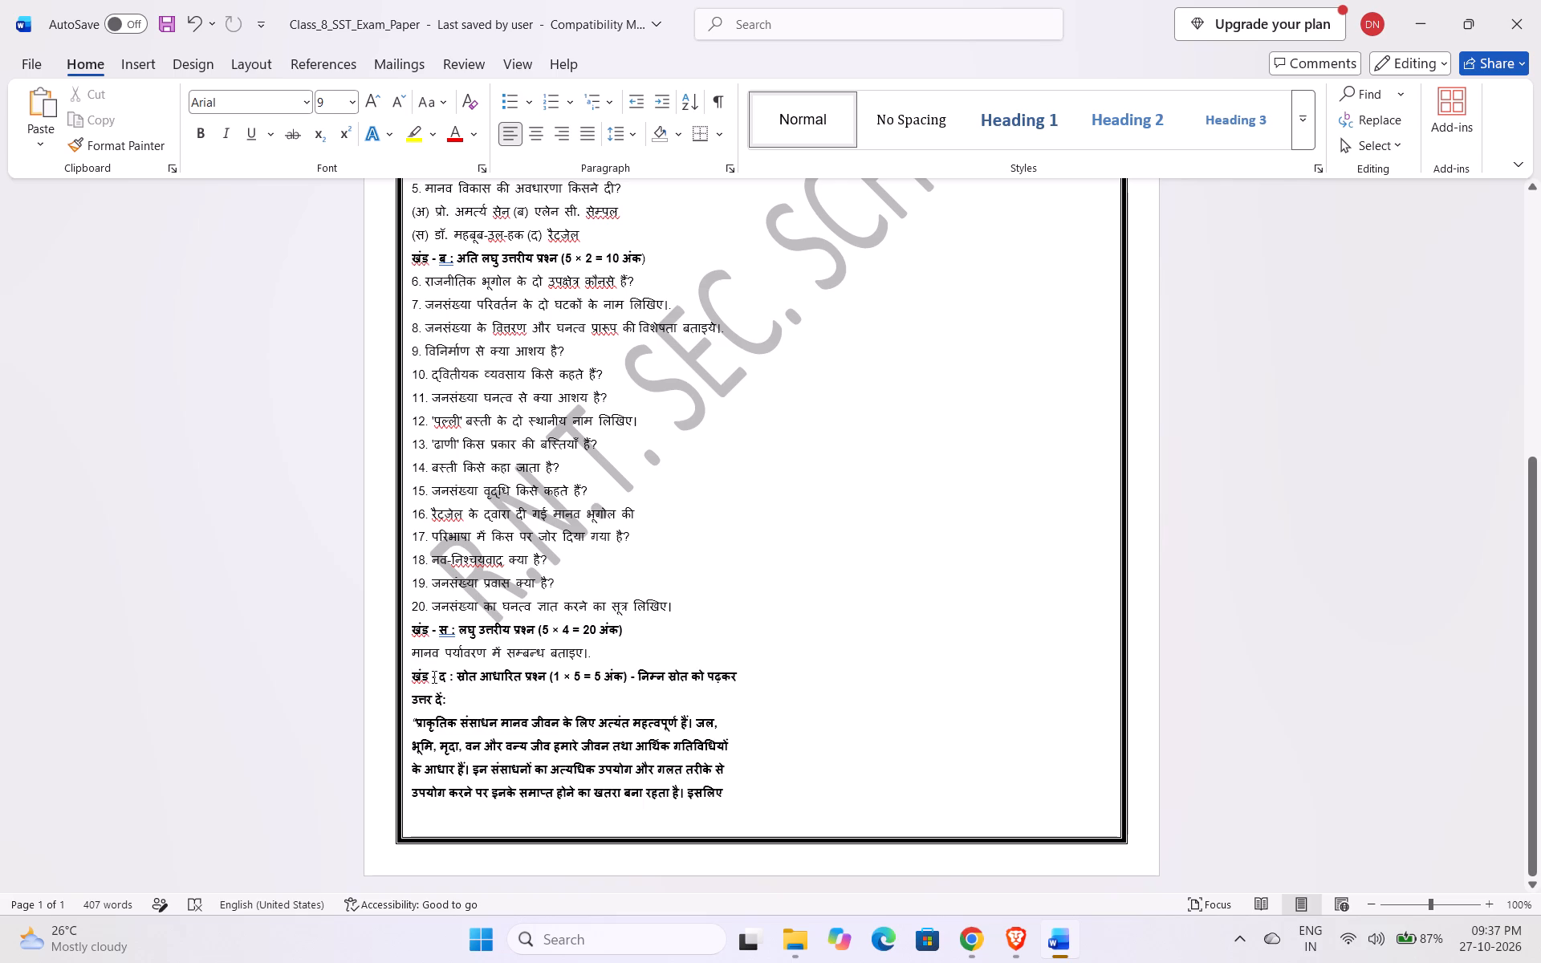
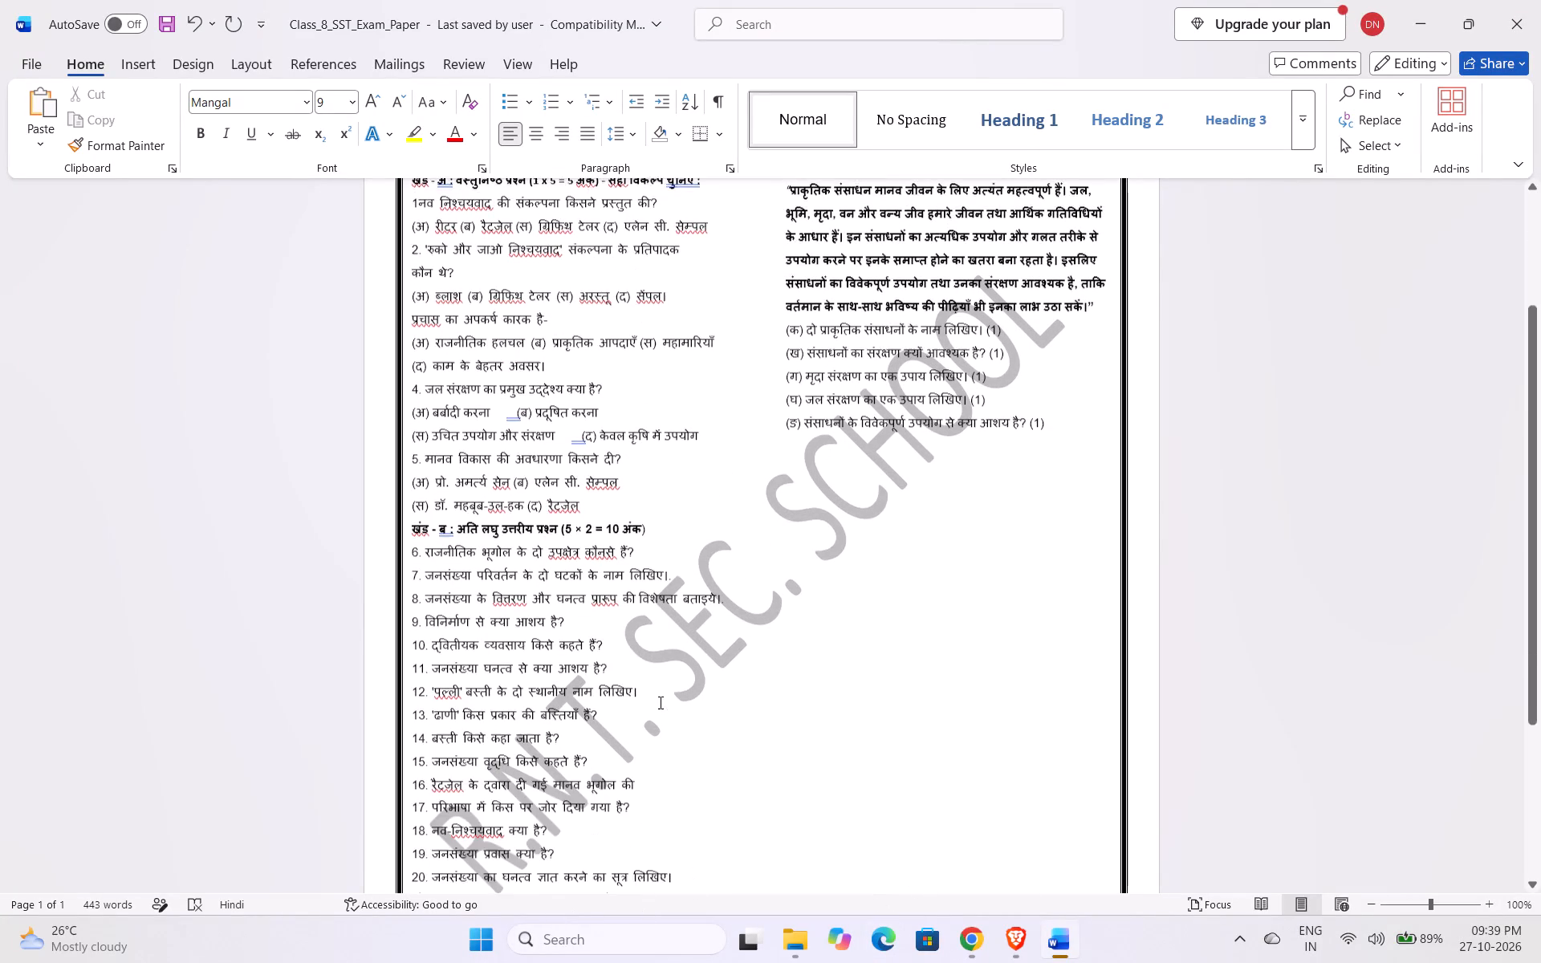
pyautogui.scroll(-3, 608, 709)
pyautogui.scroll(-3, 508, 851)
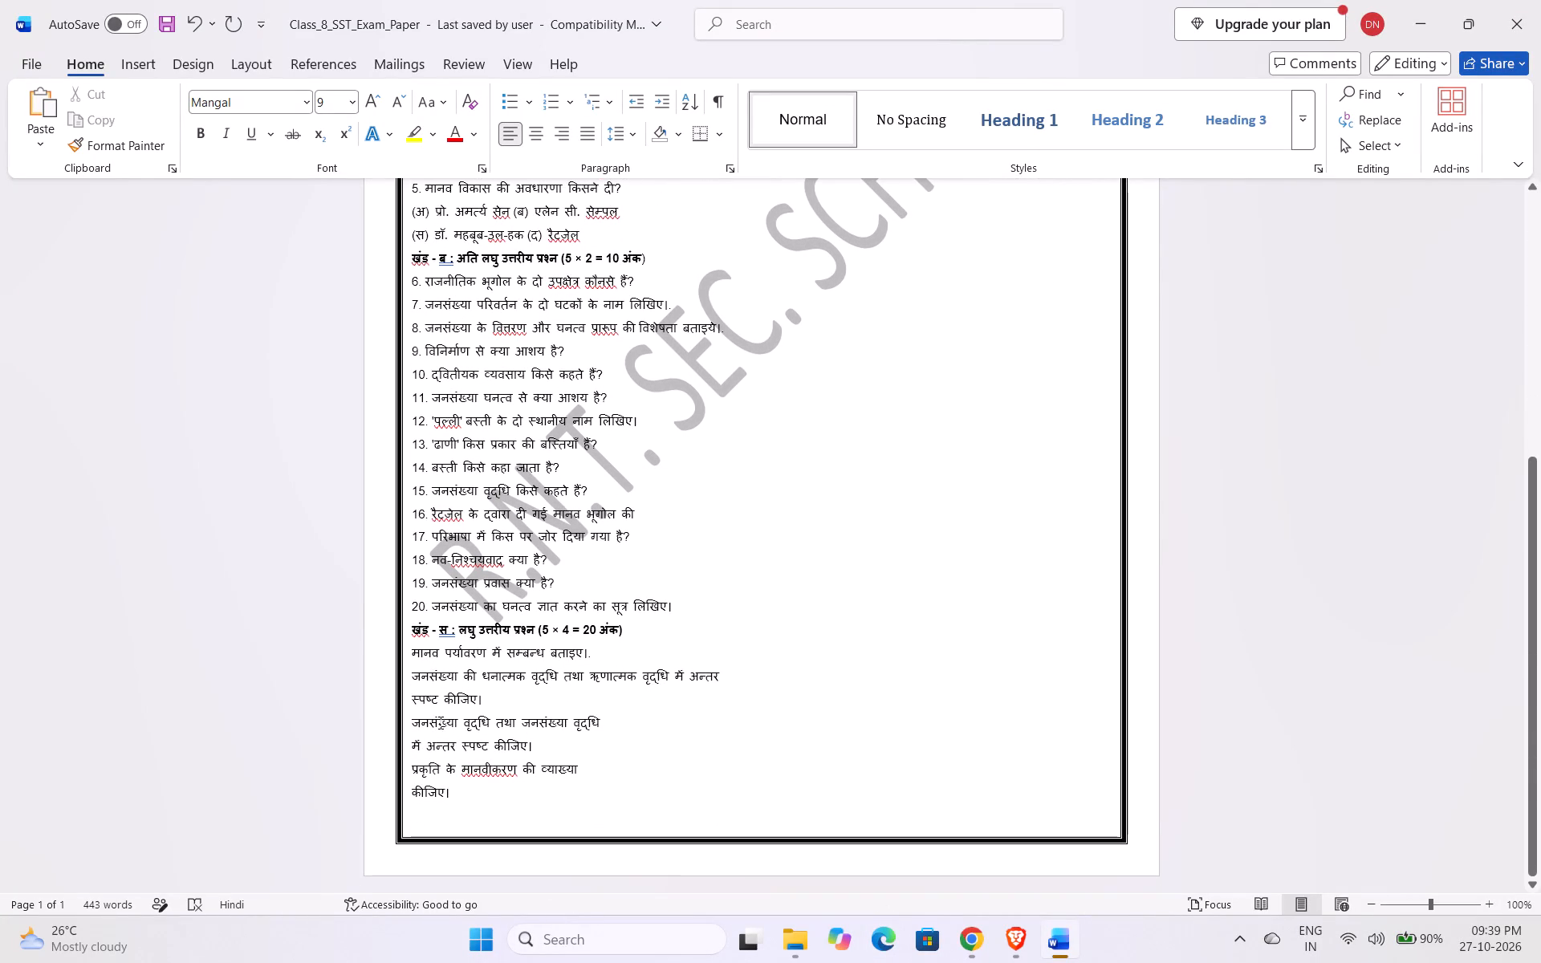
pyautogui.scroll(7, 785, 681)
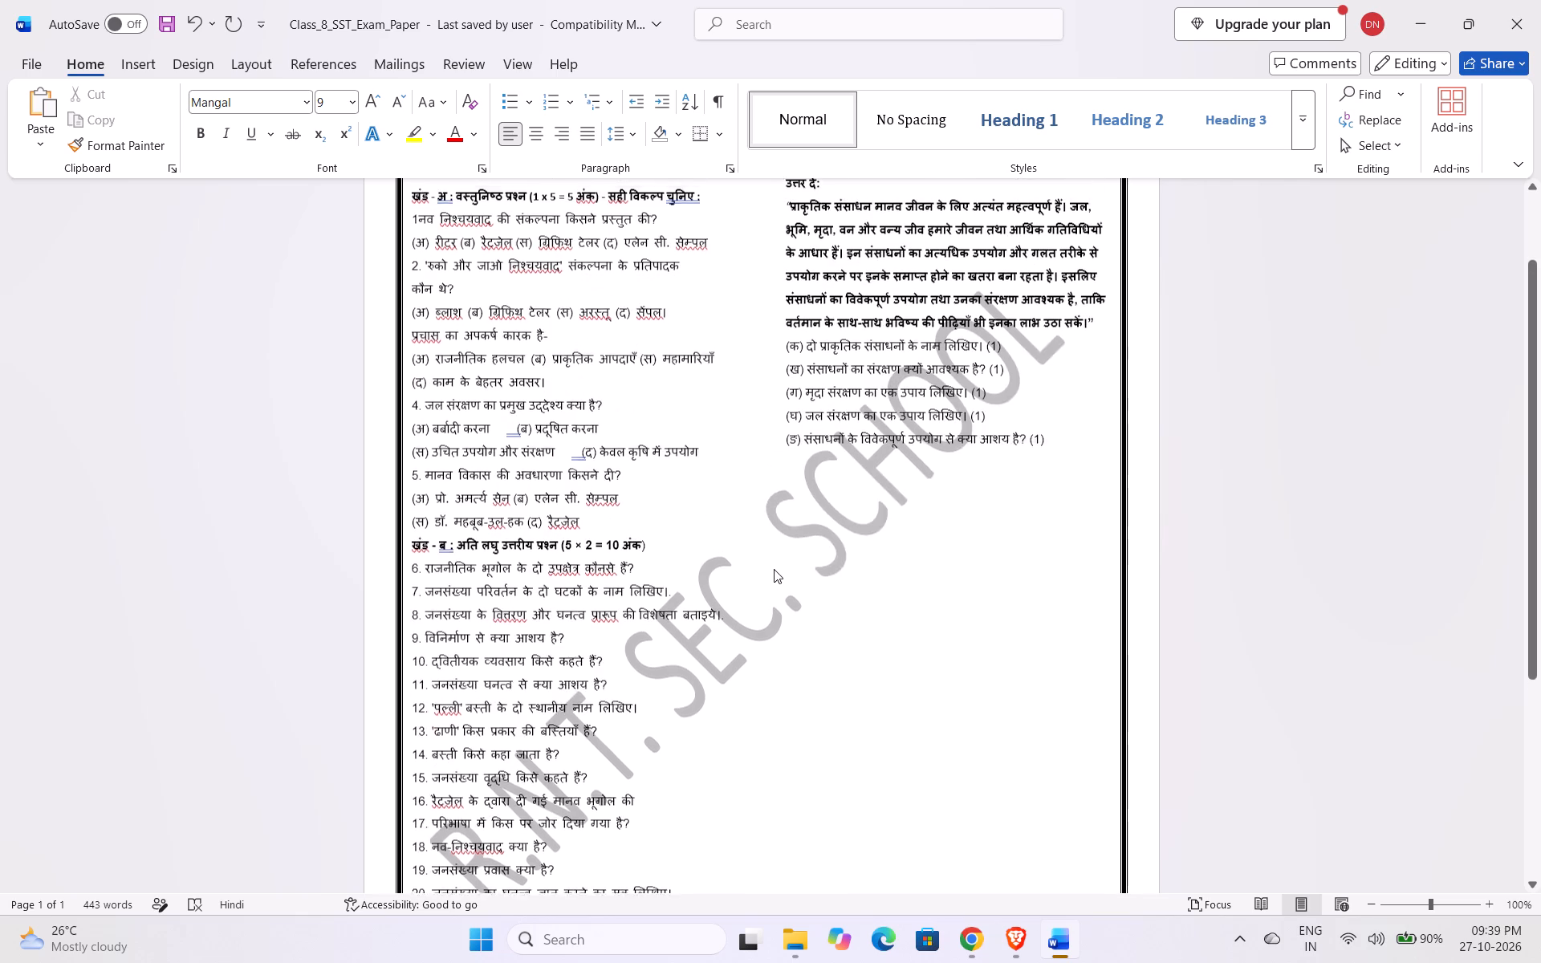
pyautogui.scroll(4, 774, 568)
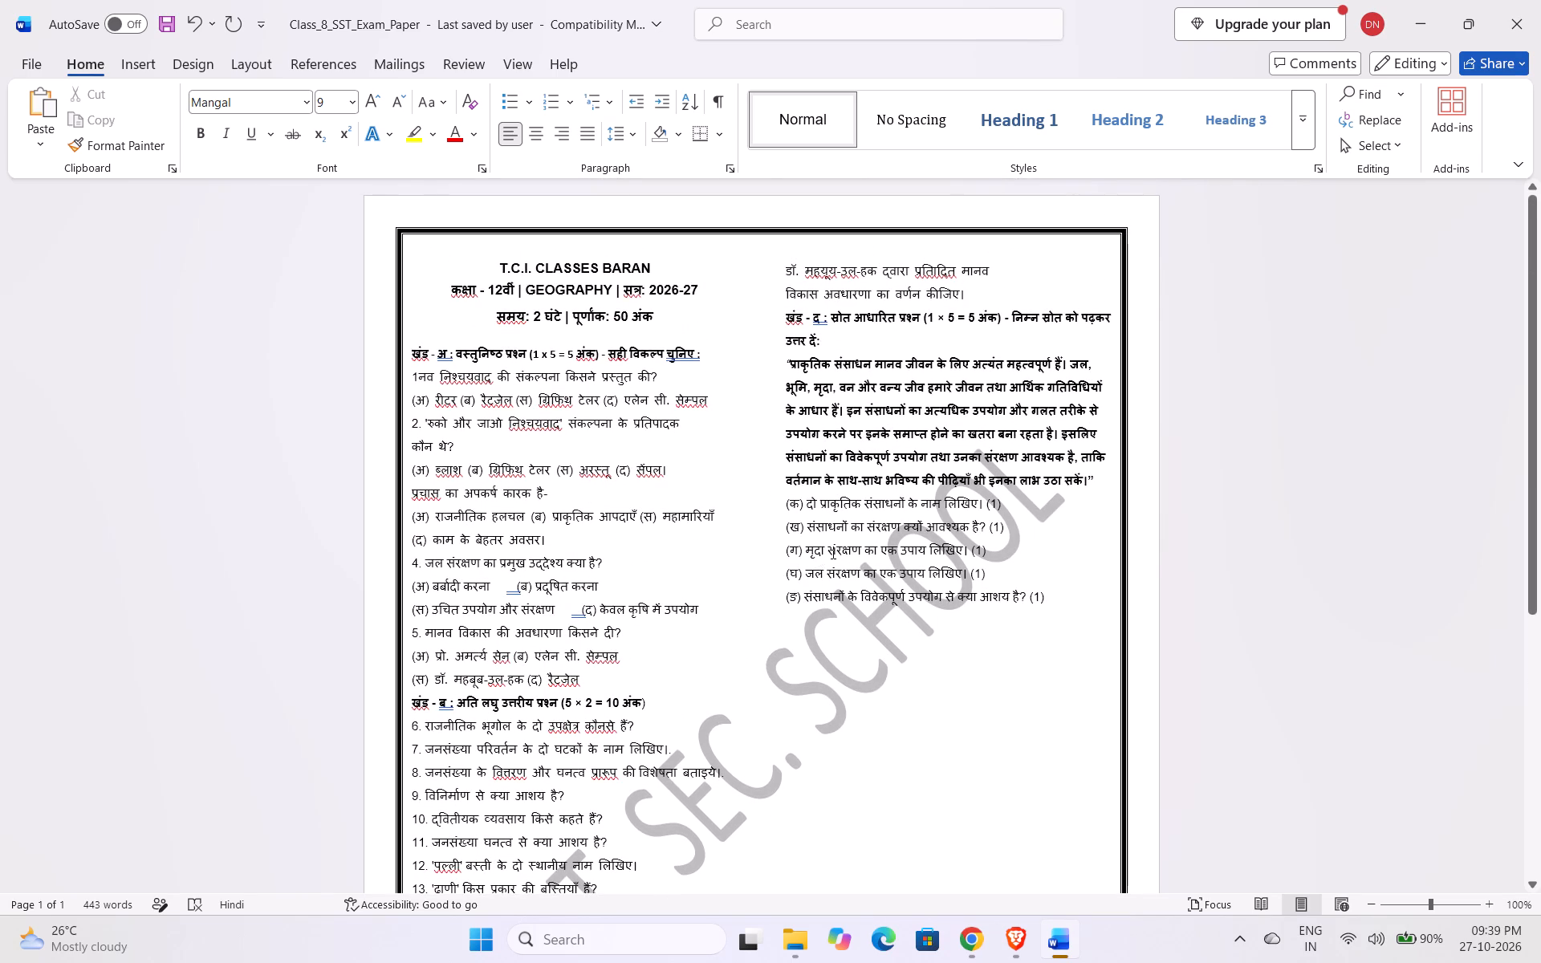
# Change the marks calculation in the खंड - ब heading to 10× 1, keeping the 10-mark total.
pyautogui.scroll(-2, 831, 552)
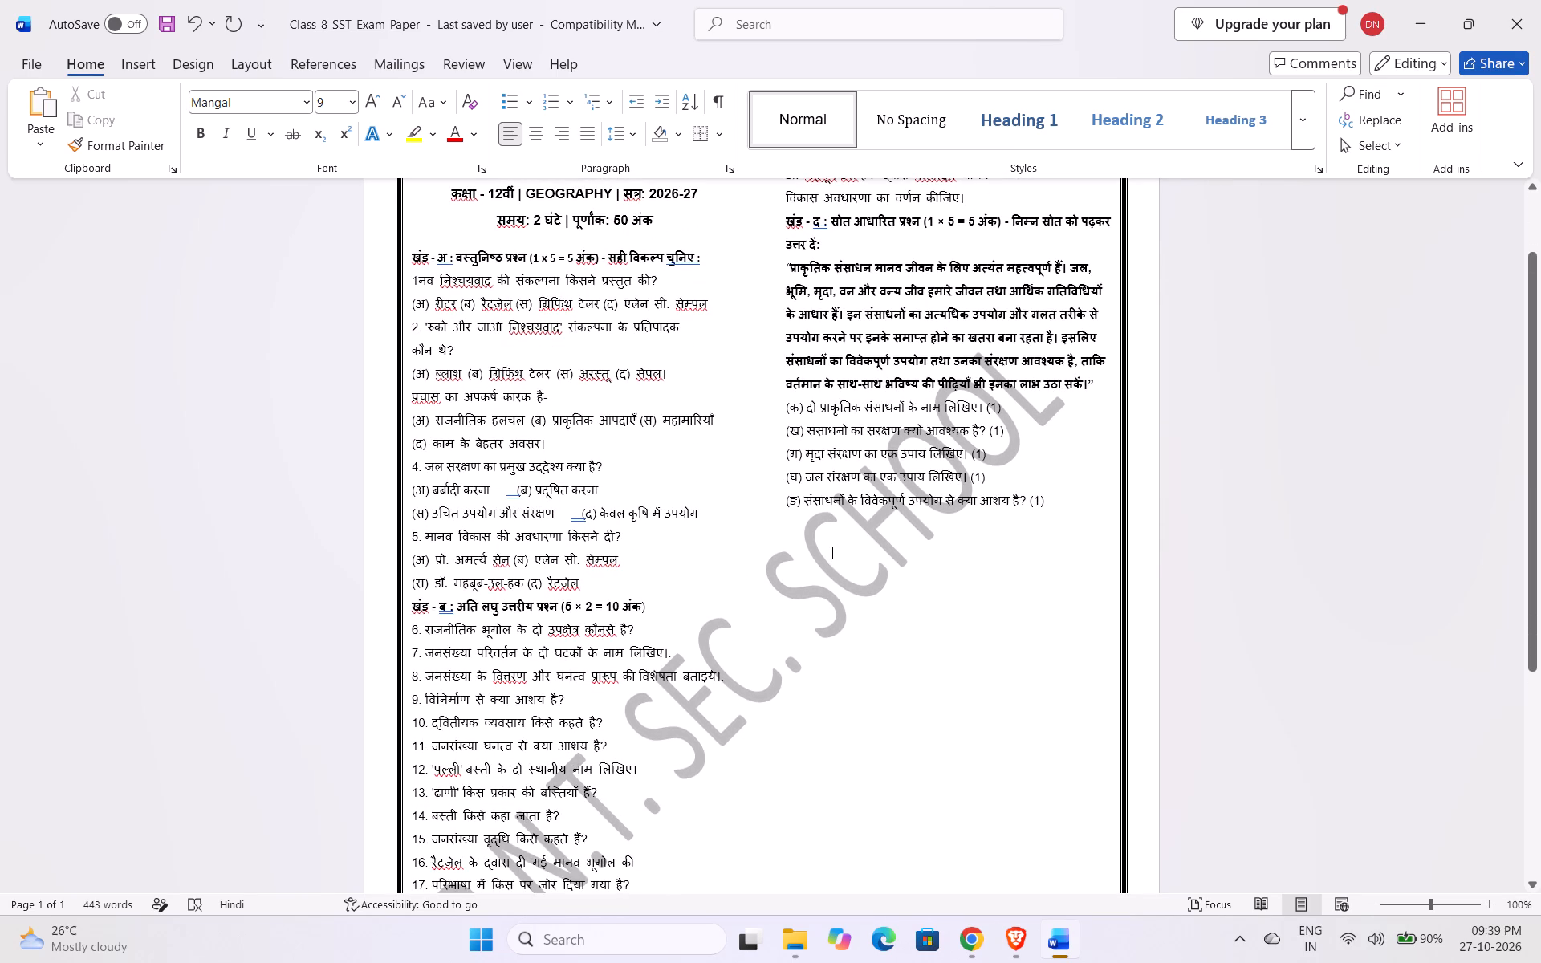
pyautogui.scroll(-3, 819, 568)
pyautogui.scroll(5, 819, 568)
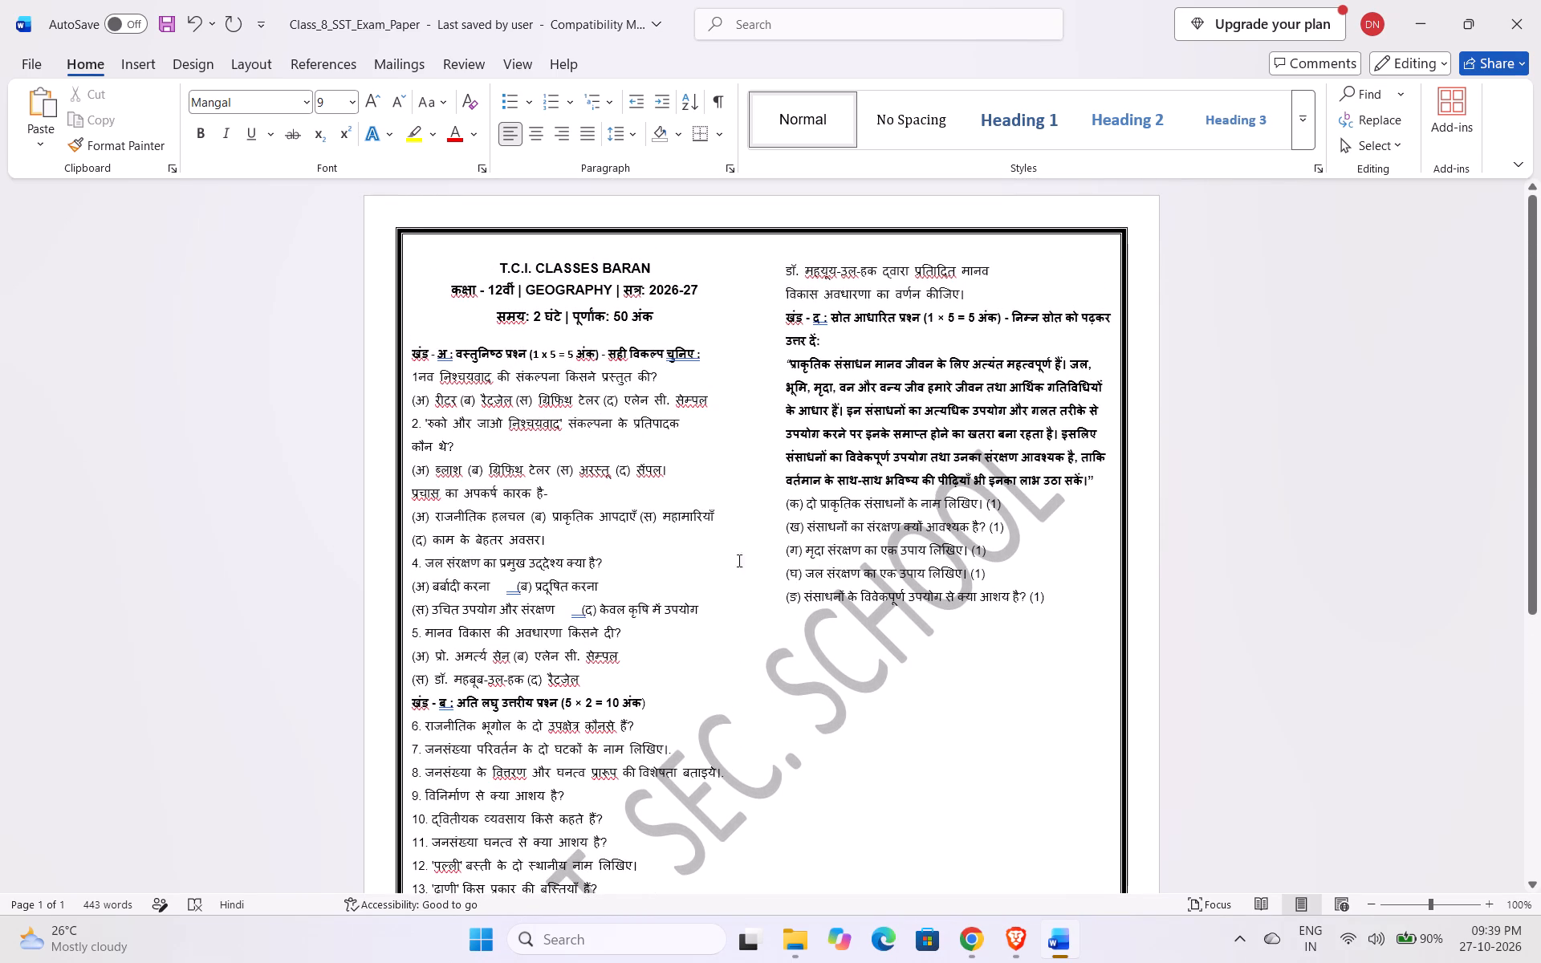
pyautogui.scroll(-6, 653, 569)
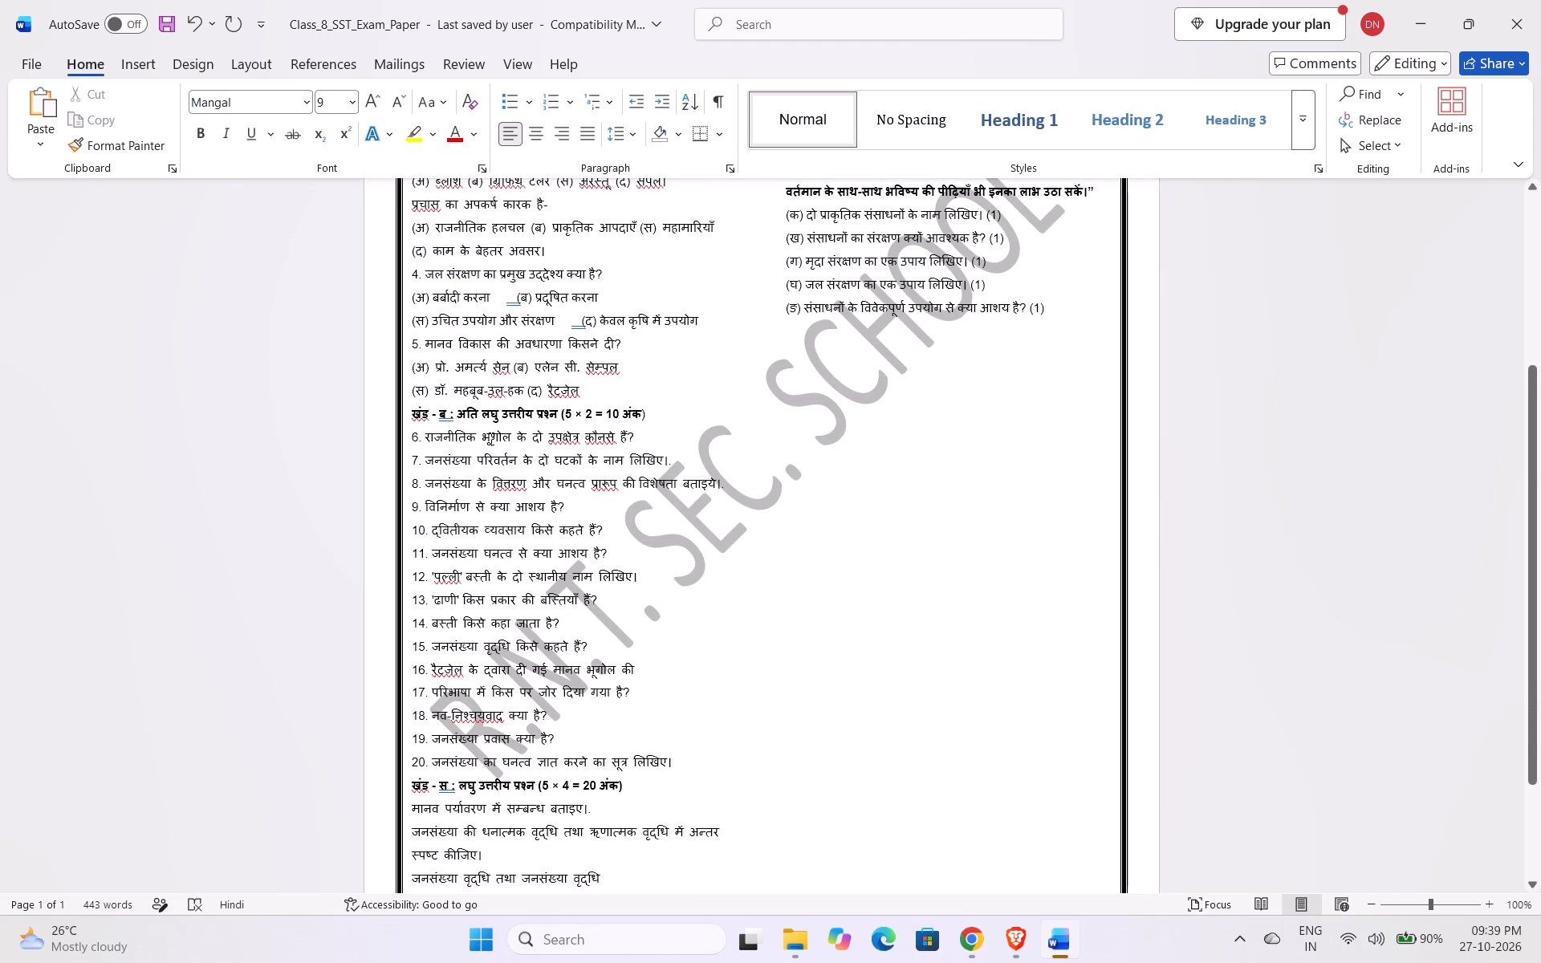
pyautogui.click(593, 413)
pyautogui.press('BackSpace')
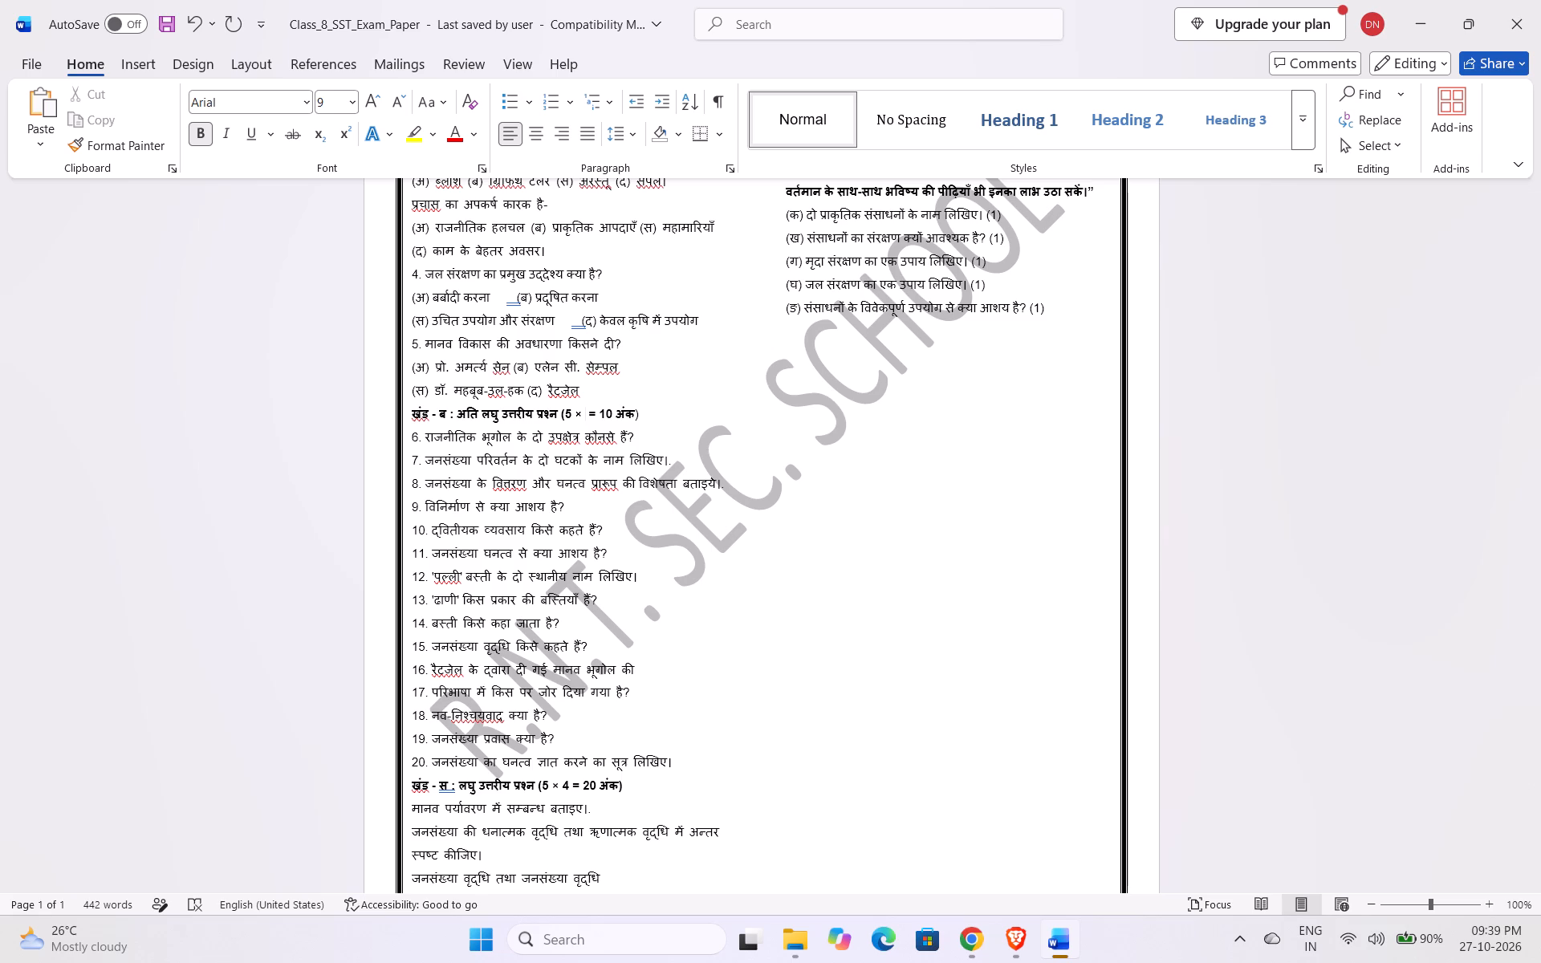
pyautogui.press('1')
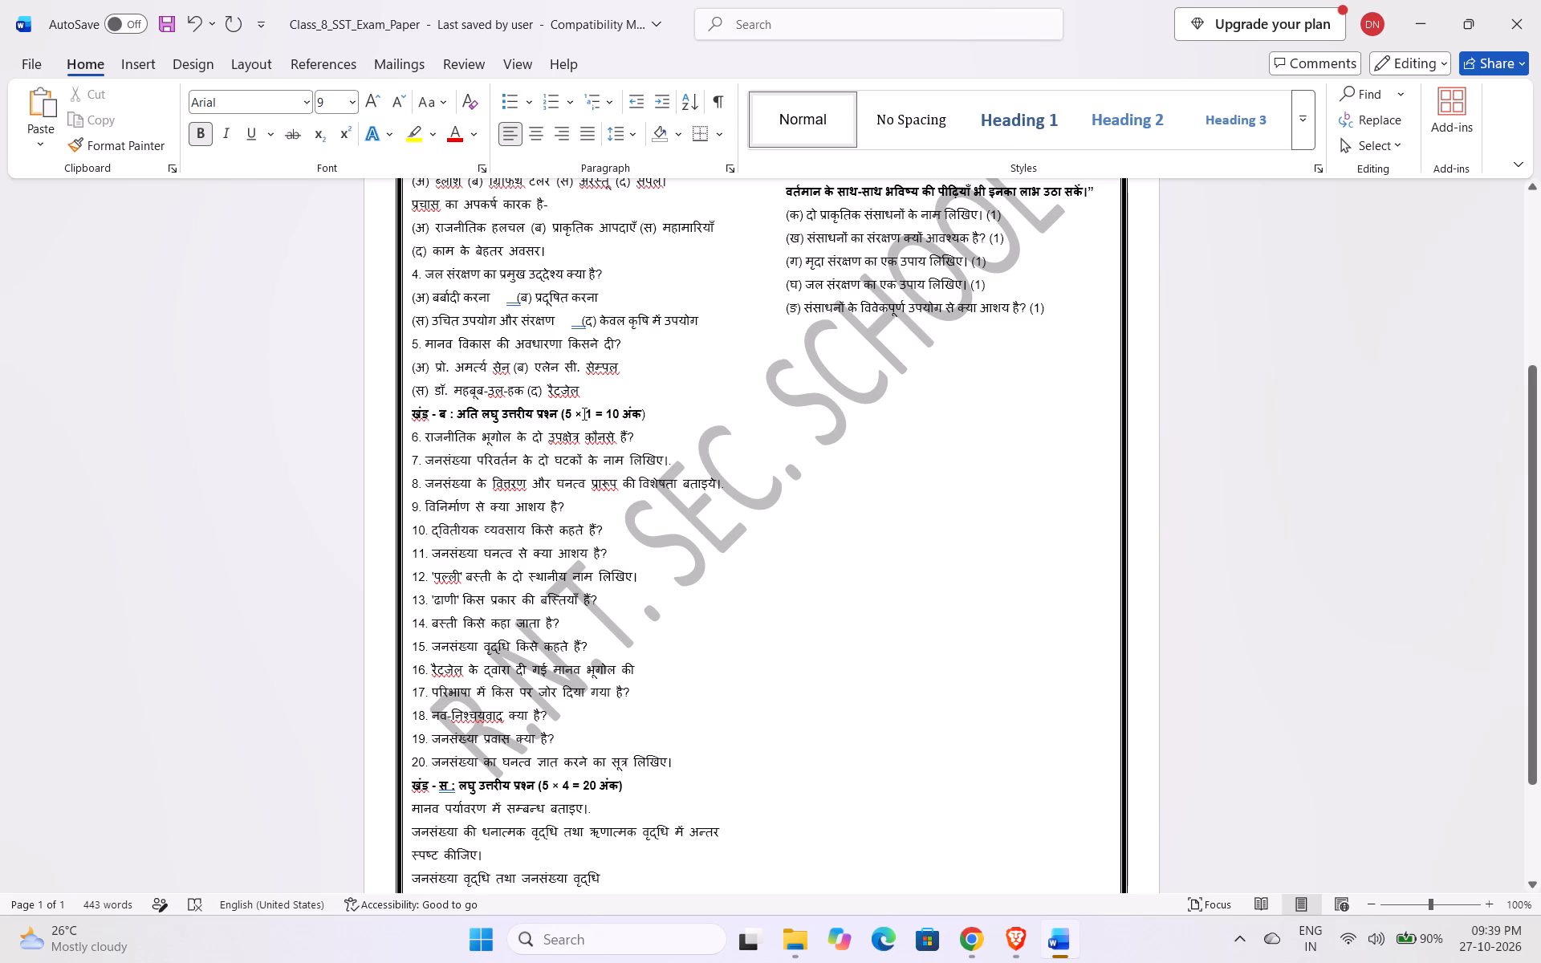
pyautogui.click(575, 416)
pyautogui.press('BackSpace')
pyautogui.press('BackSpace')
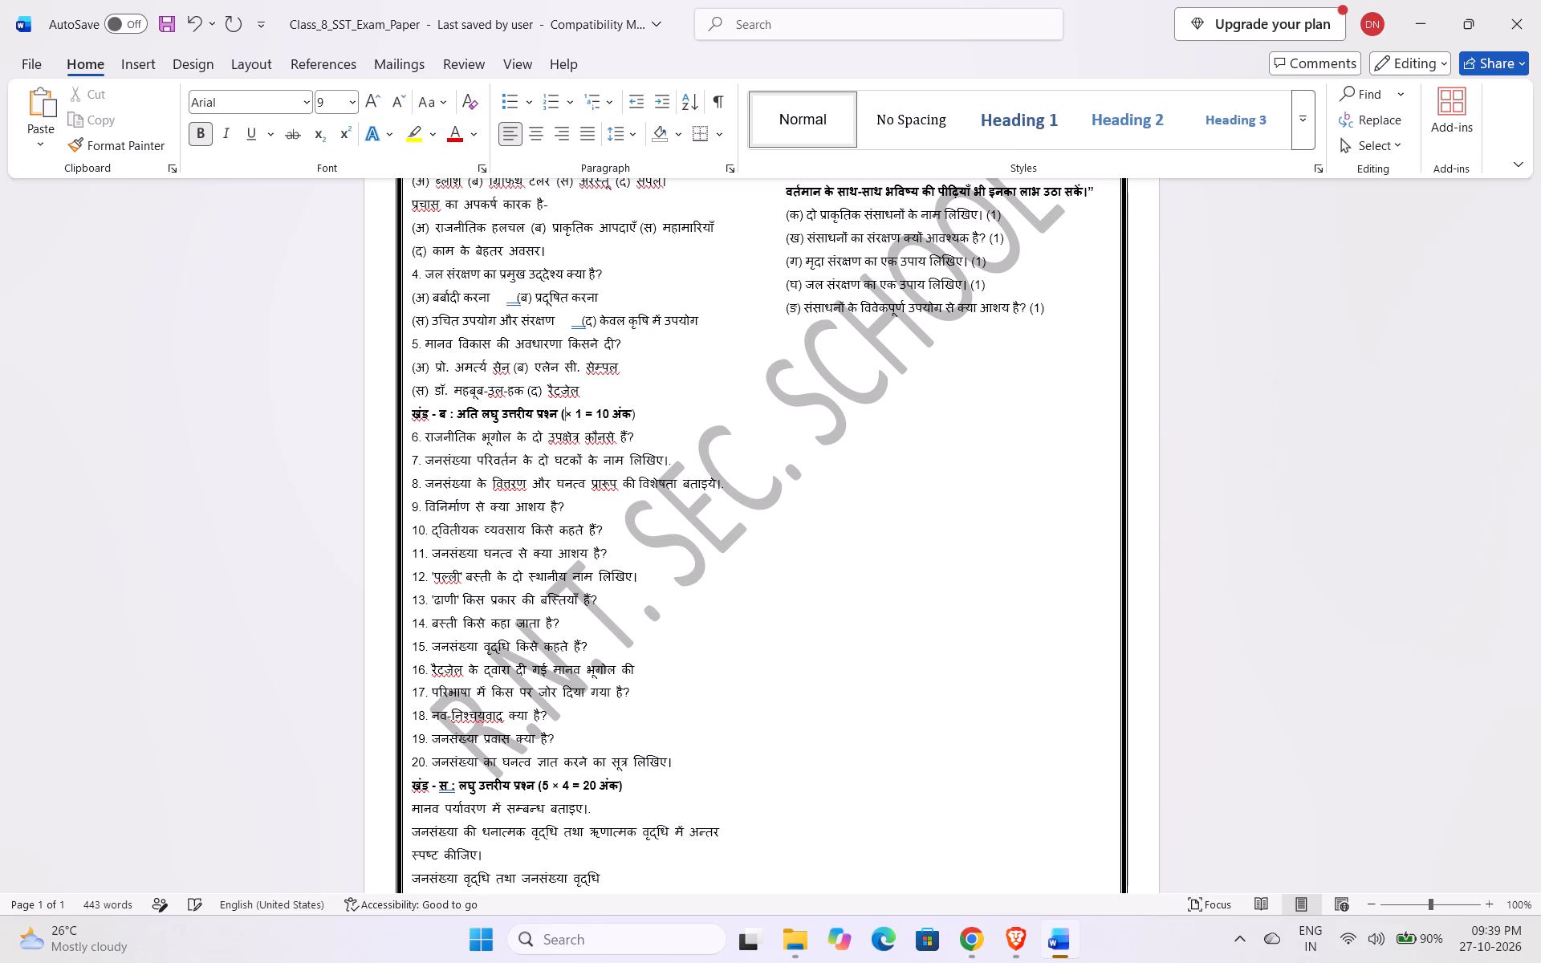
pyautogui.write('10')
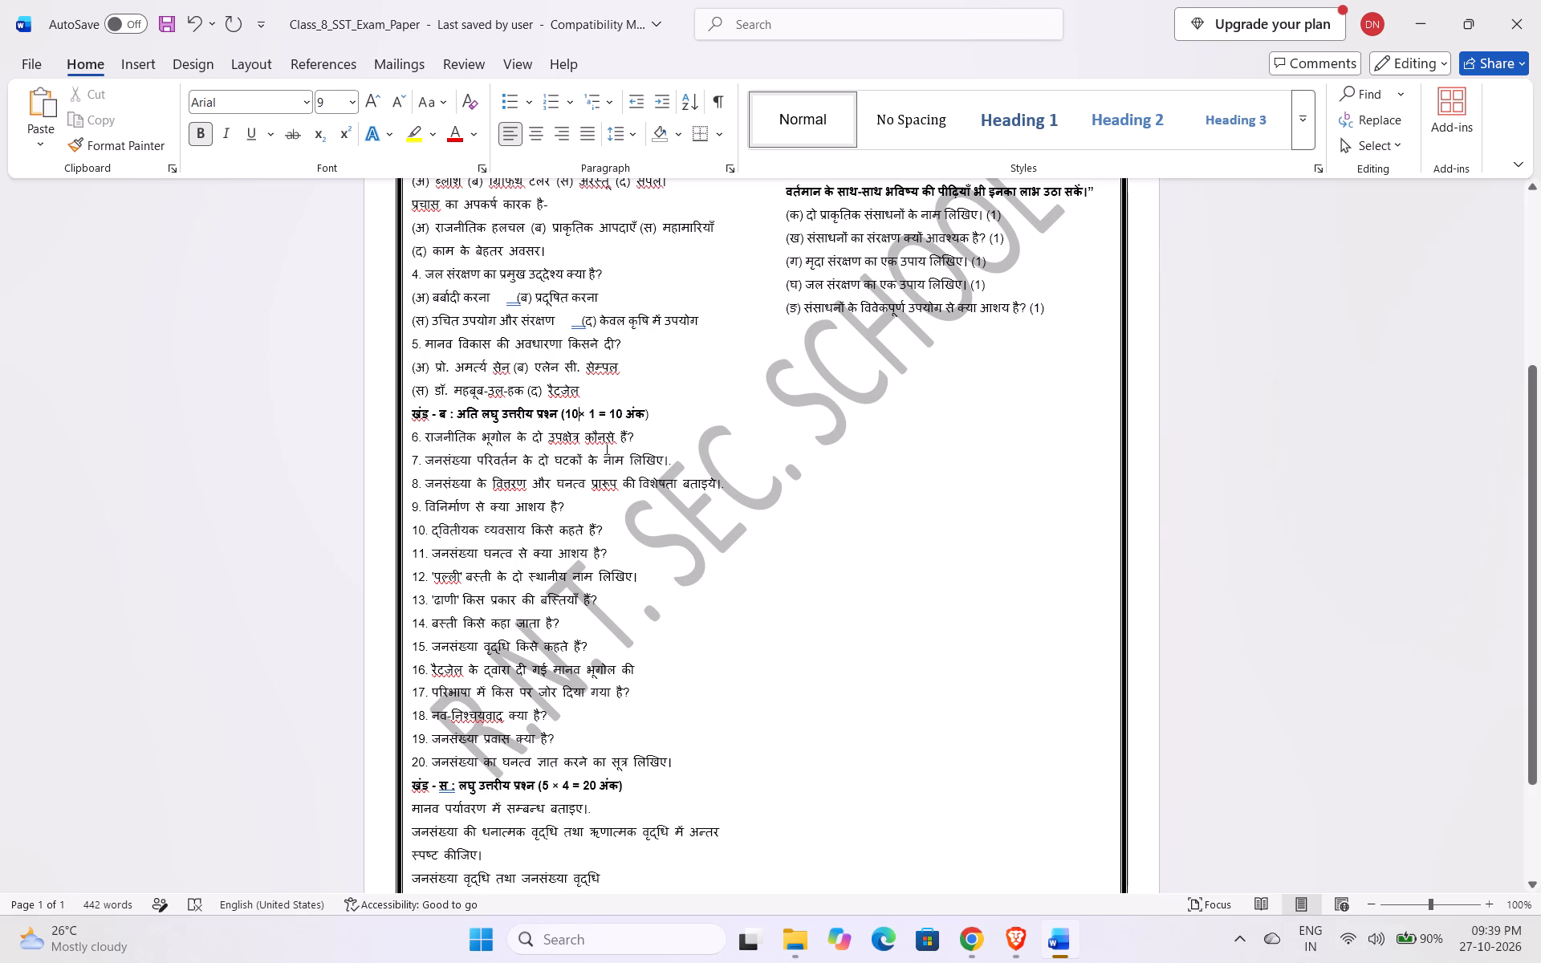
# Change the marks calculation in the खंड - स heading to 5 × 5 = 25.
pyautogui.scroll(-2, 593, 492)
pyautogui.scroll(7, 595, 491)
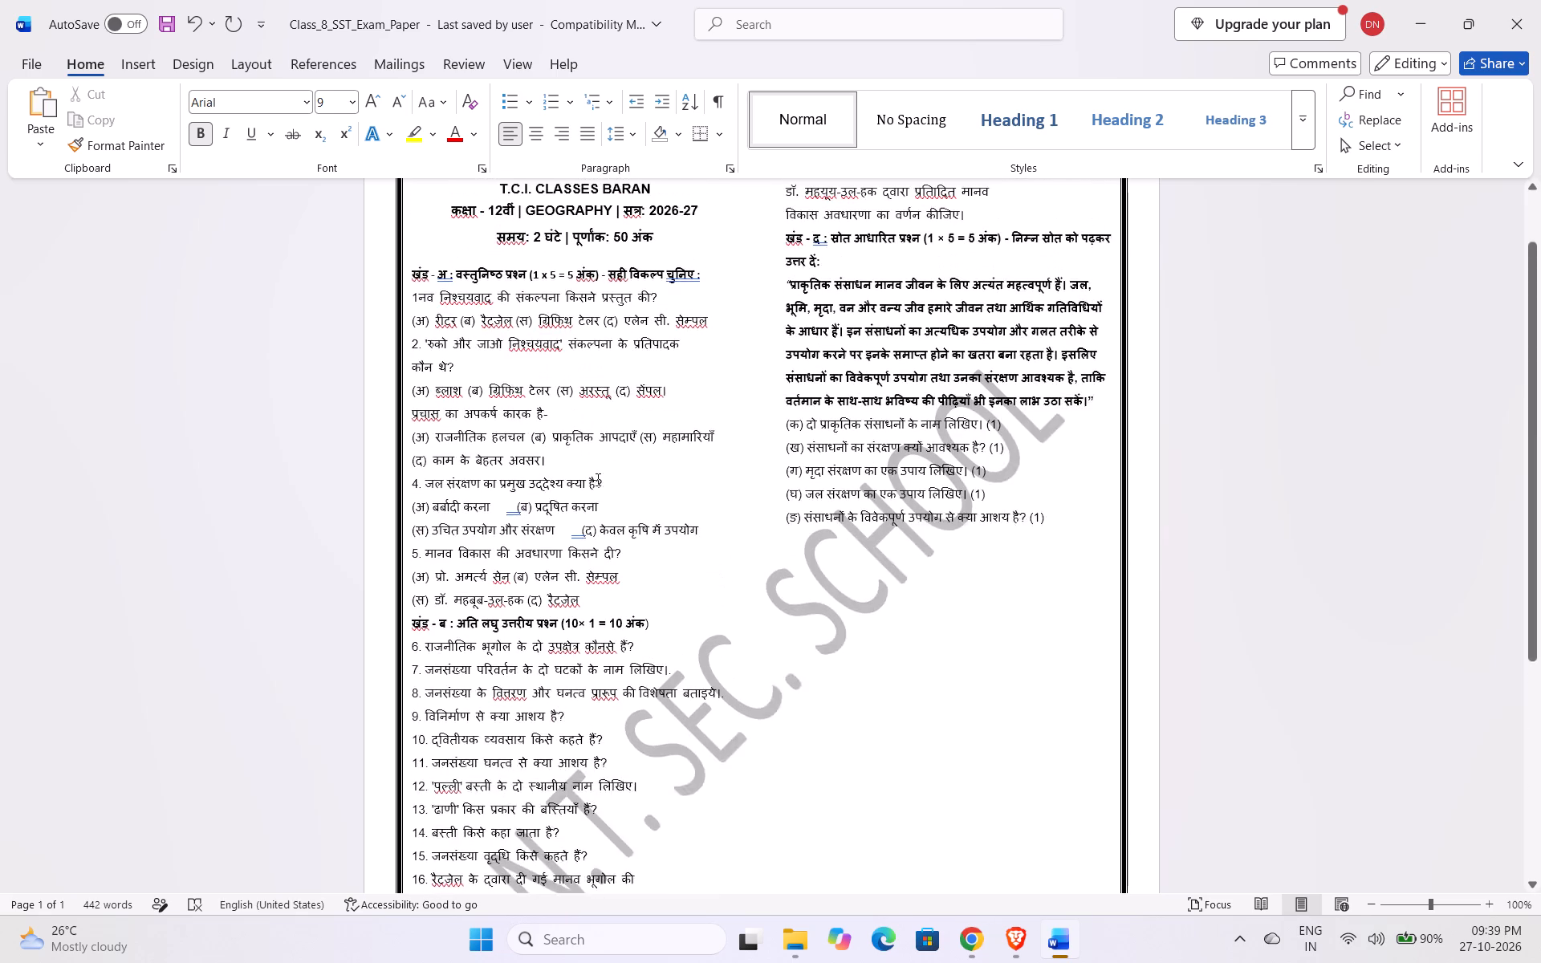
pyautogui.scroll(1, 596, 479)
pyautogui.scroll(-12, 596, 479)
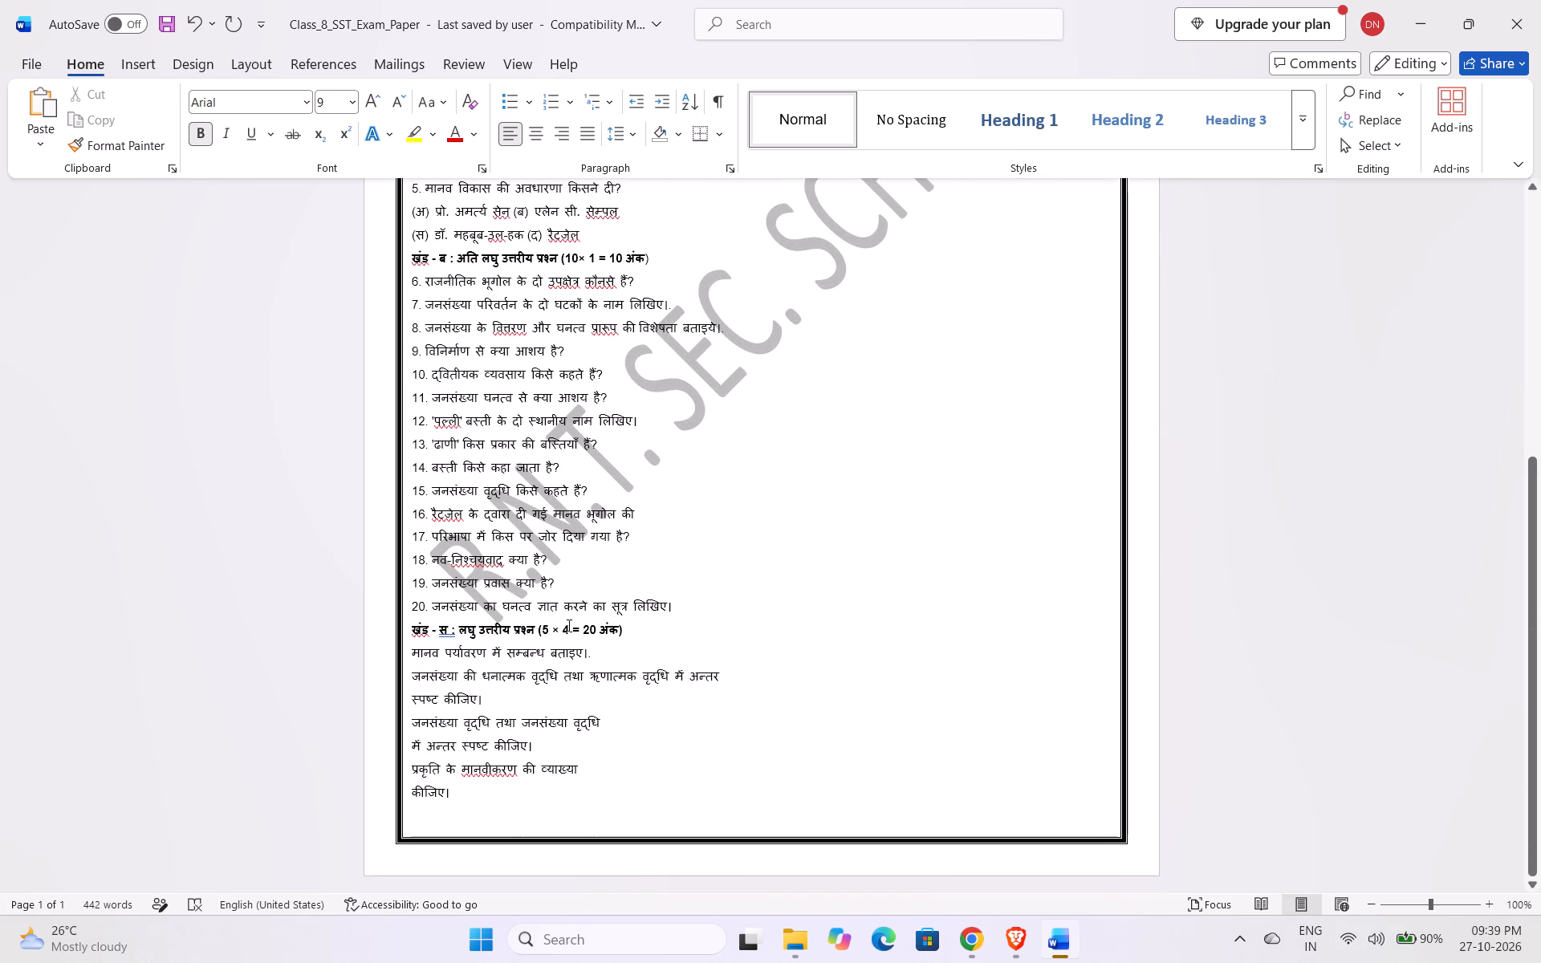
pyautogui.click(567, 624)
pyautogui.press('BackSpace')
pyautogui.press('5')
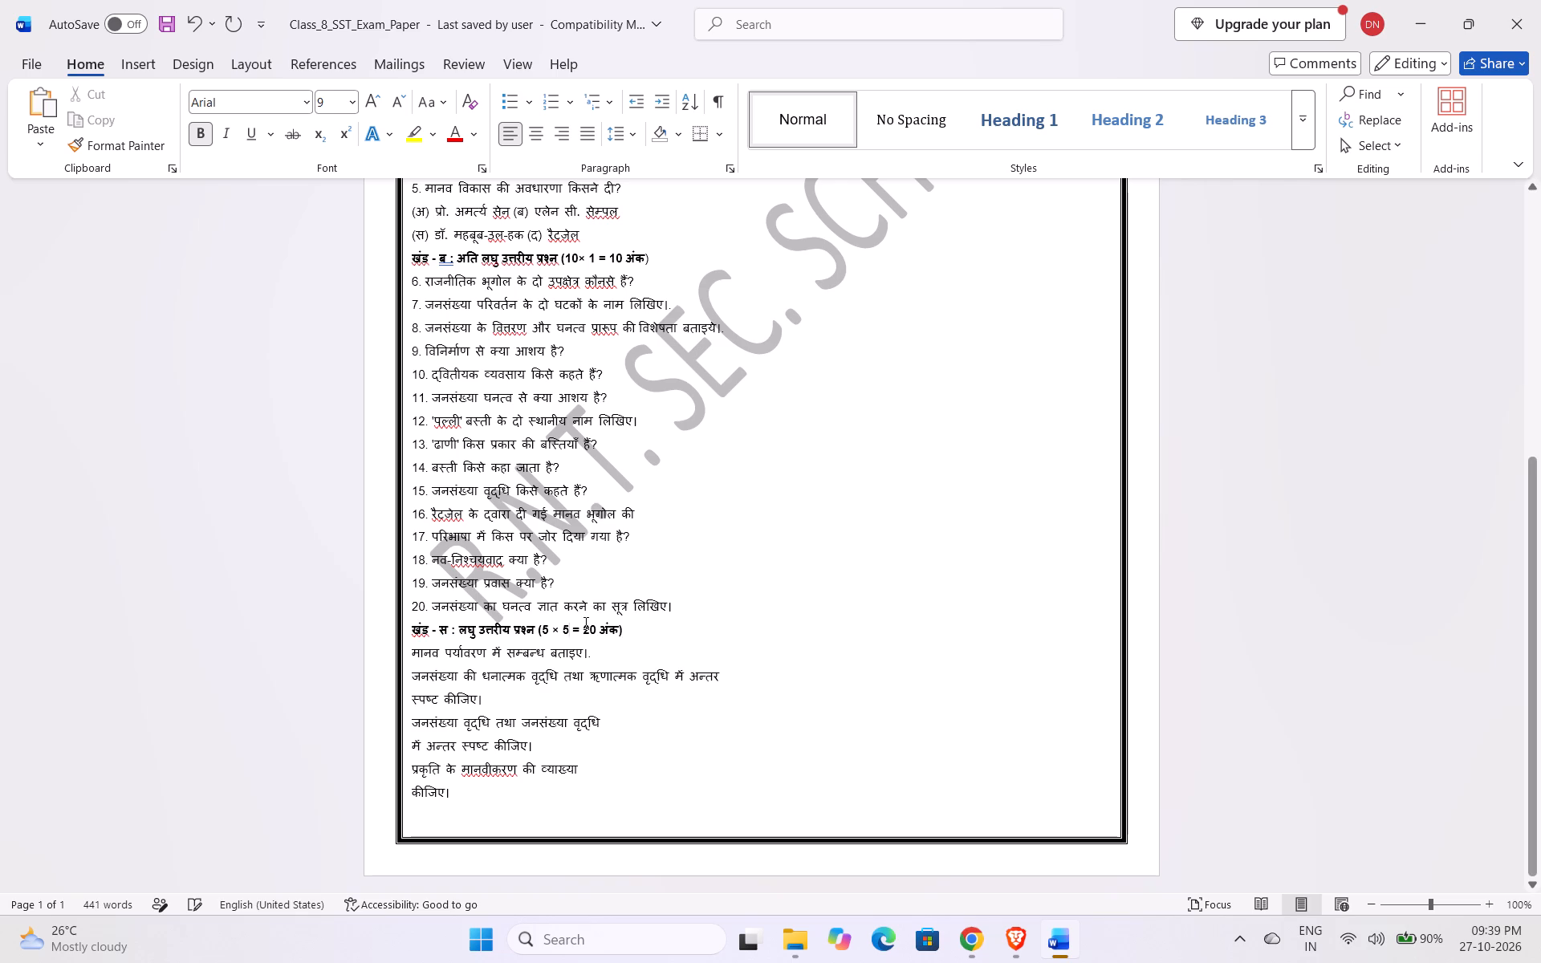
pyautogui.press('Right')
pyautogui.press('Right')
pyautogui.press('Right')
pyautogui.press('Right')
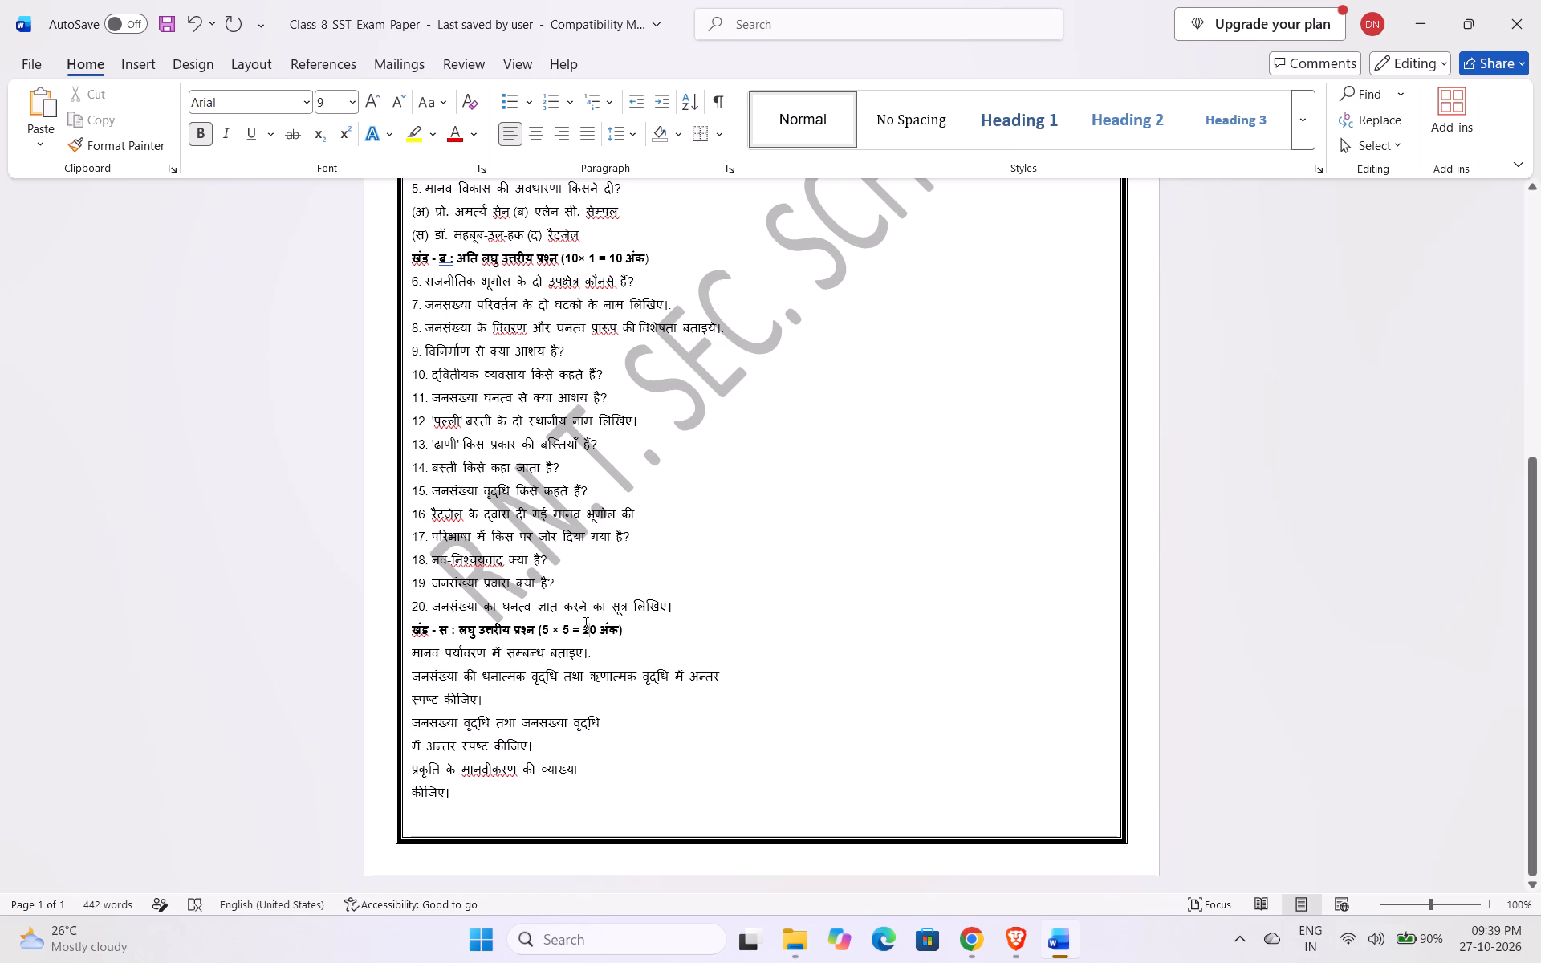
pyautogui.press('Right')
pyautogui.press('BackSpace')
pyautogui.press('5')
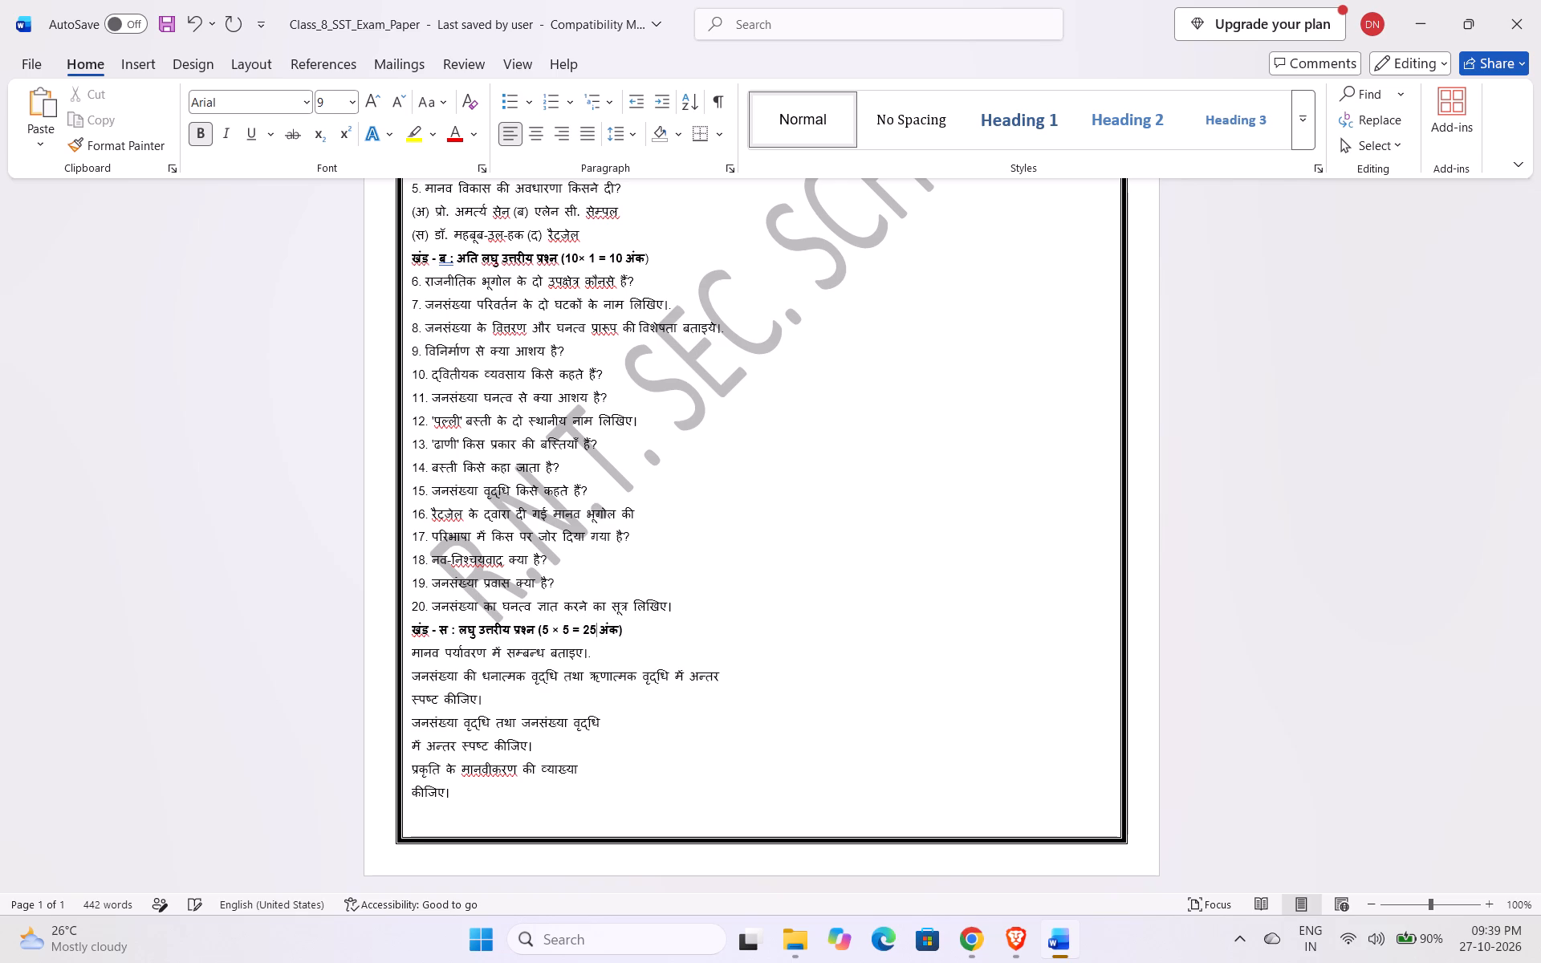
# Set the marks calculation in the खंड - स heading to 5 × 2 = 10.
pyautogui.scroll(2, 598, 632)
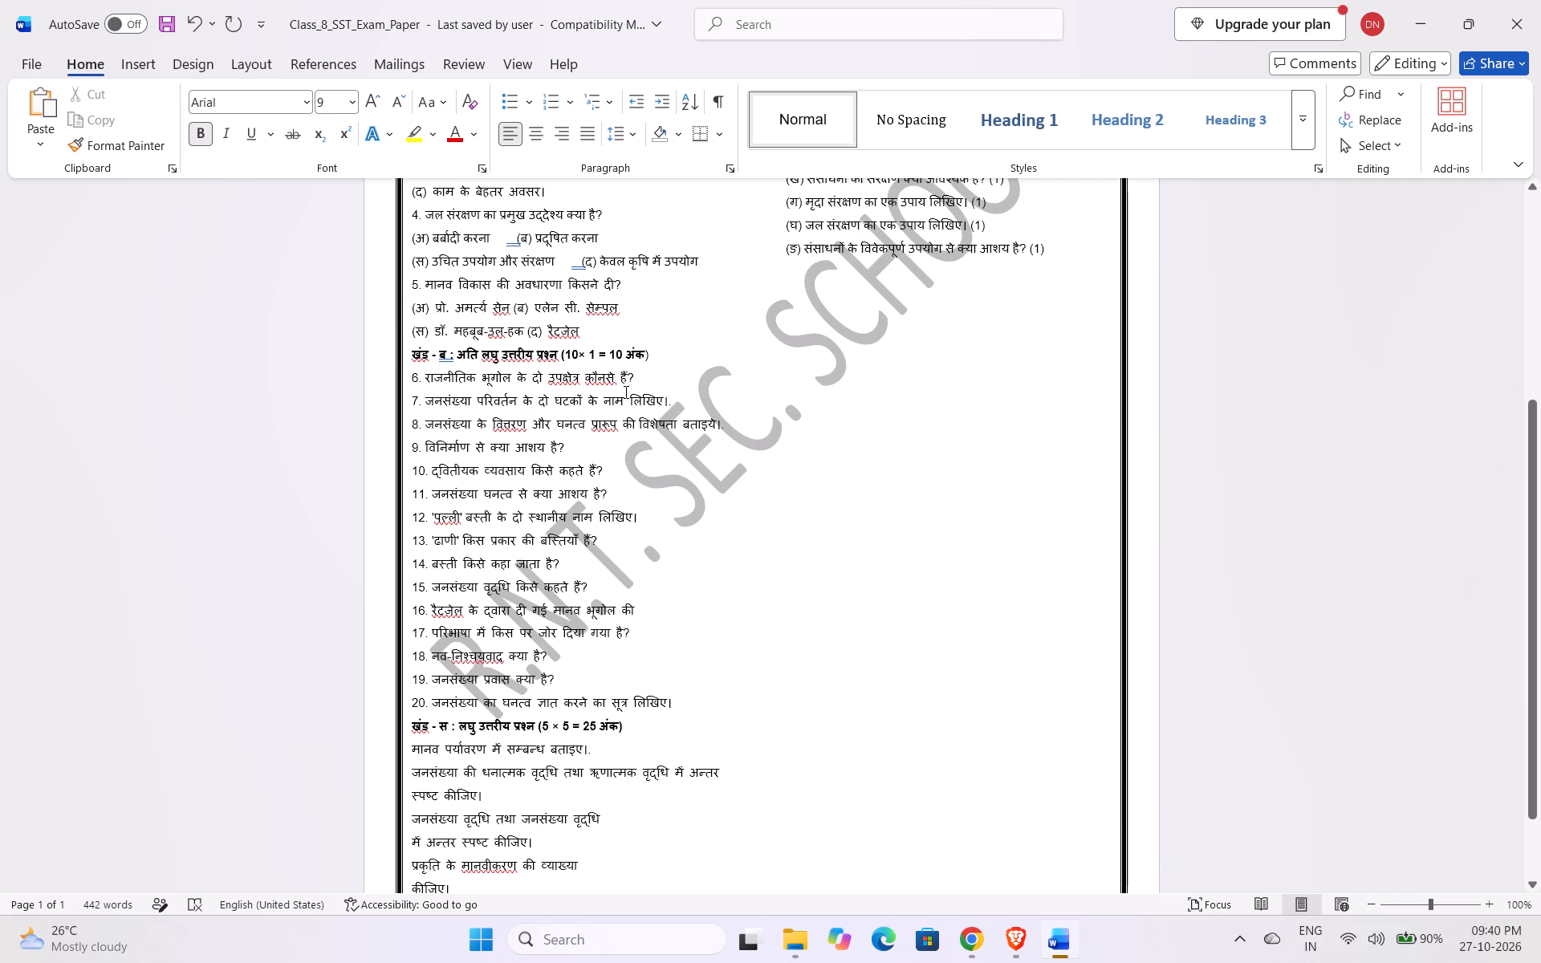
pyautogui.click(571, 724)
pyautogui.press('Left')
pyautogui.press('Left')
pyautogui.press('Left')
pyautogui.press('Right')
pyautogui.press('Right')
pyautogui.press('BackSpace')
pyautogui.press('2')
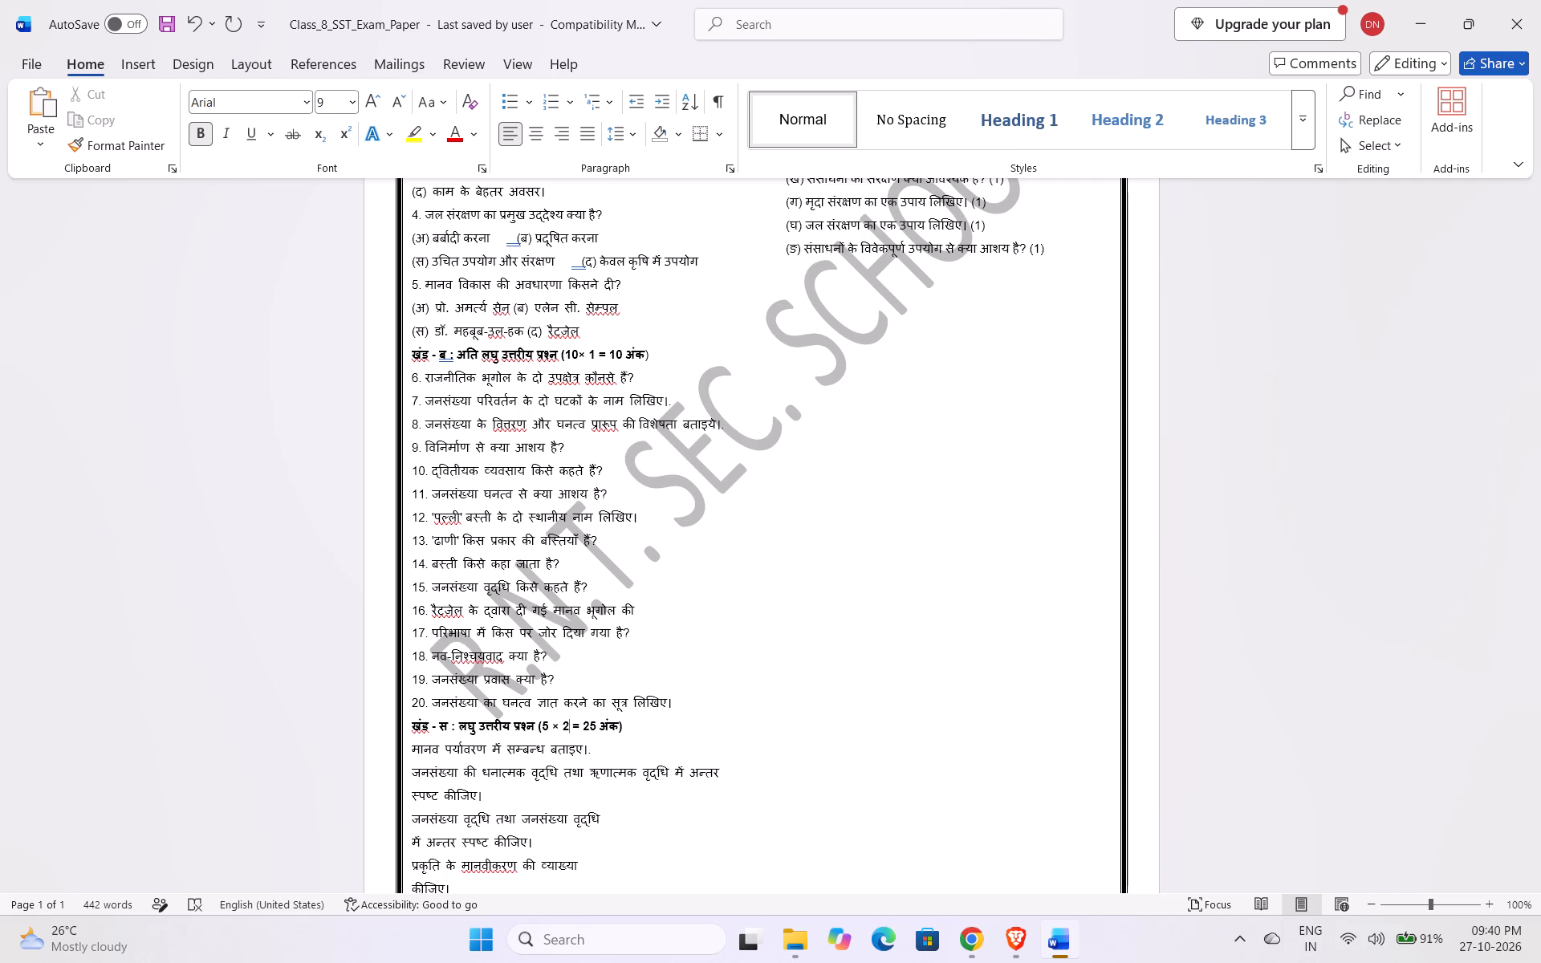
pyautogui.click(549, 726)
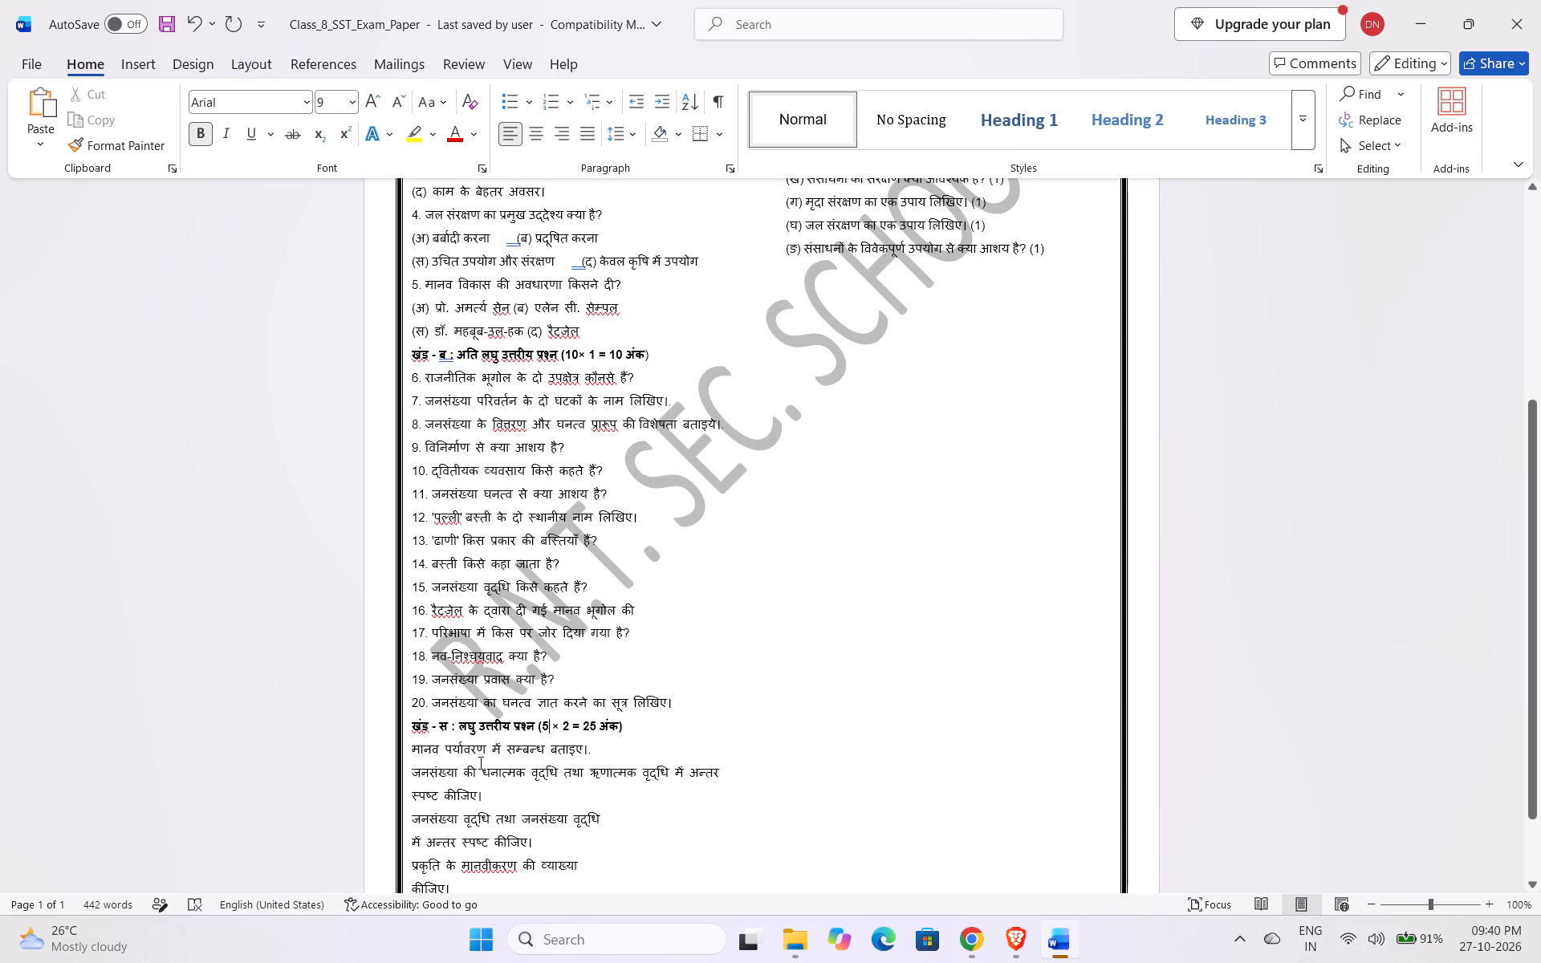
pyautogui.click(595, 728)
pyautogui.press('BackSpace')
pyautogui.press('BackSpace')
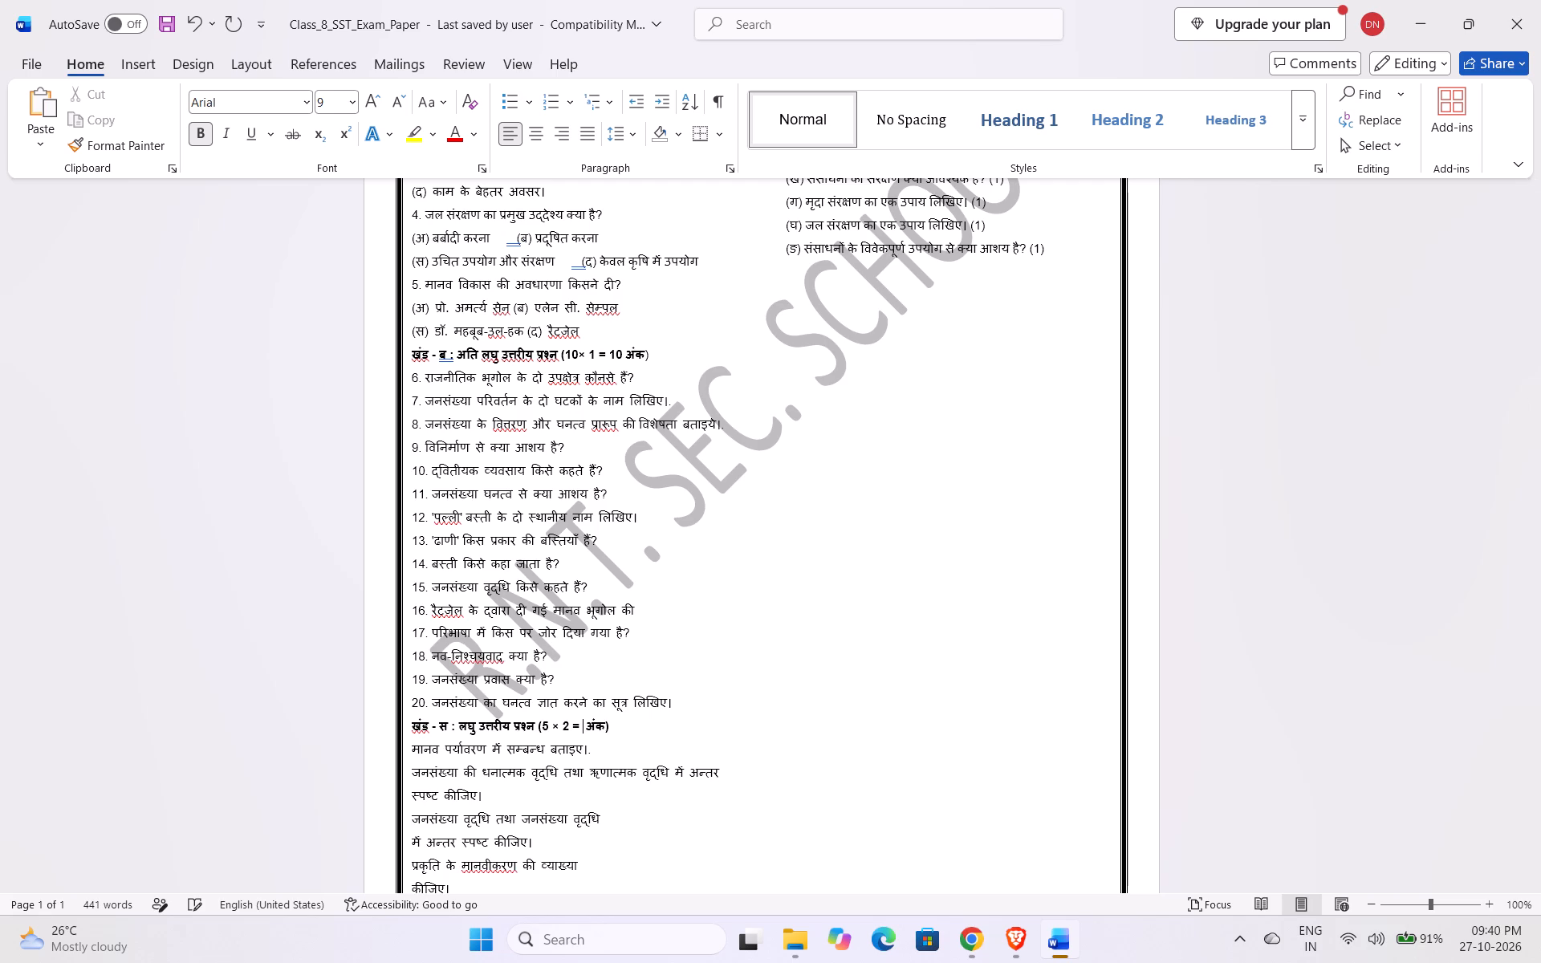
pyautogui.write('10')
# Change the marks calculation in the खंड - द heading to 3 × 5 = 15.
pyautogui.scroll(-3, 819, 725)
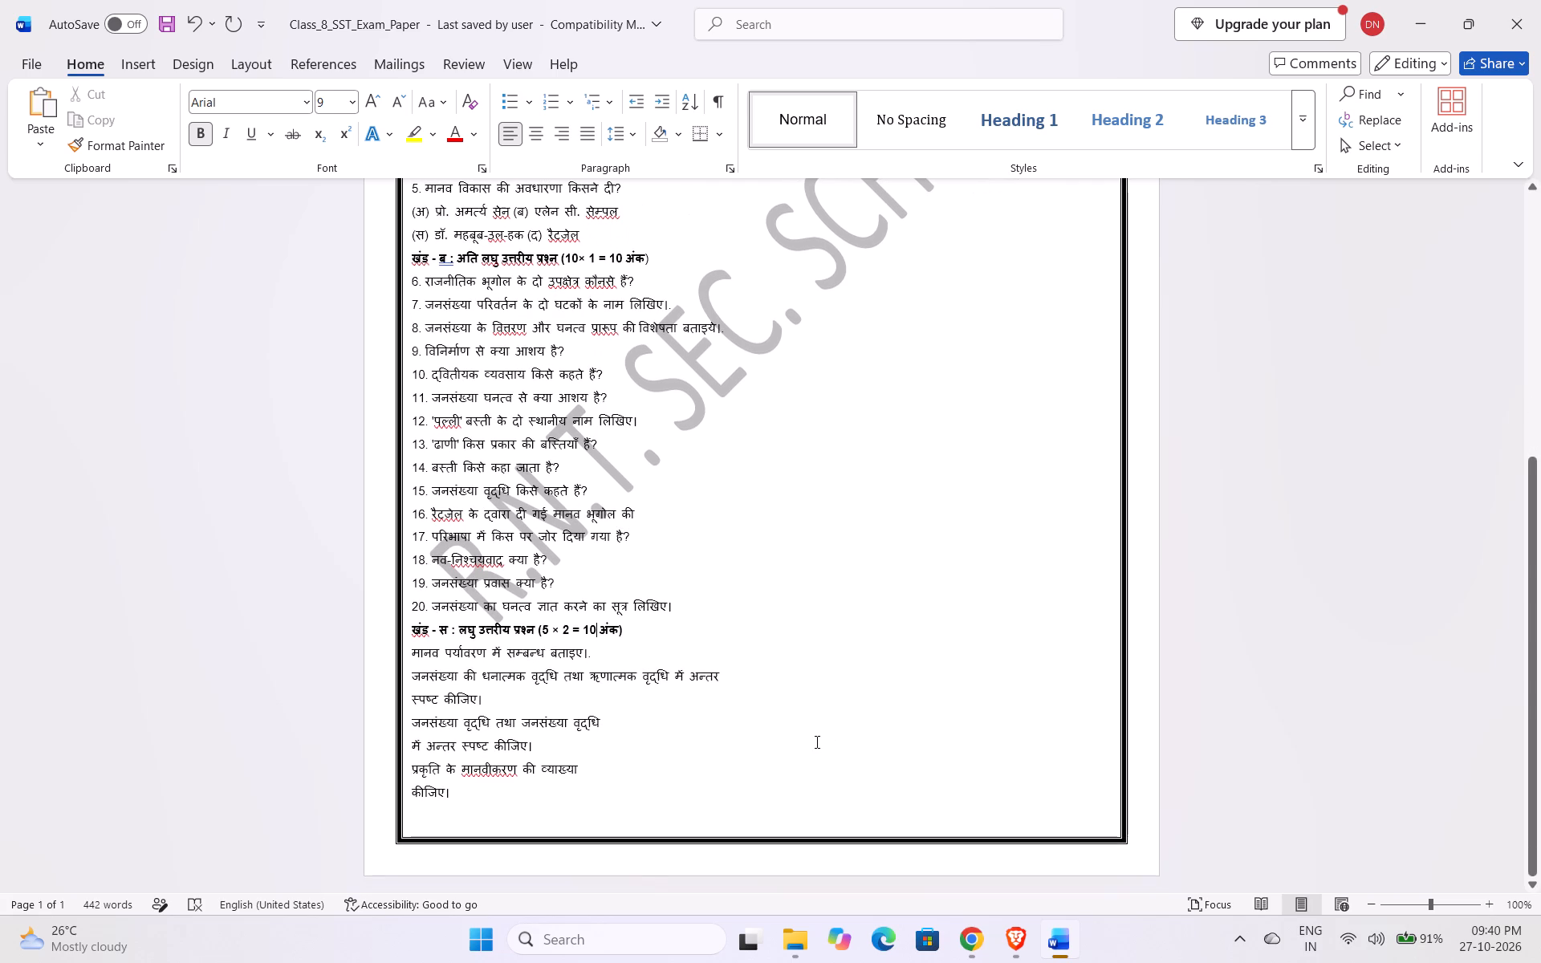
pyautogui.scroll(3, 815, 743)
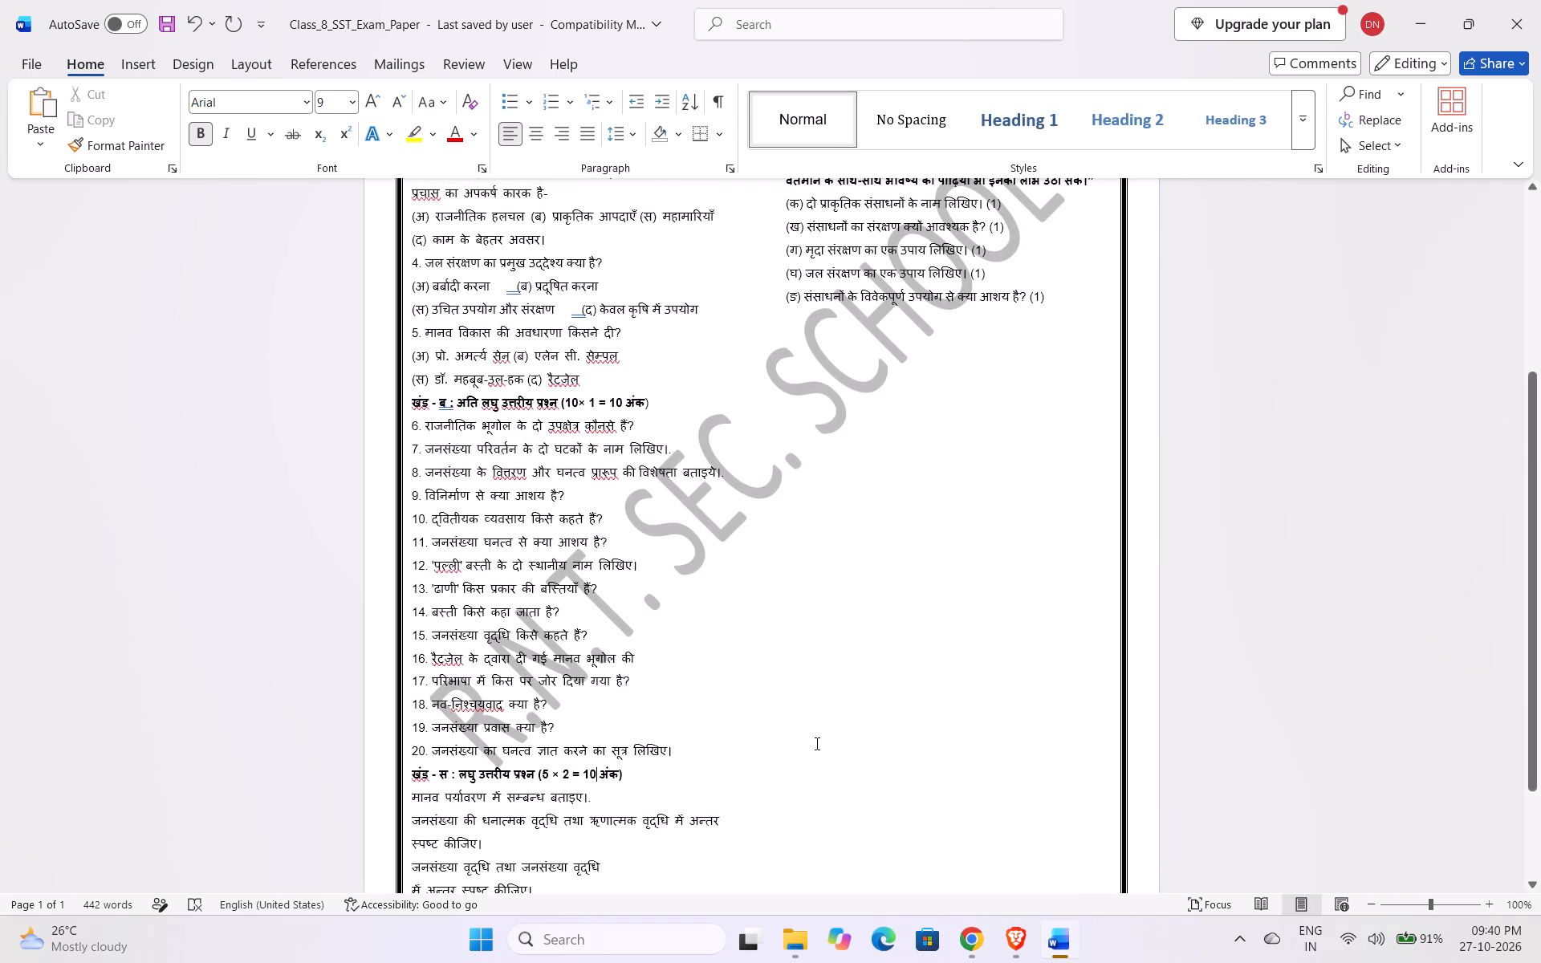
pyautogui.scroll(5, 815, 743)
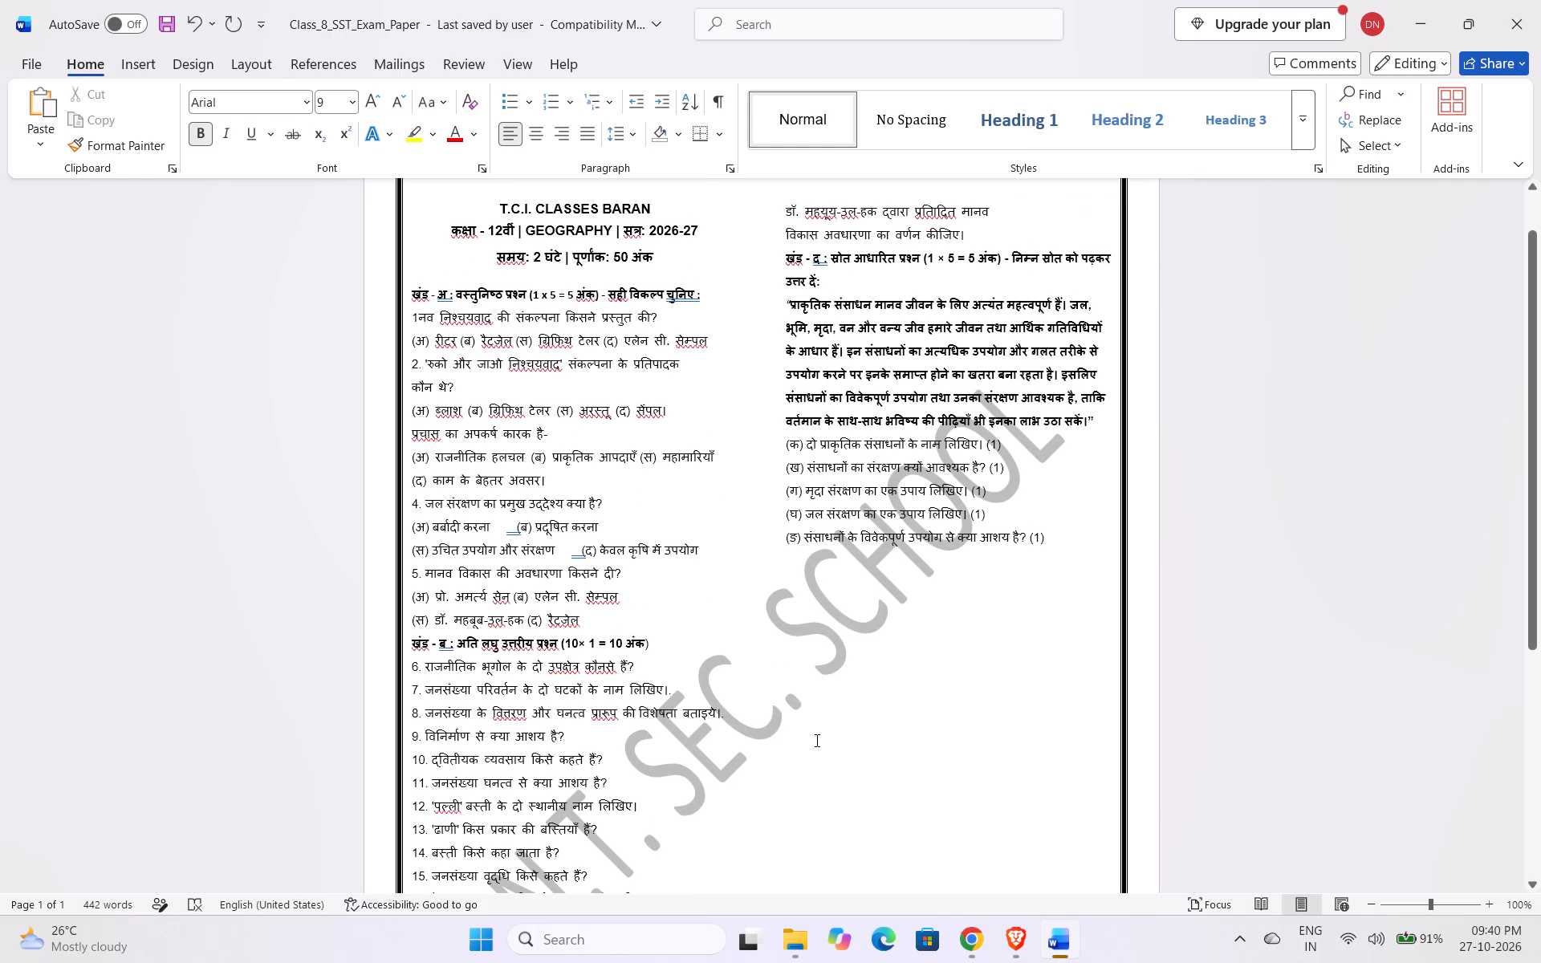
pyautogui.scroll(-1, 814, 740)
pyautogui.scroll(2, 814, 740)
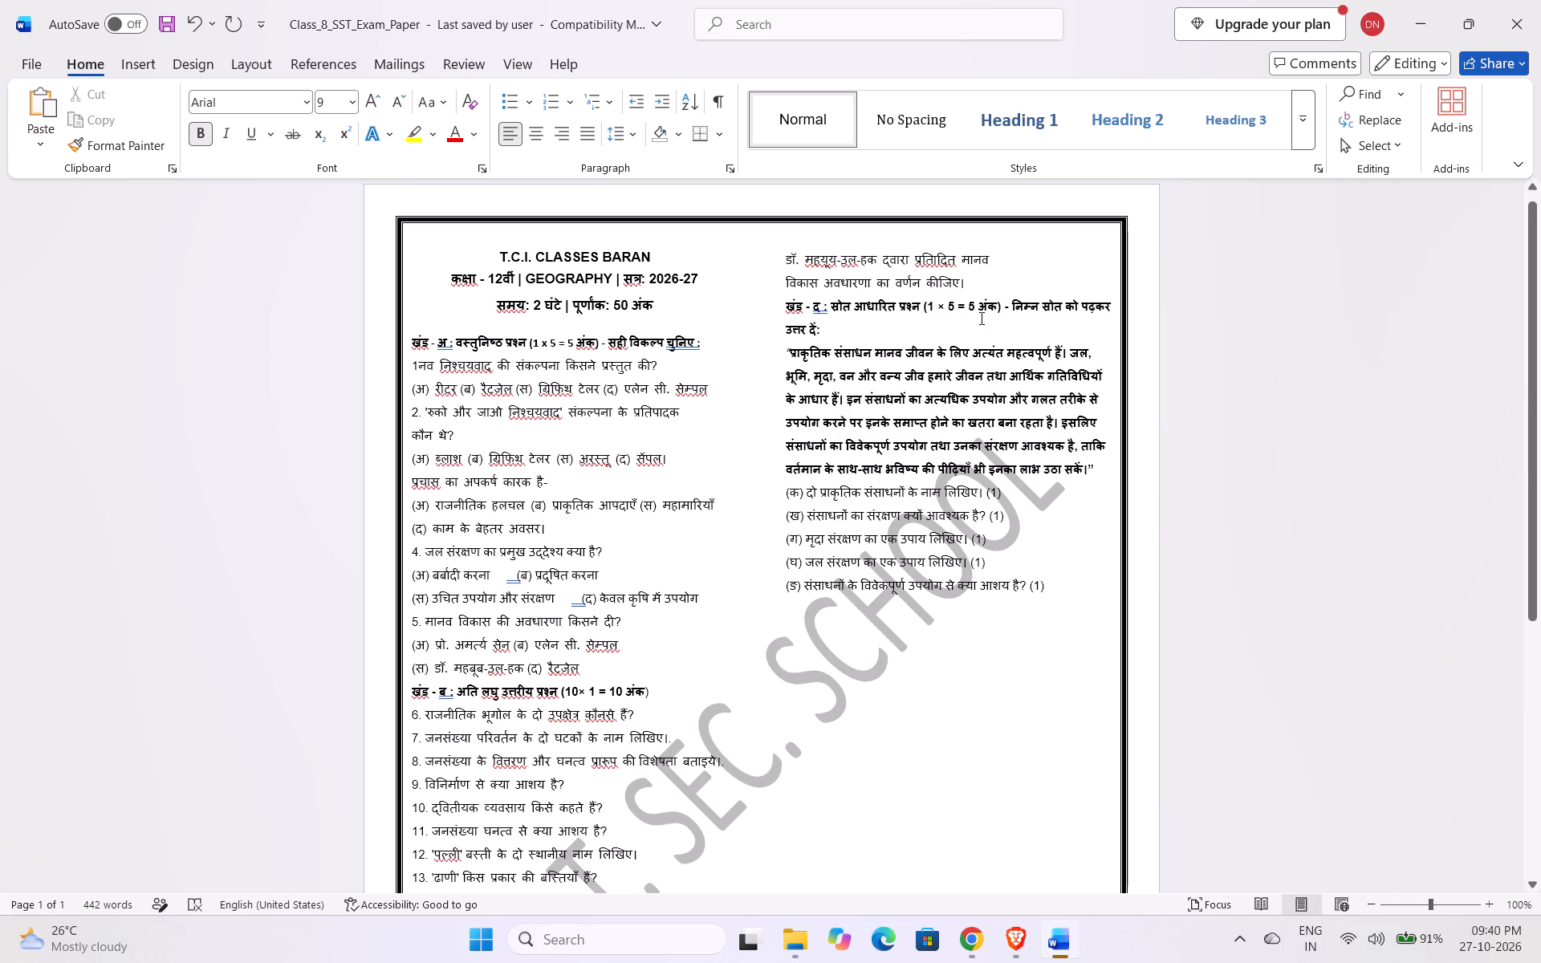
pyautogui.click(933, 307)
pyautogui.press('BackSpace')
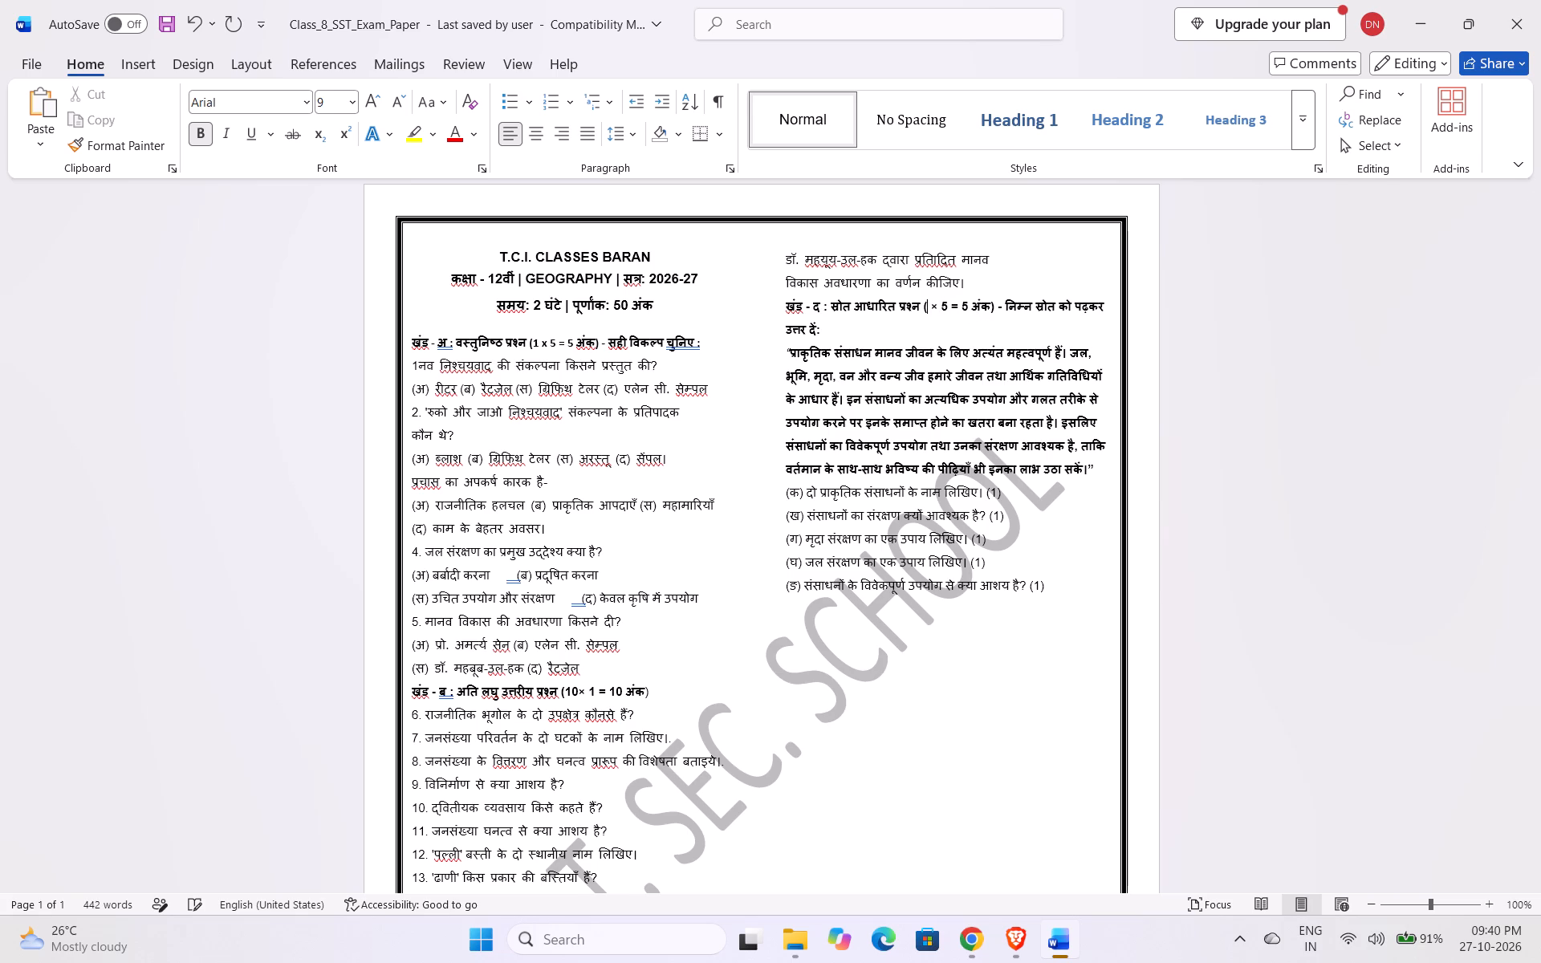
pyautogui.press('3')
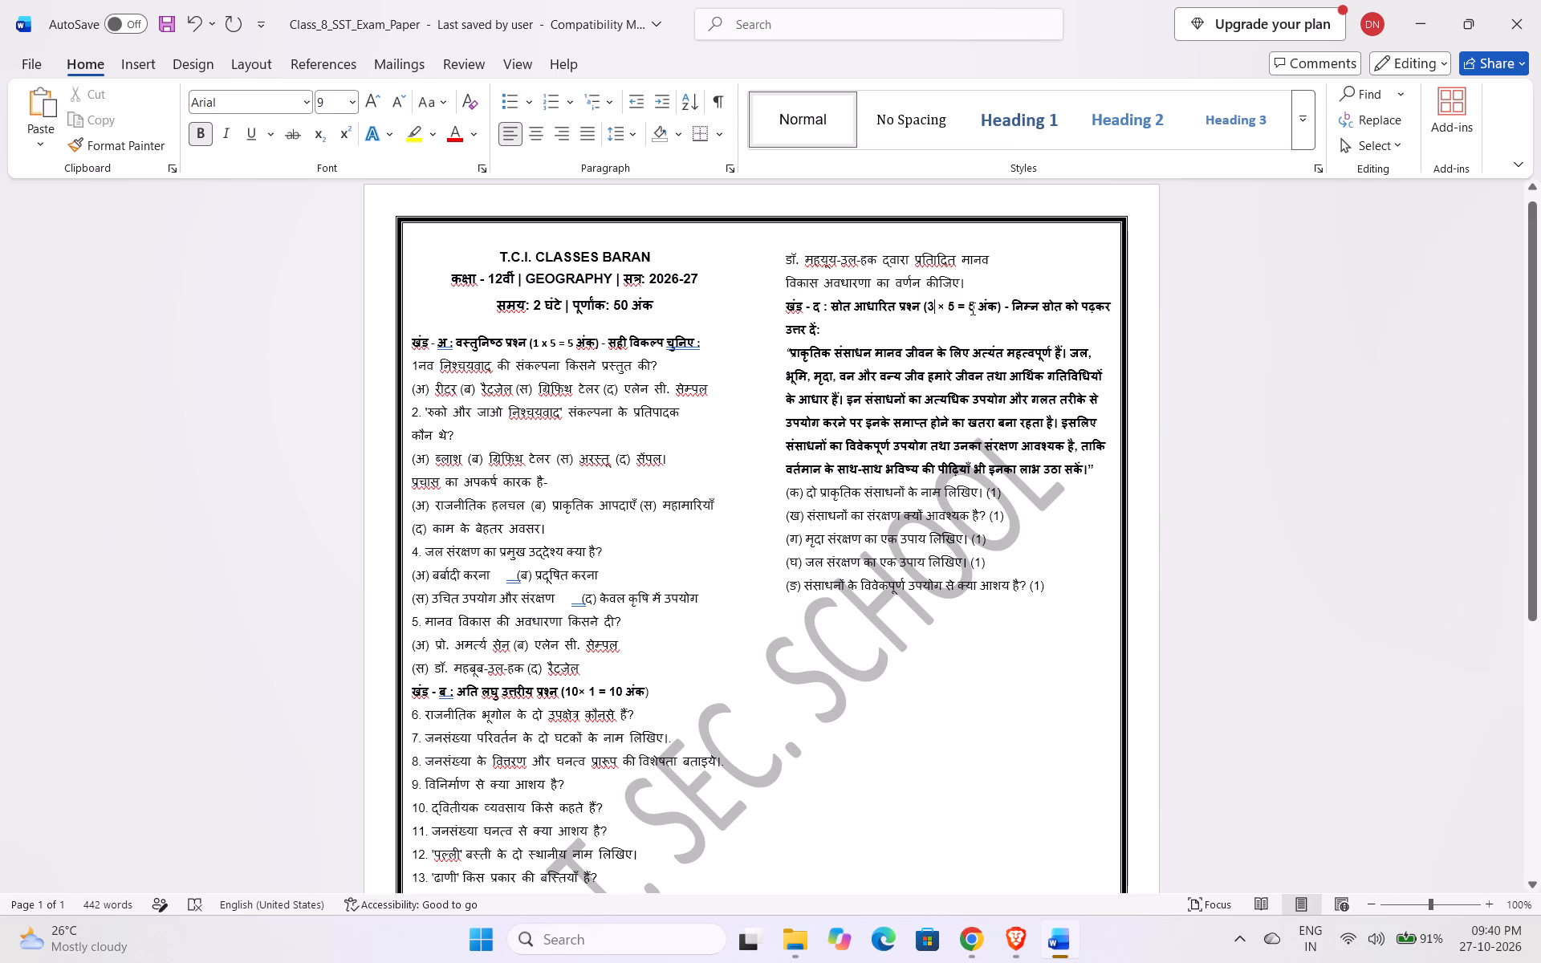
pyautogui.click(975, 307)
pyautogui.press('BackSpace')
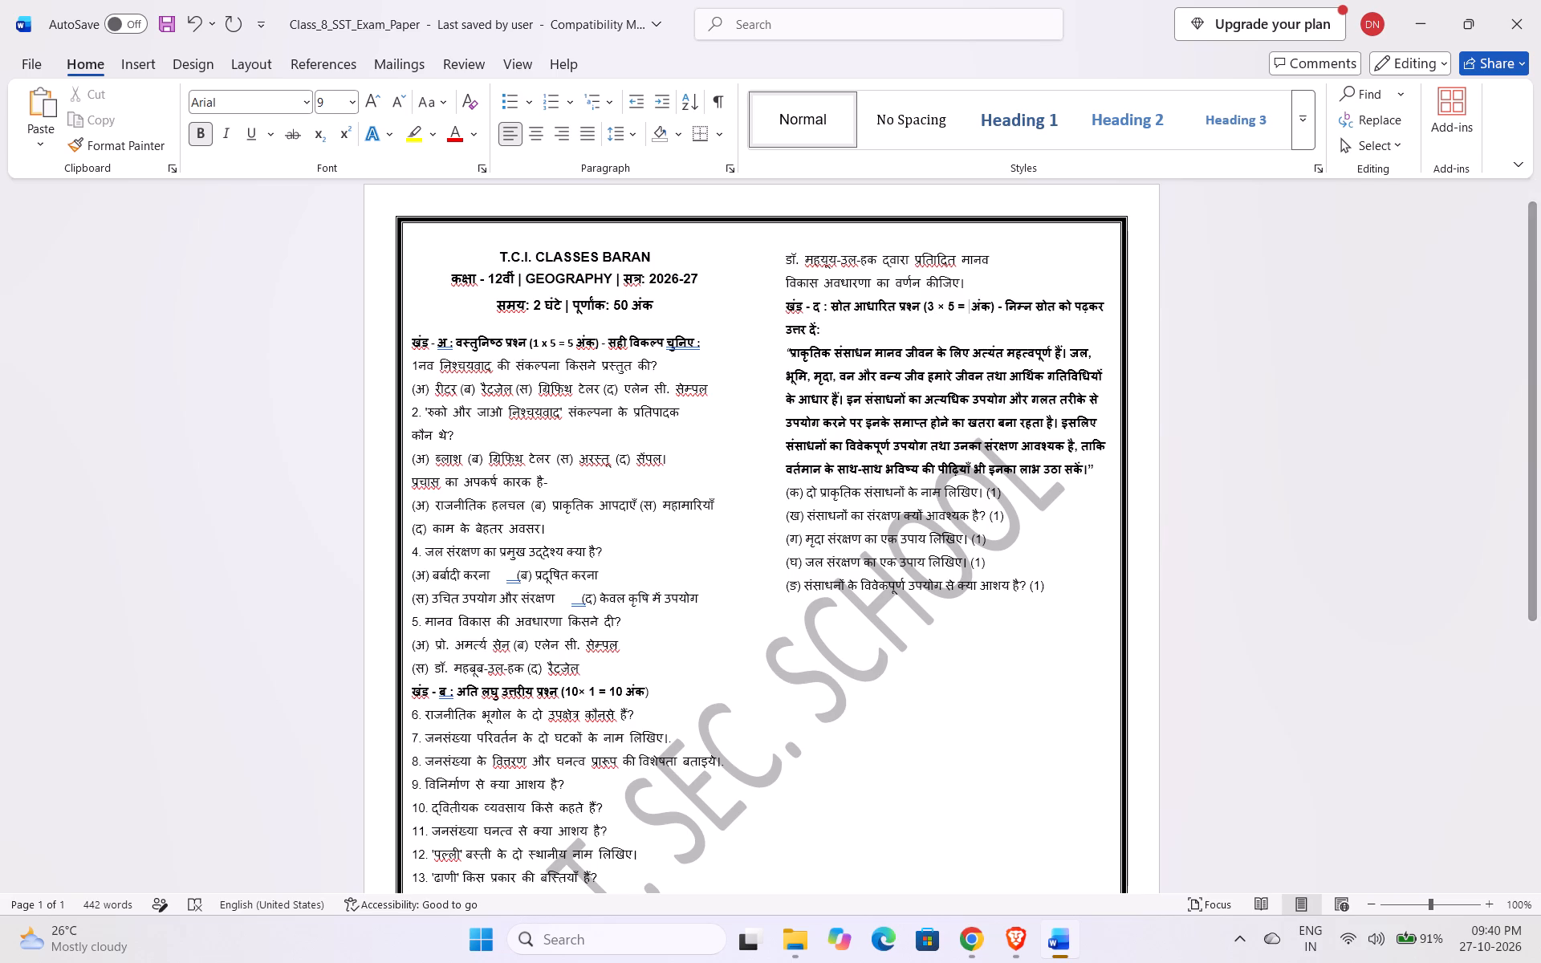
pyautogui.write('15')
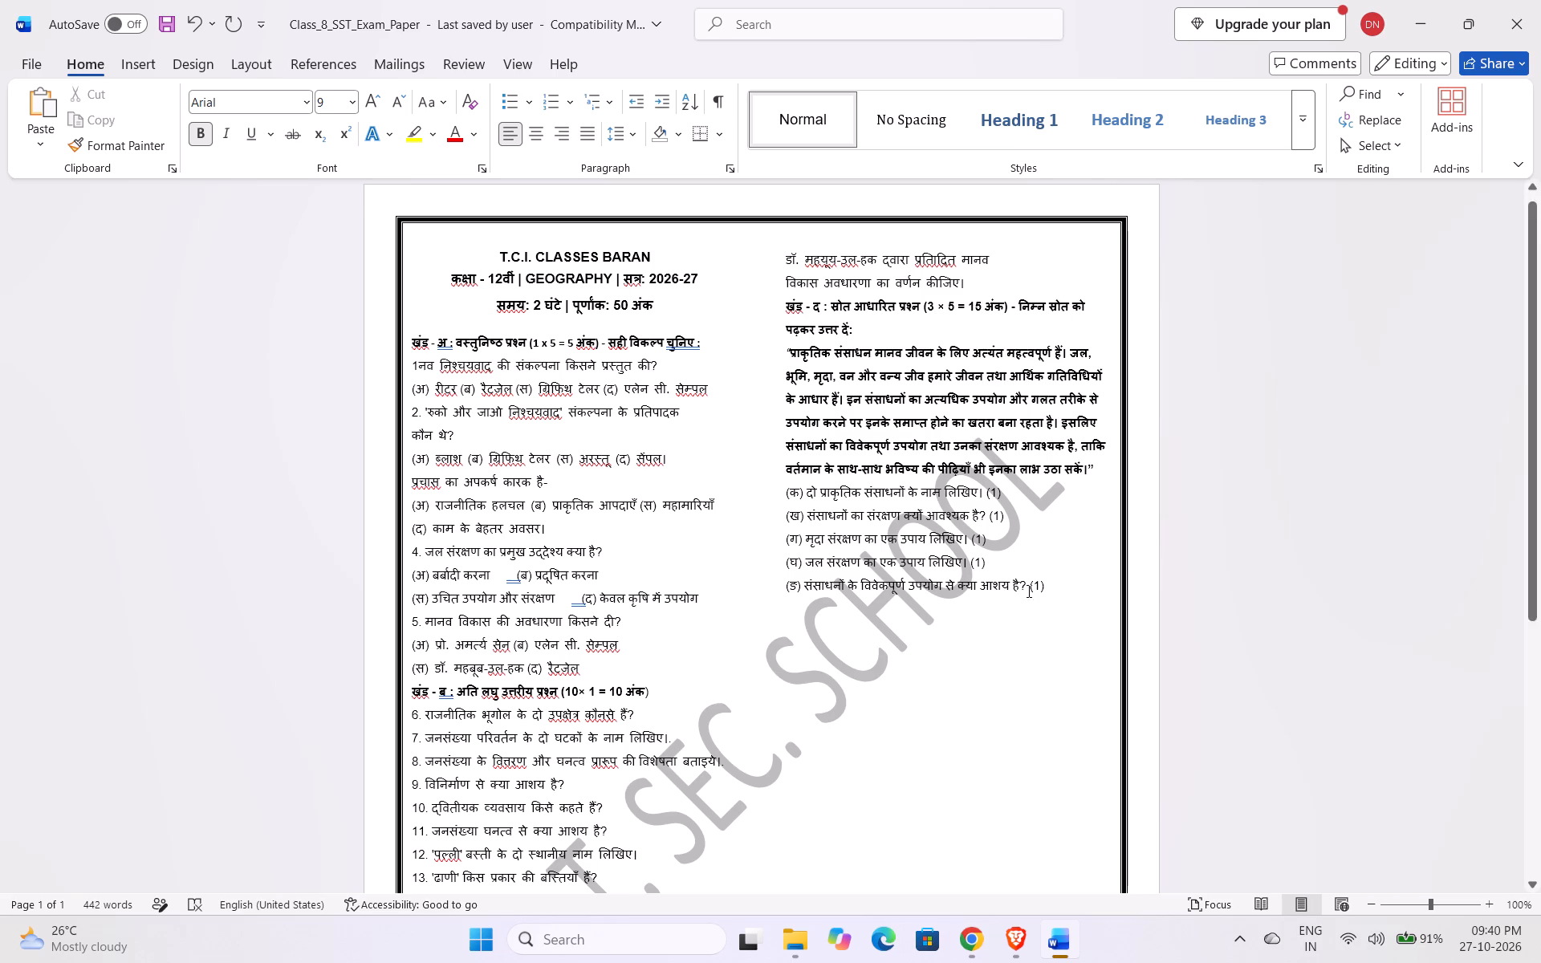
# Change the first number of the marks calculation in the खंड - अ heading to 1/2.
pyautogui.scroll(-2, 1024, 599)
pyautogui.scroll(-3, 915, 590)
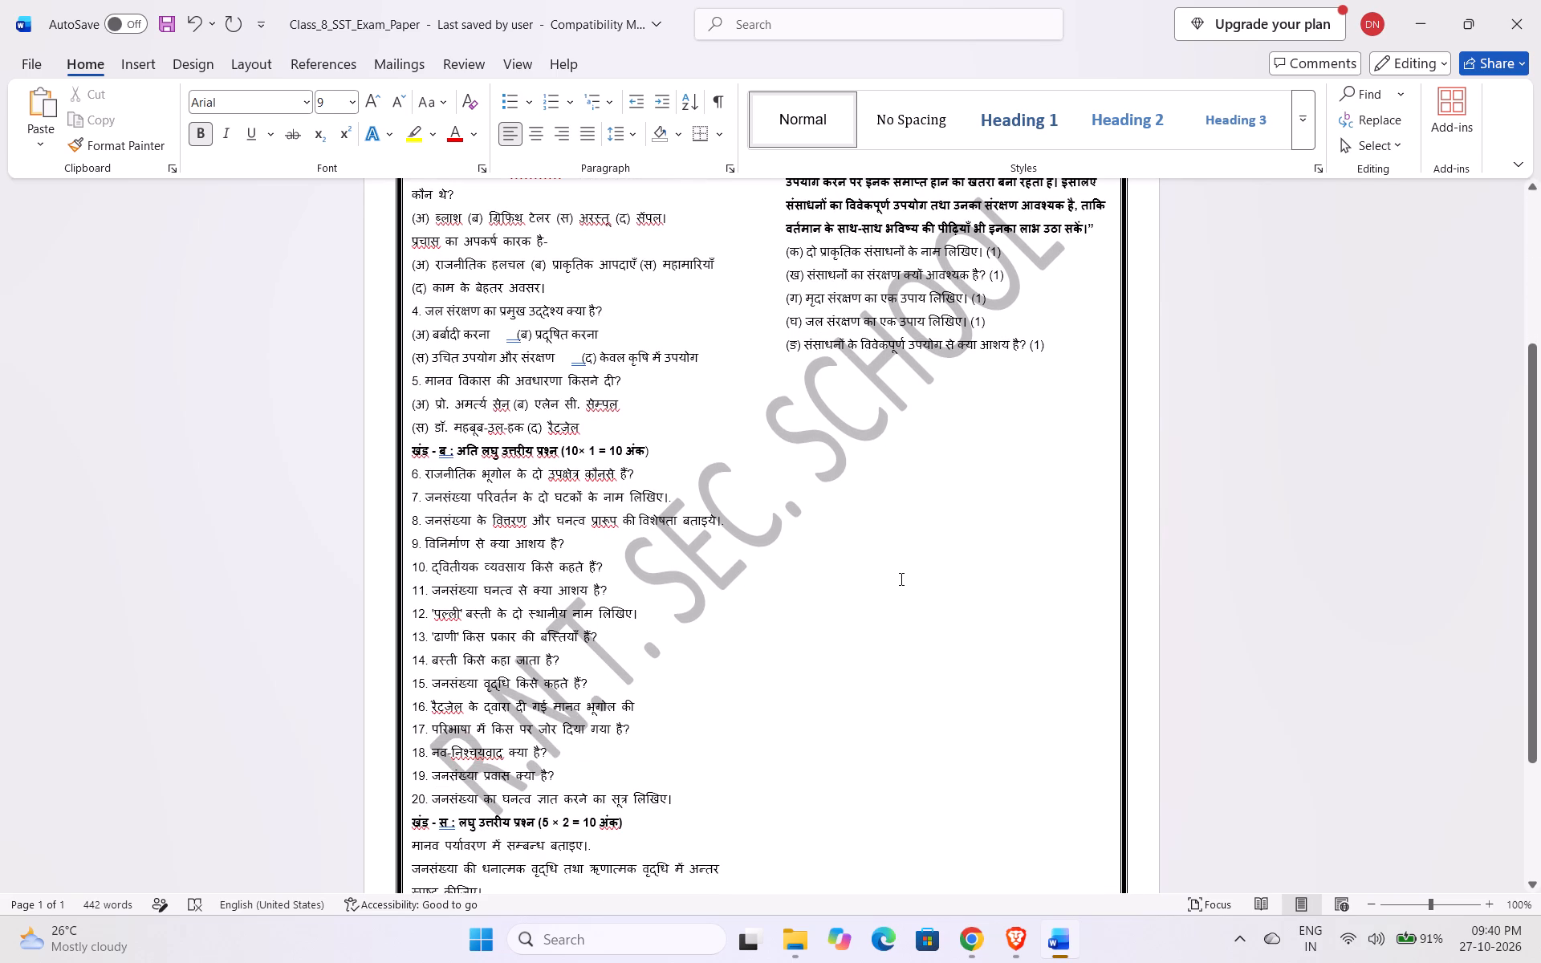
pyautogui.scroll(6, 900, 579)
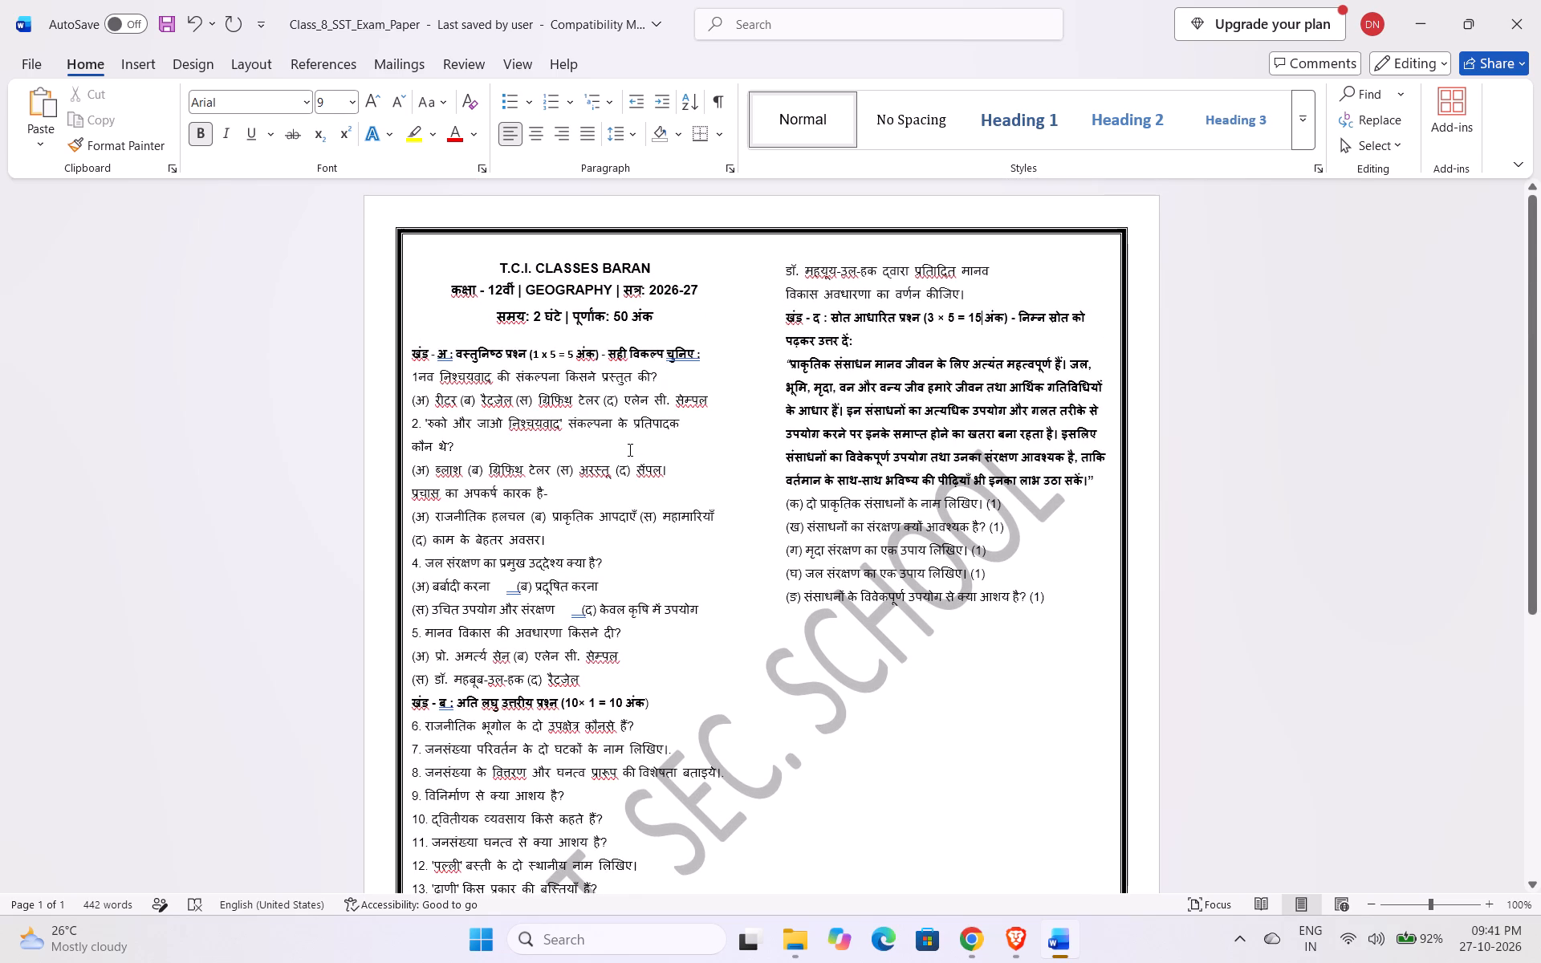
pyautogui.click(539, 356)
pyautogui.press('/')
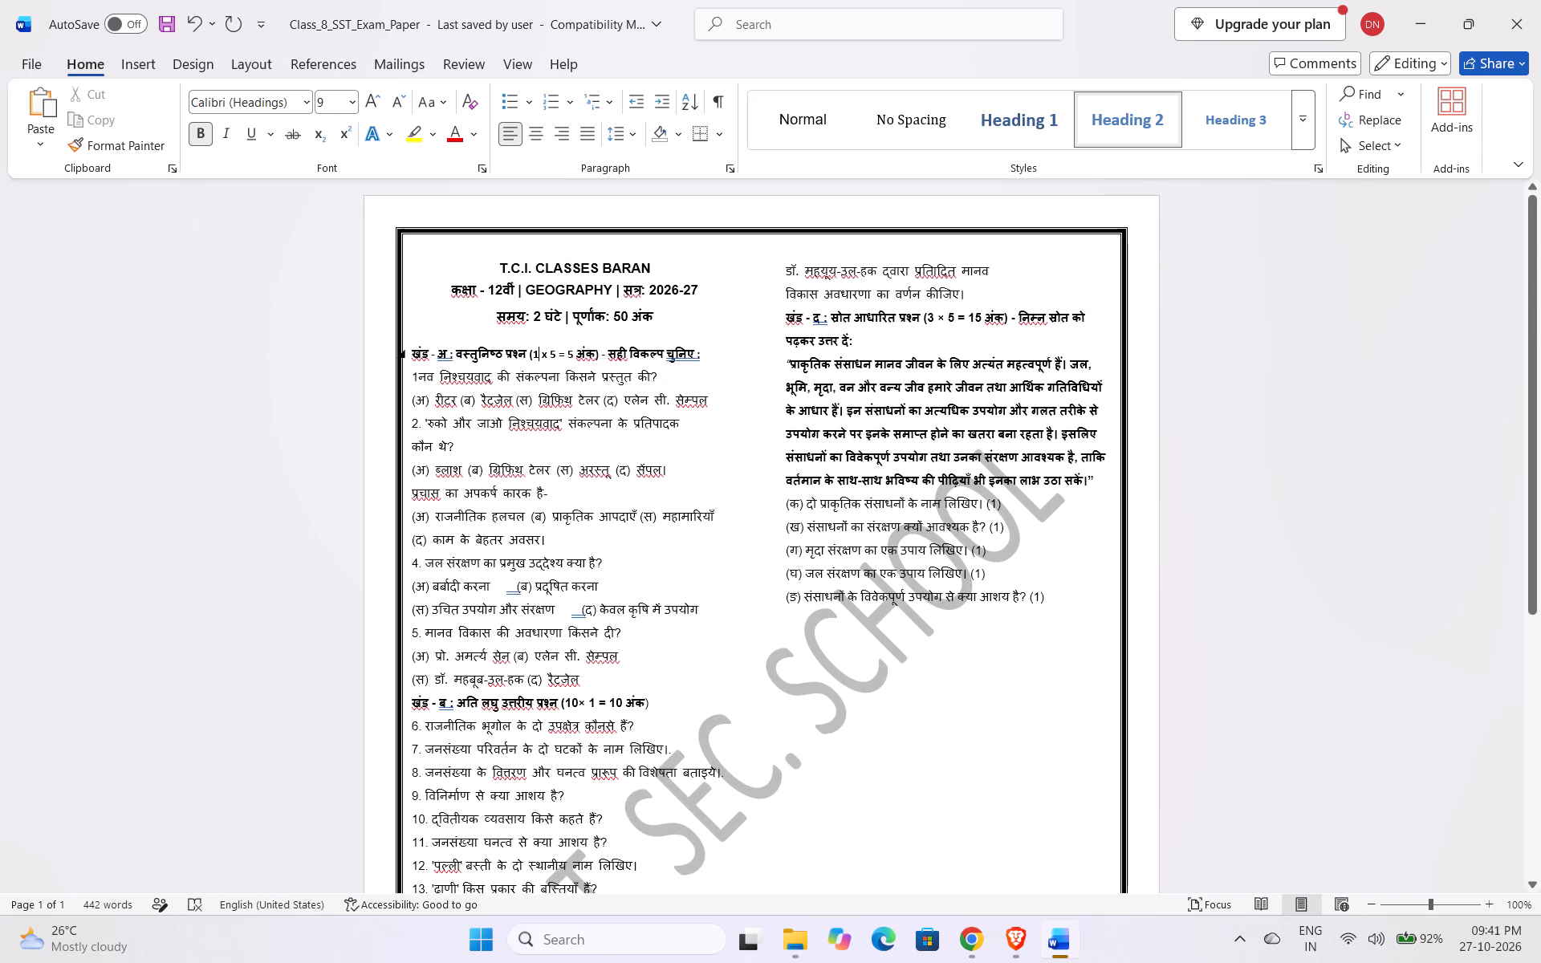
pyautogui.press('2')
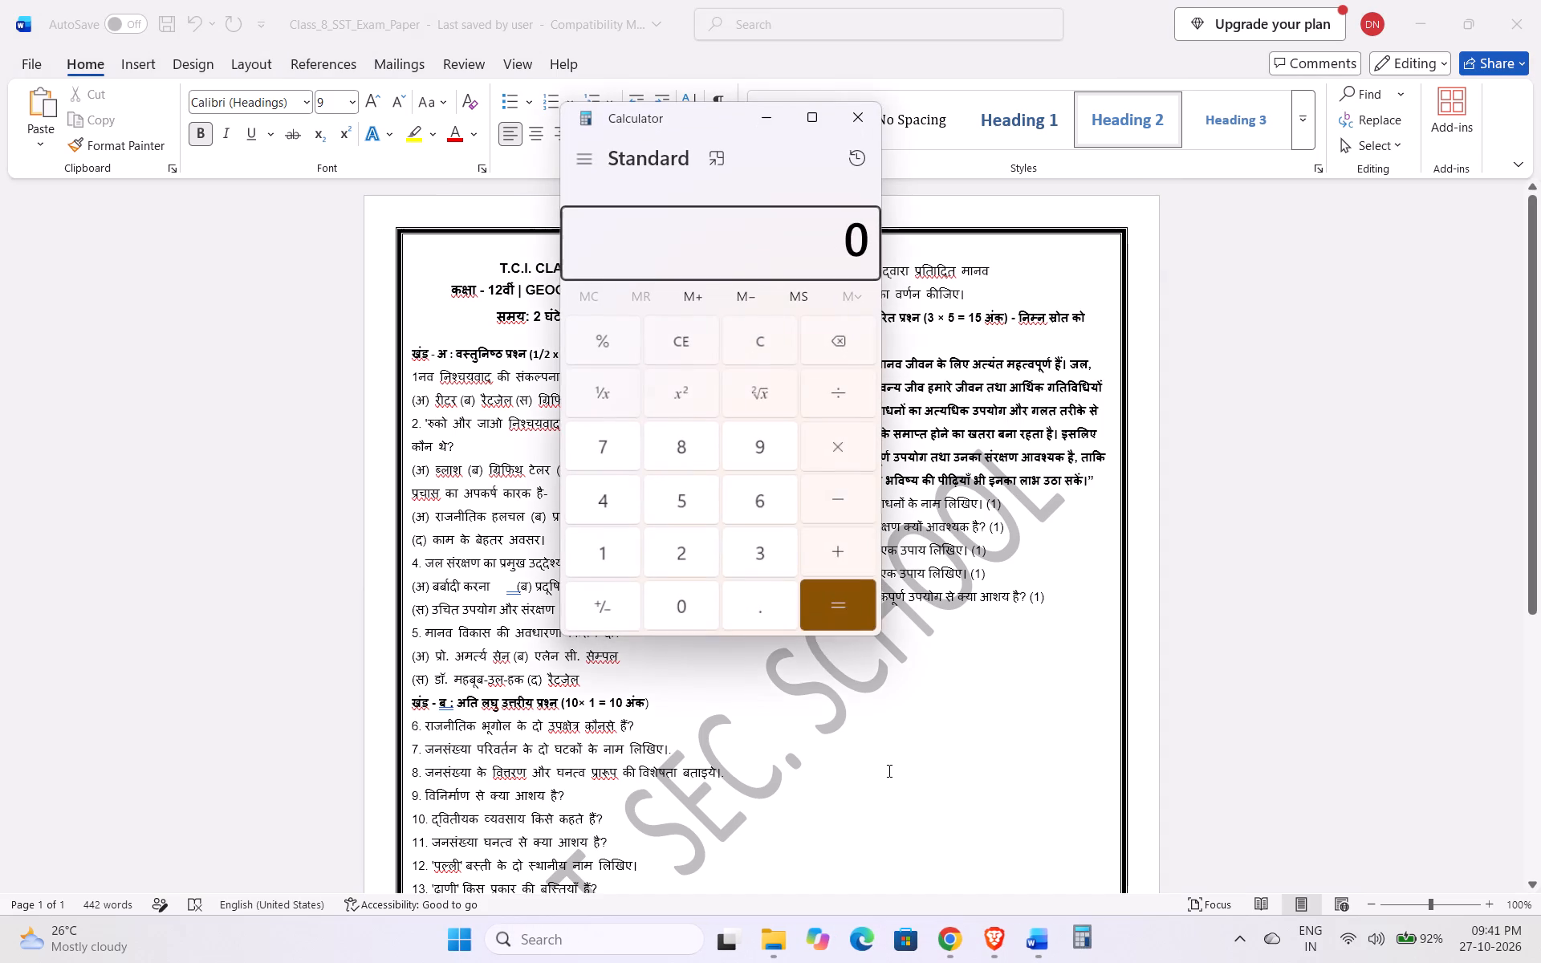
# Calculate 1.5 × 5 and close the calculator.
pyautogui.doubleClick(617, 551)
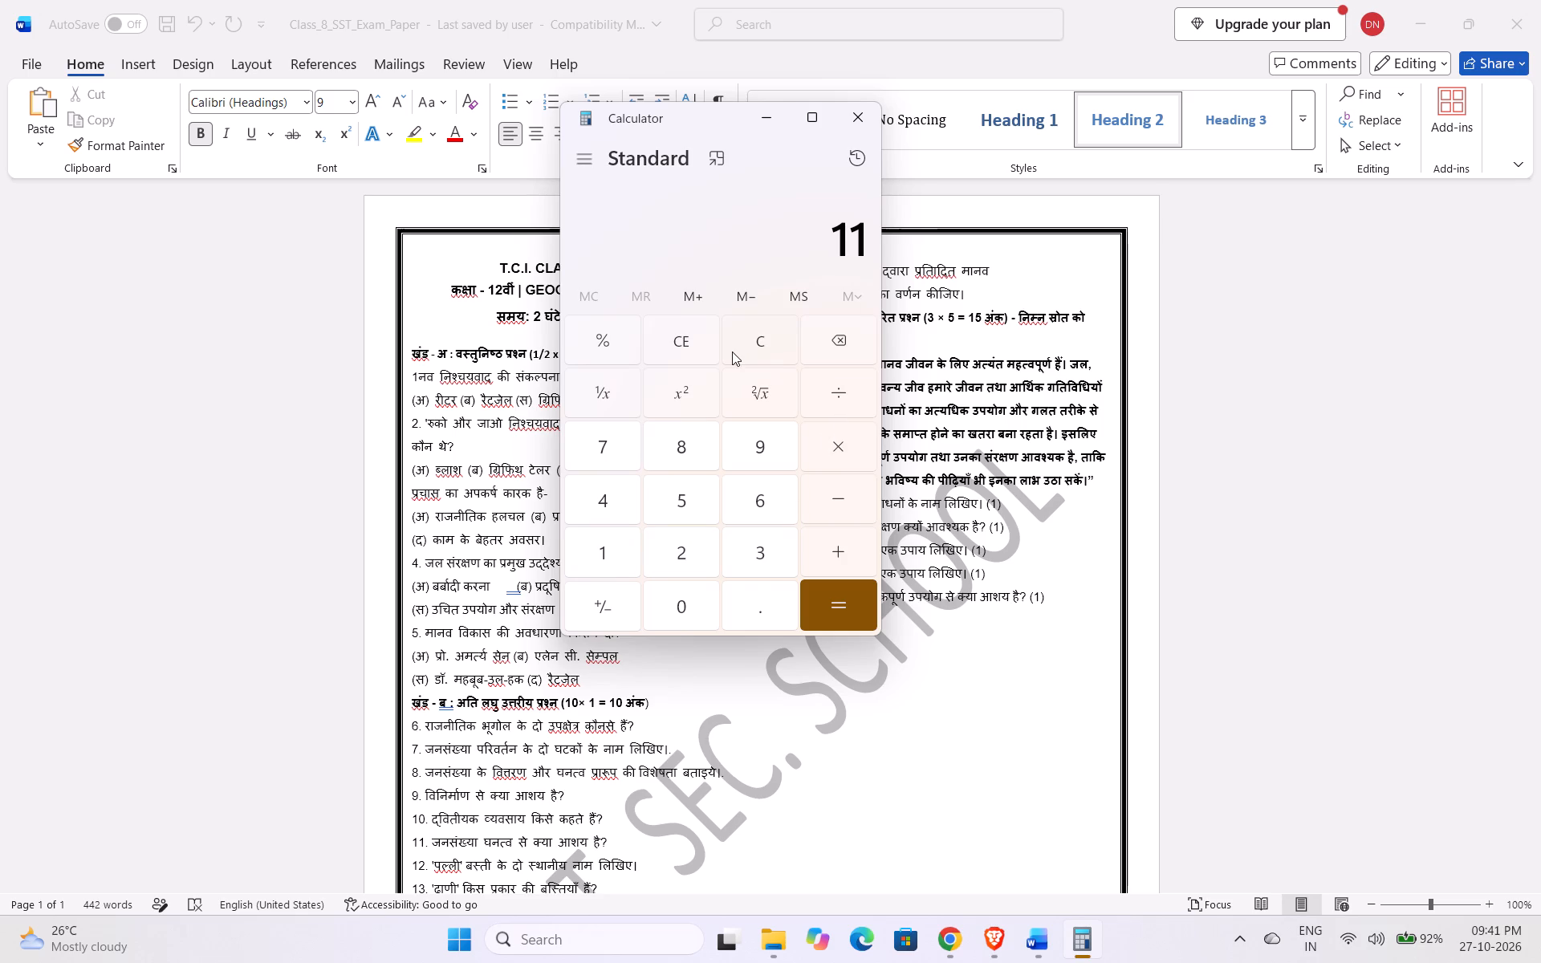
pyautogui.doubleClick(749, 343)
pyautogui.write('1.5')
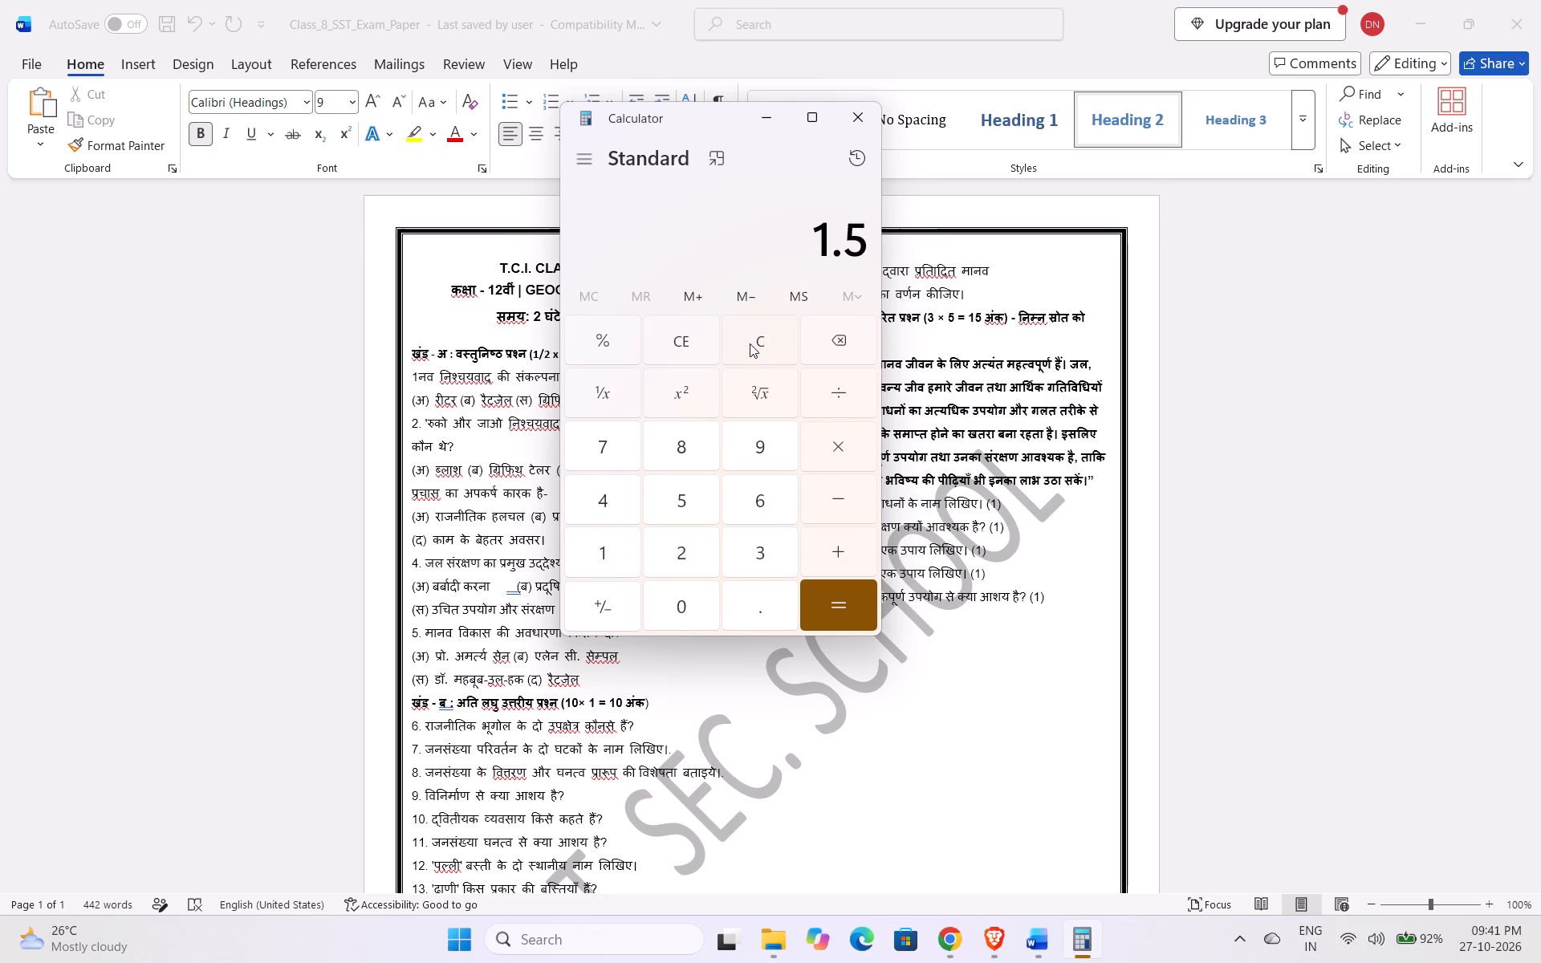
pyautogui.press('*')
pyautogui.press('5')
pyautogui.press('Return')
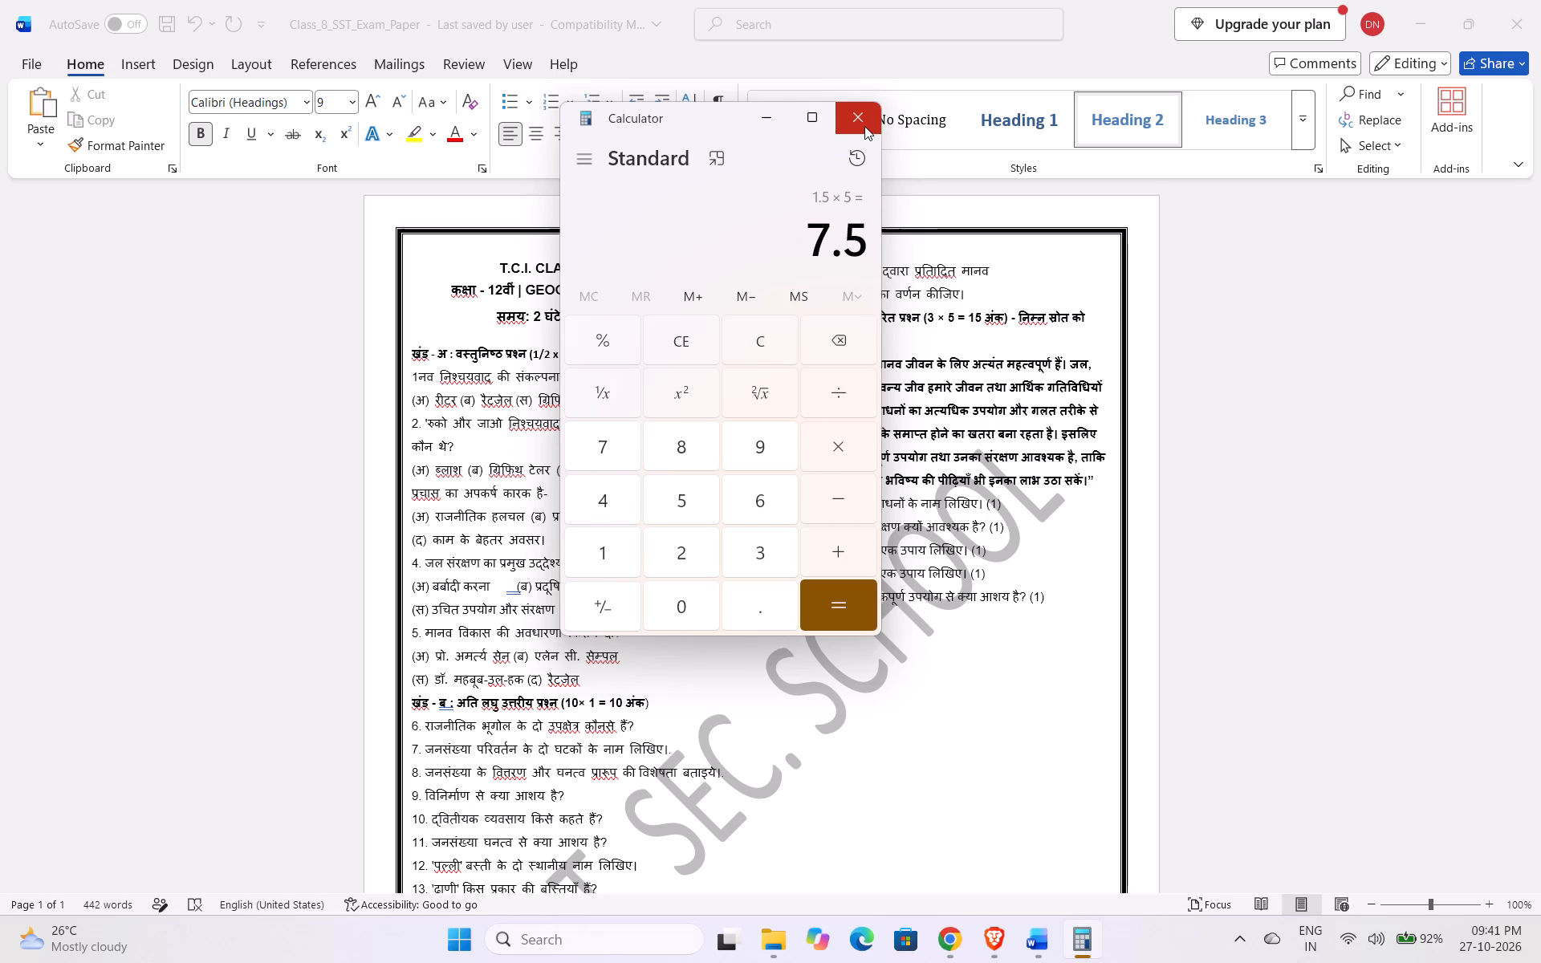
pyautogui.click(864, 126)
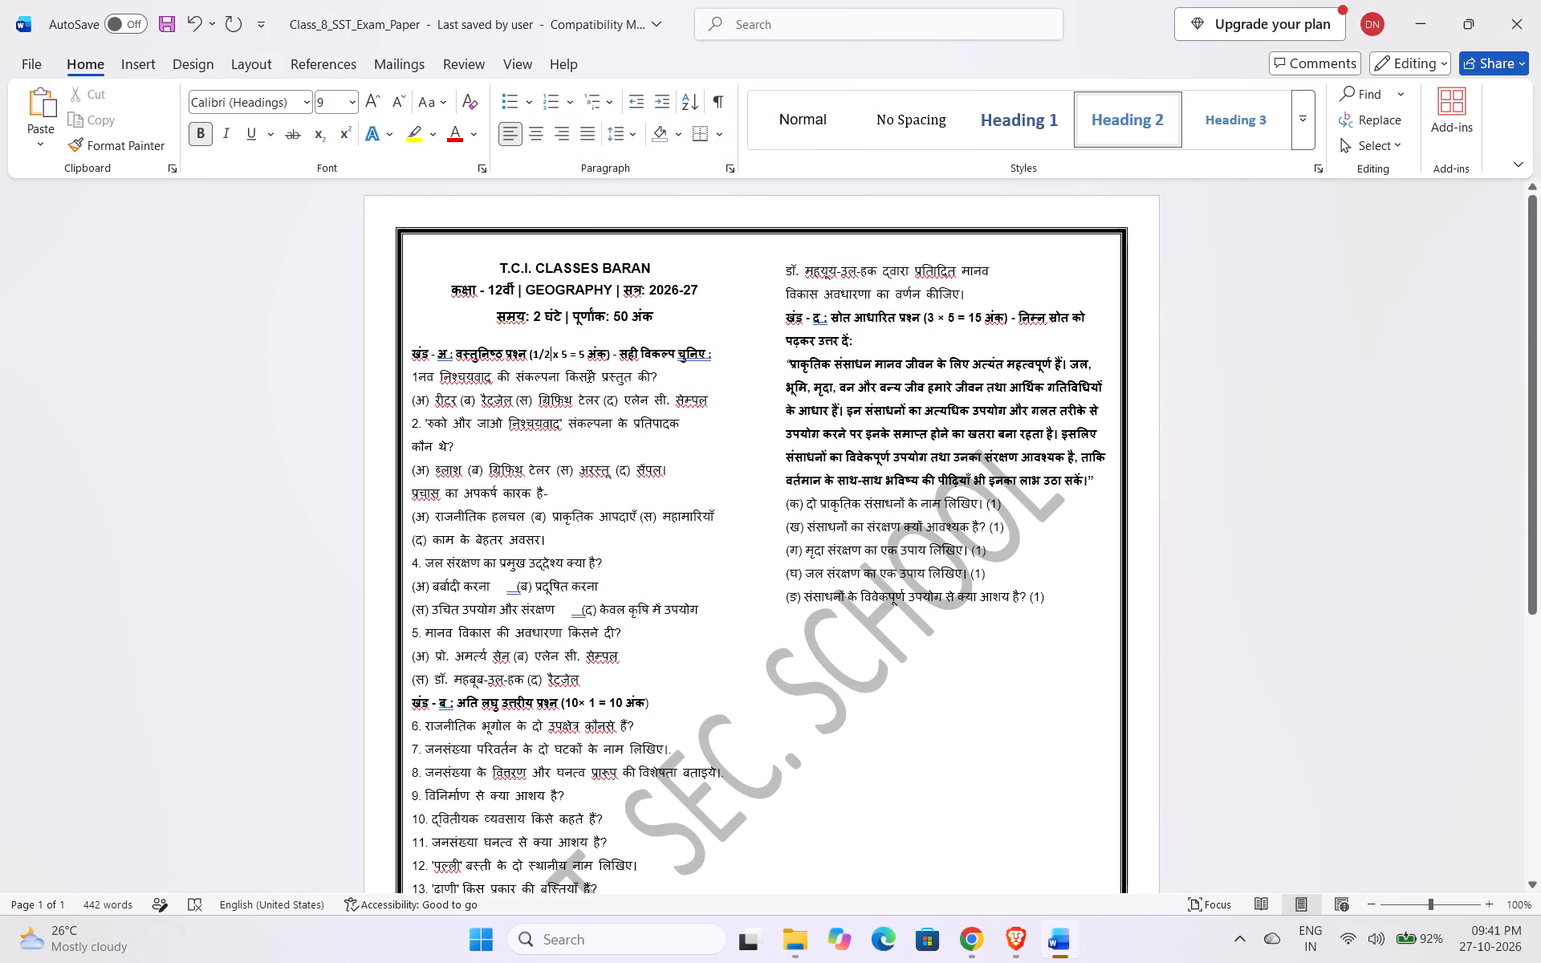
# Switch to Calculator, compute 1.5 × 6, and close it to return to the exam paper.
pyautogui.click(579, 353)
pyautogui.write('1.5')
pyautogui.press('*')
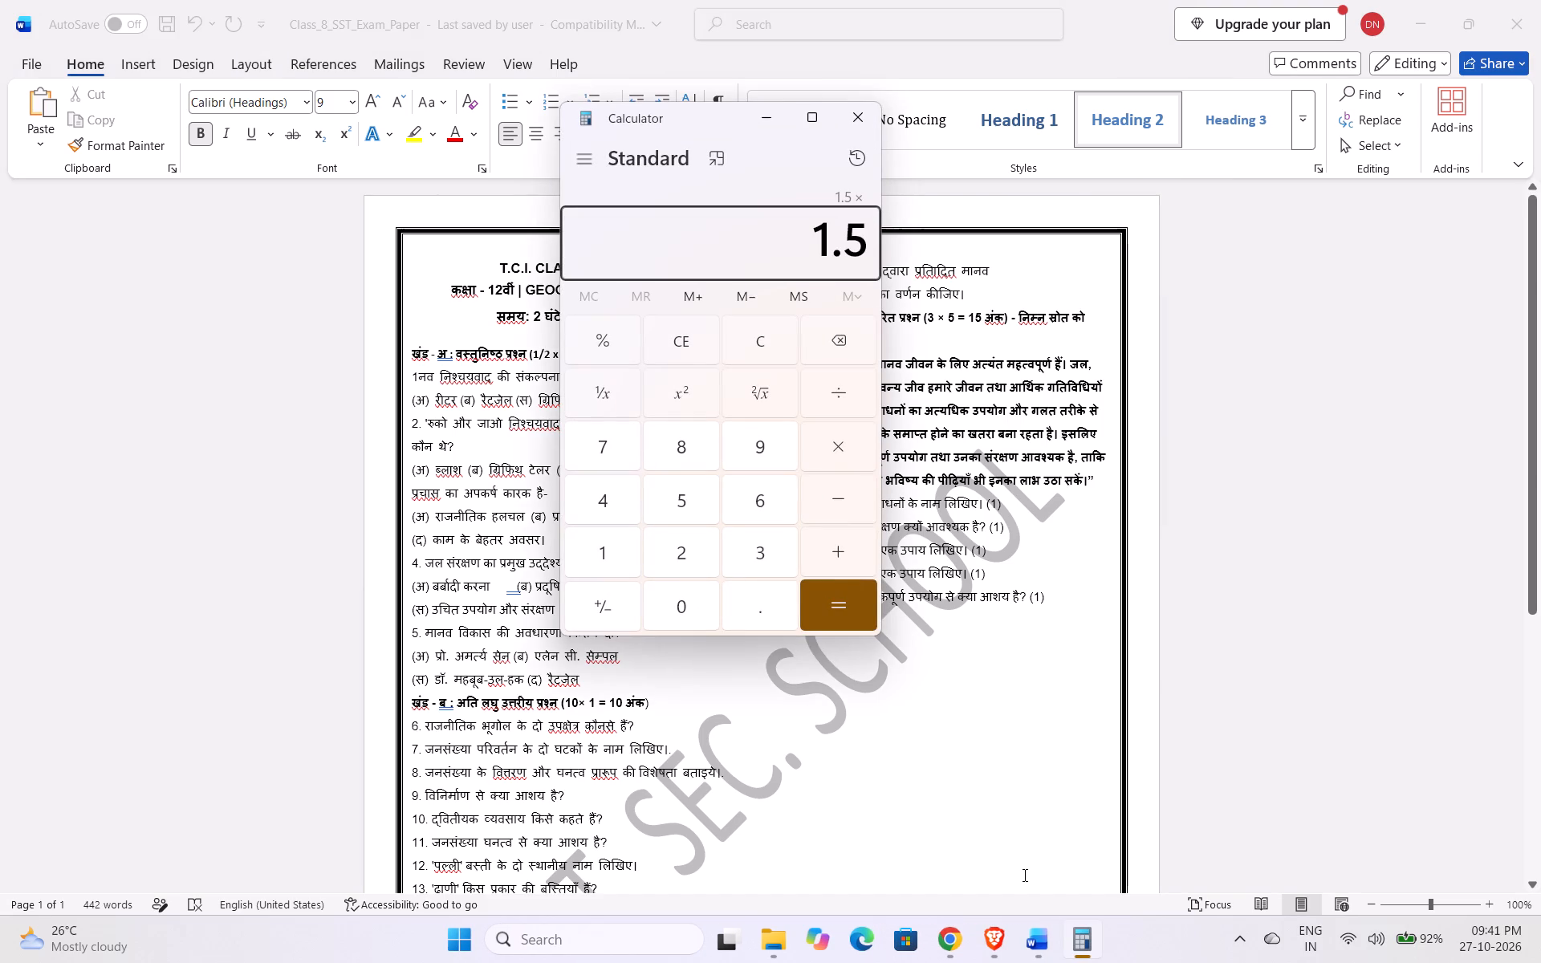
pyautogui.press('6')
pyautogui.press('Return')
pyautogui.click(864, 112)
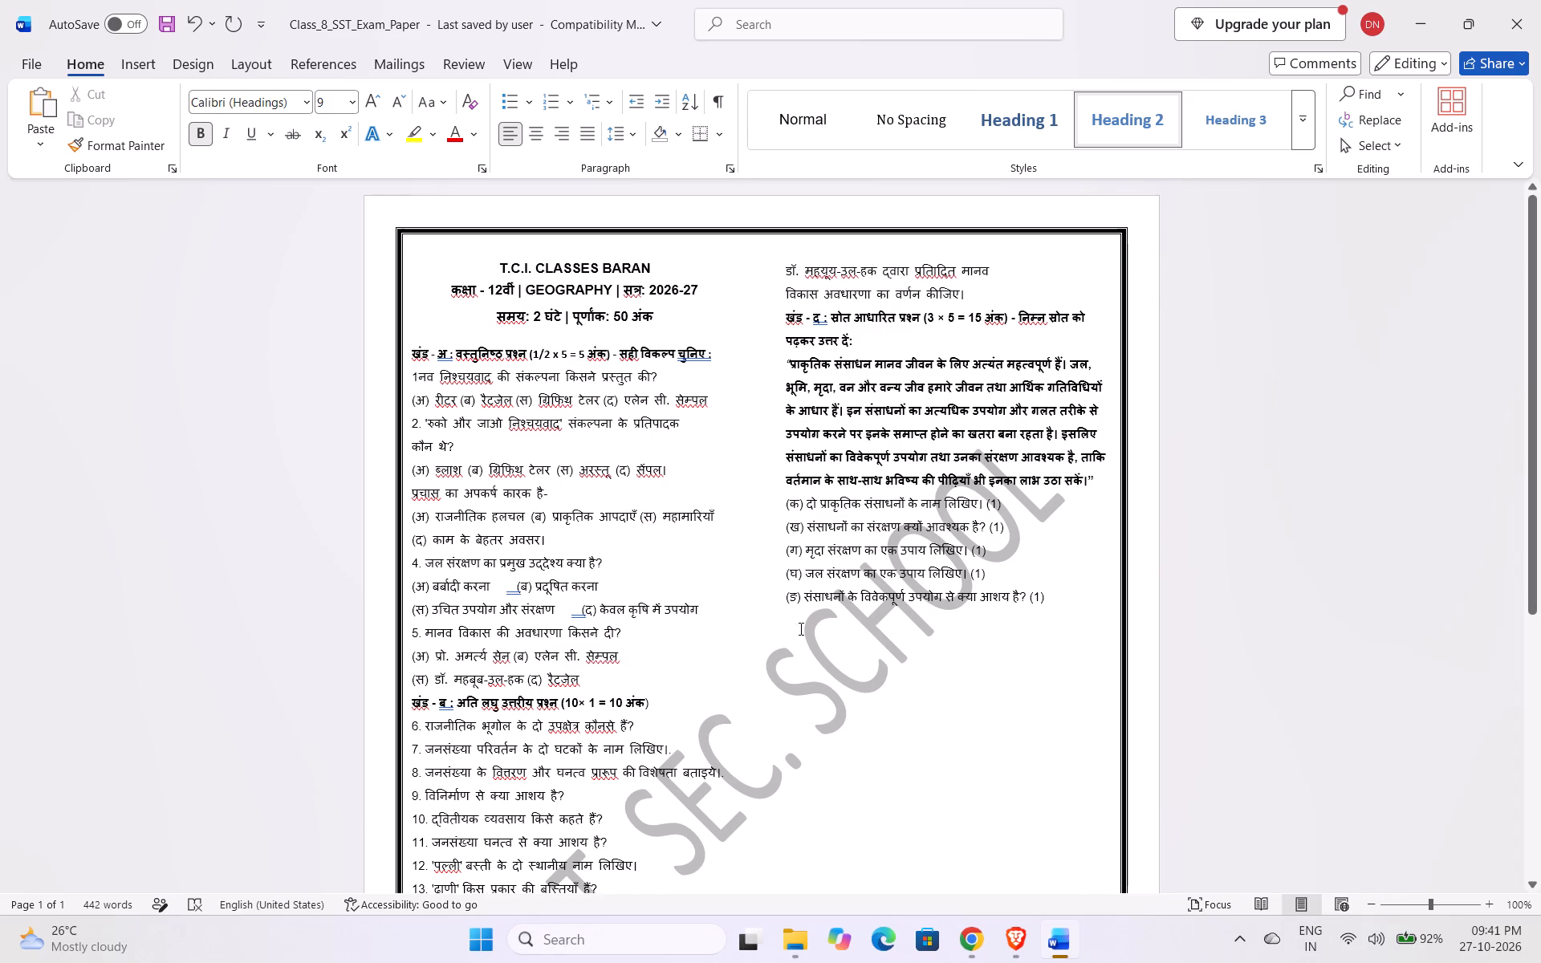
# Remove the /2 from the marks calculation in the खंड - अ heading so its first number is 1.
pyautogui.click(585, 353)
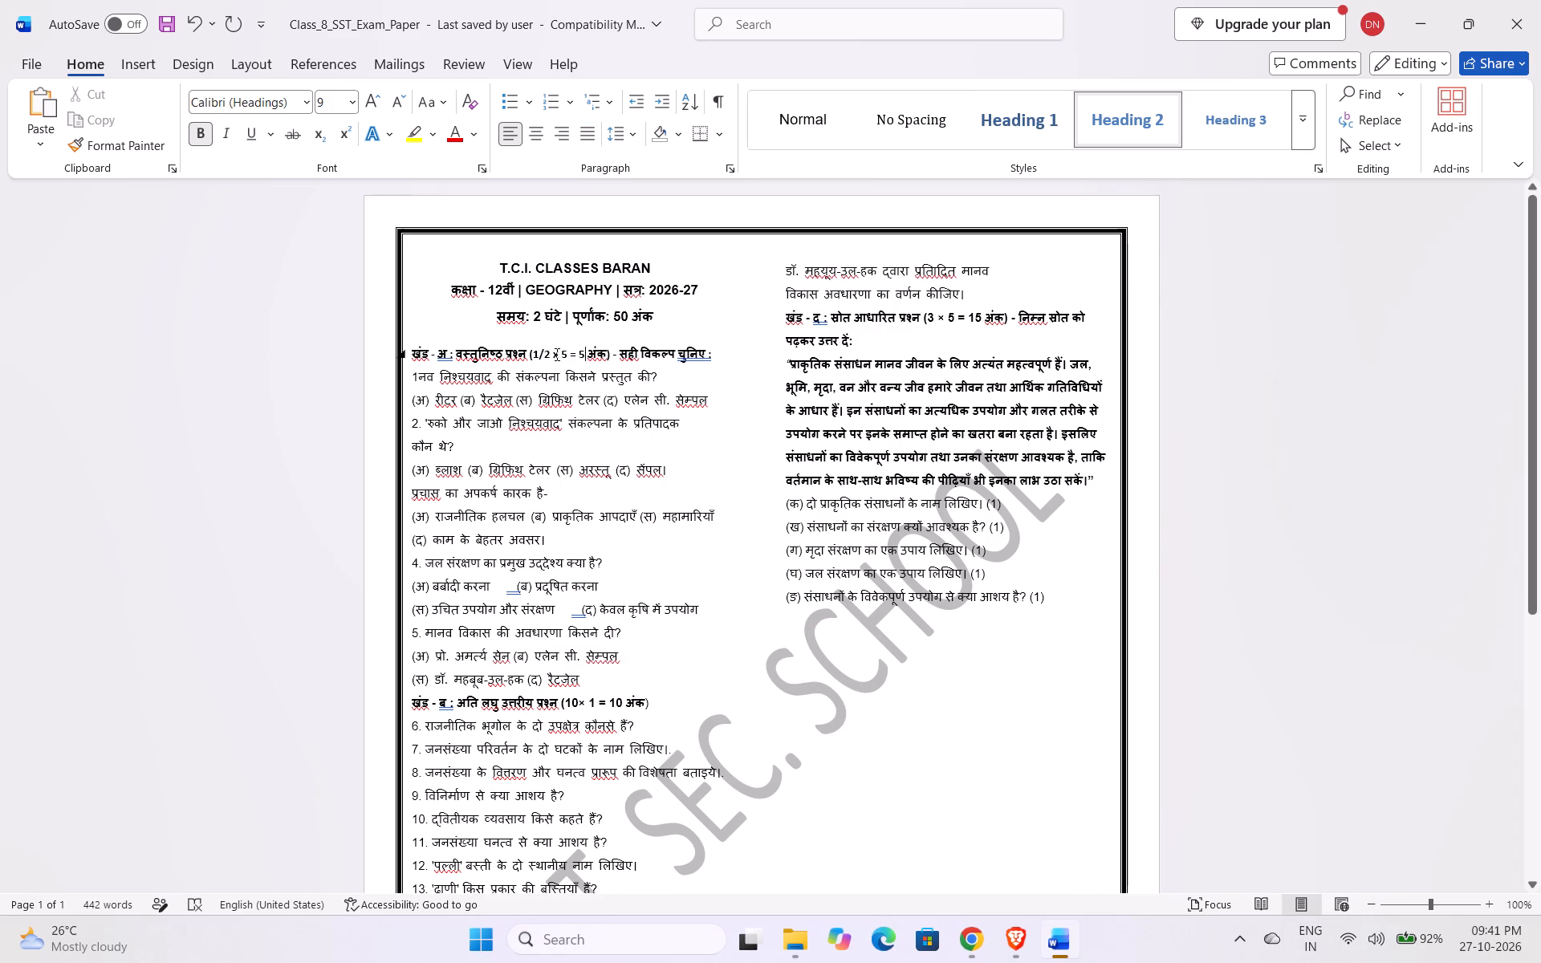
pyautogui.click(554, 353)
pyautogui.press('BackSpace')
pyautogui.press('BackSpace')
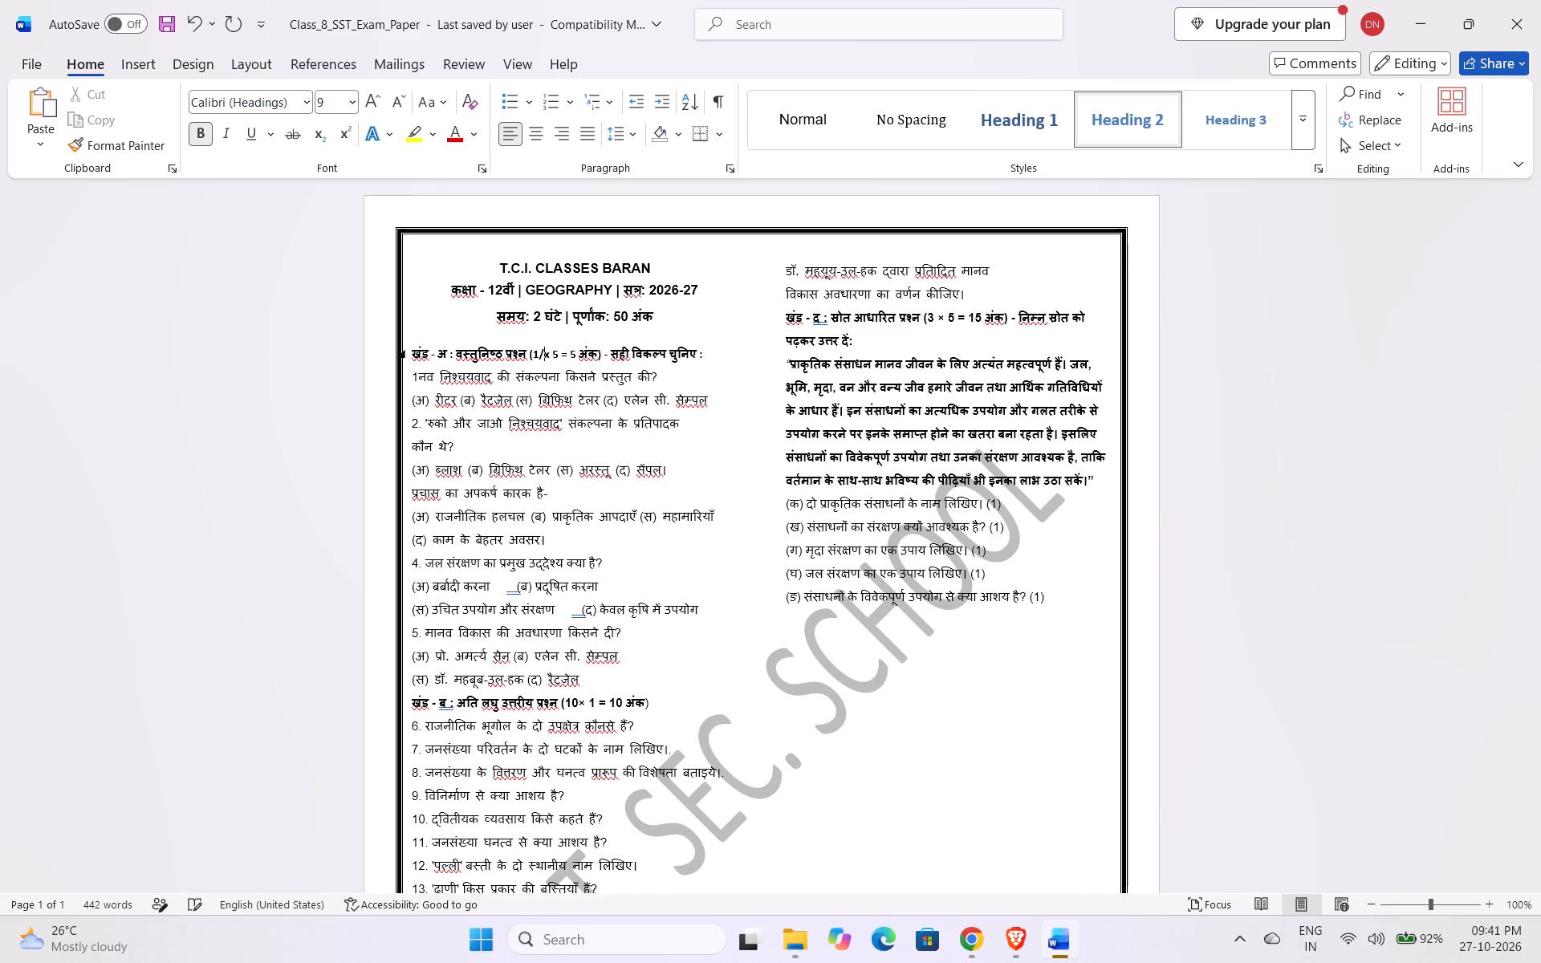
pyautogui.press('BackSpace')
# Number the first three questions under the खंड - स heading as 21., 22. and 23.
pyautogui.scroll(-3, 770, 373)
pyautogui.scroll(-5, 713, 573)
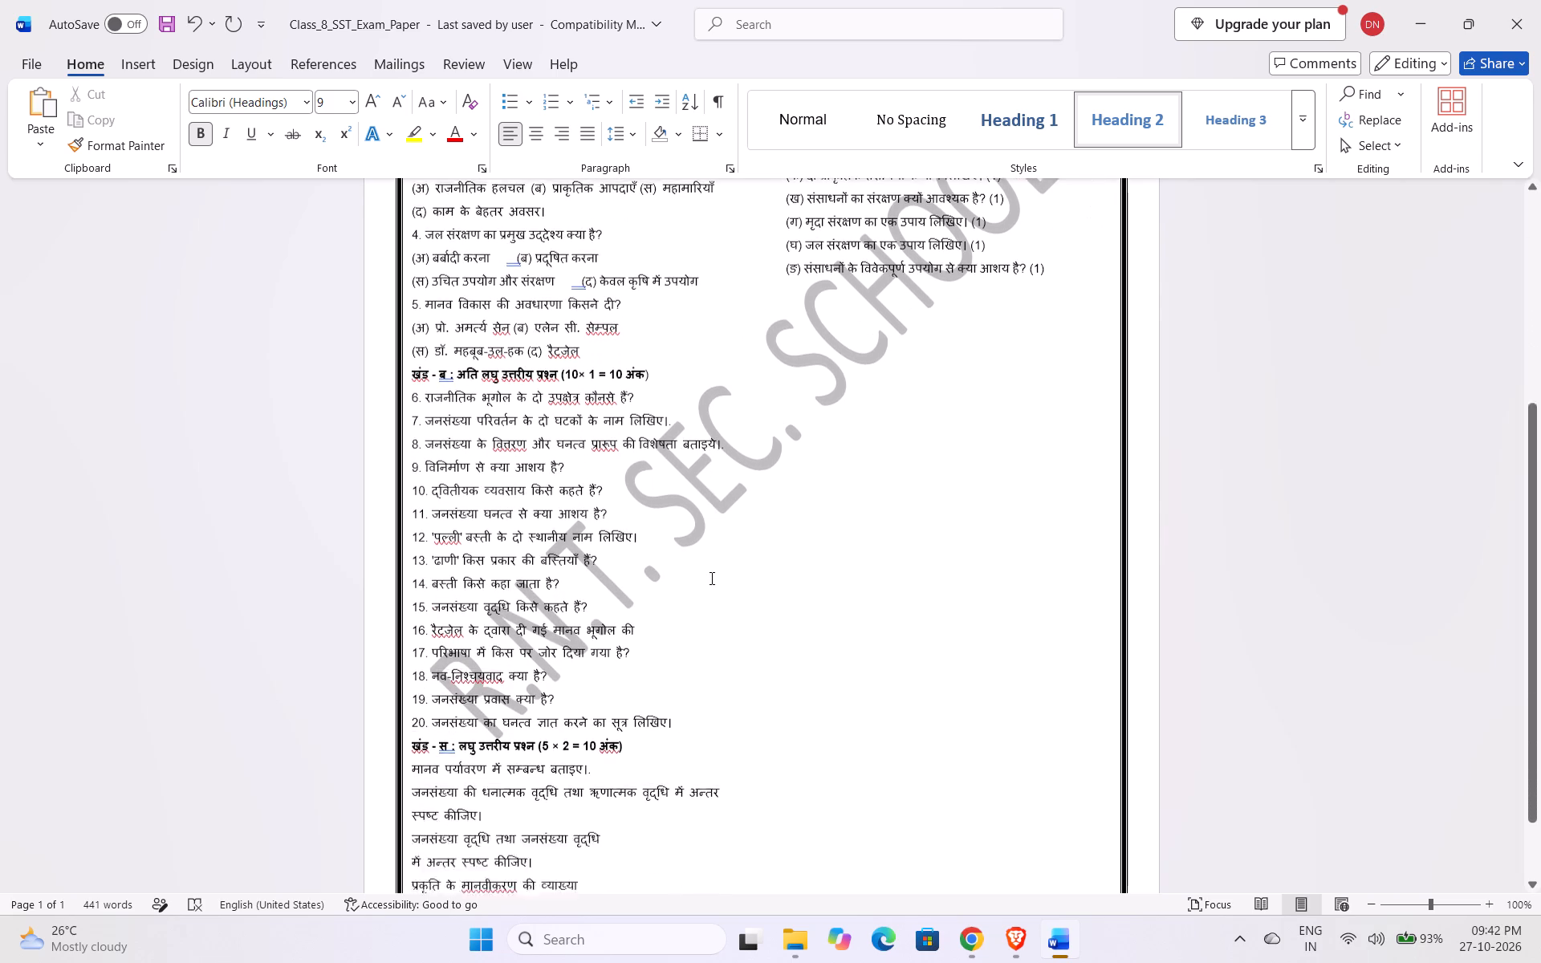
pyautogui.scroll(-1, 710, 578)
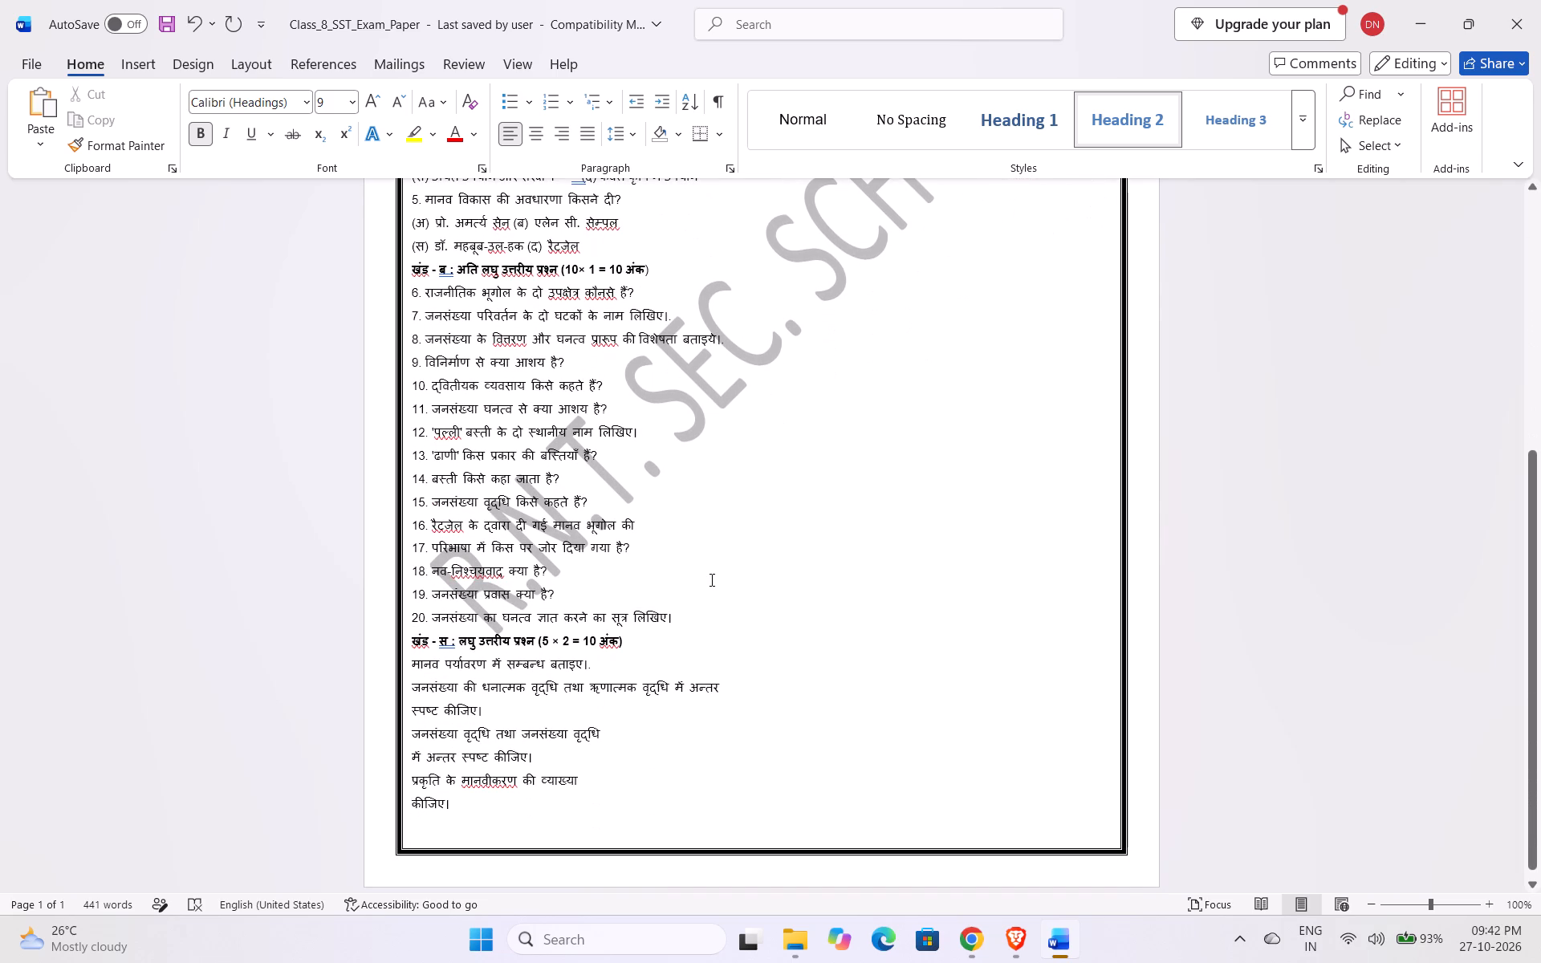
pyautogui.click(408, 658)
pyautogui.write('21.')
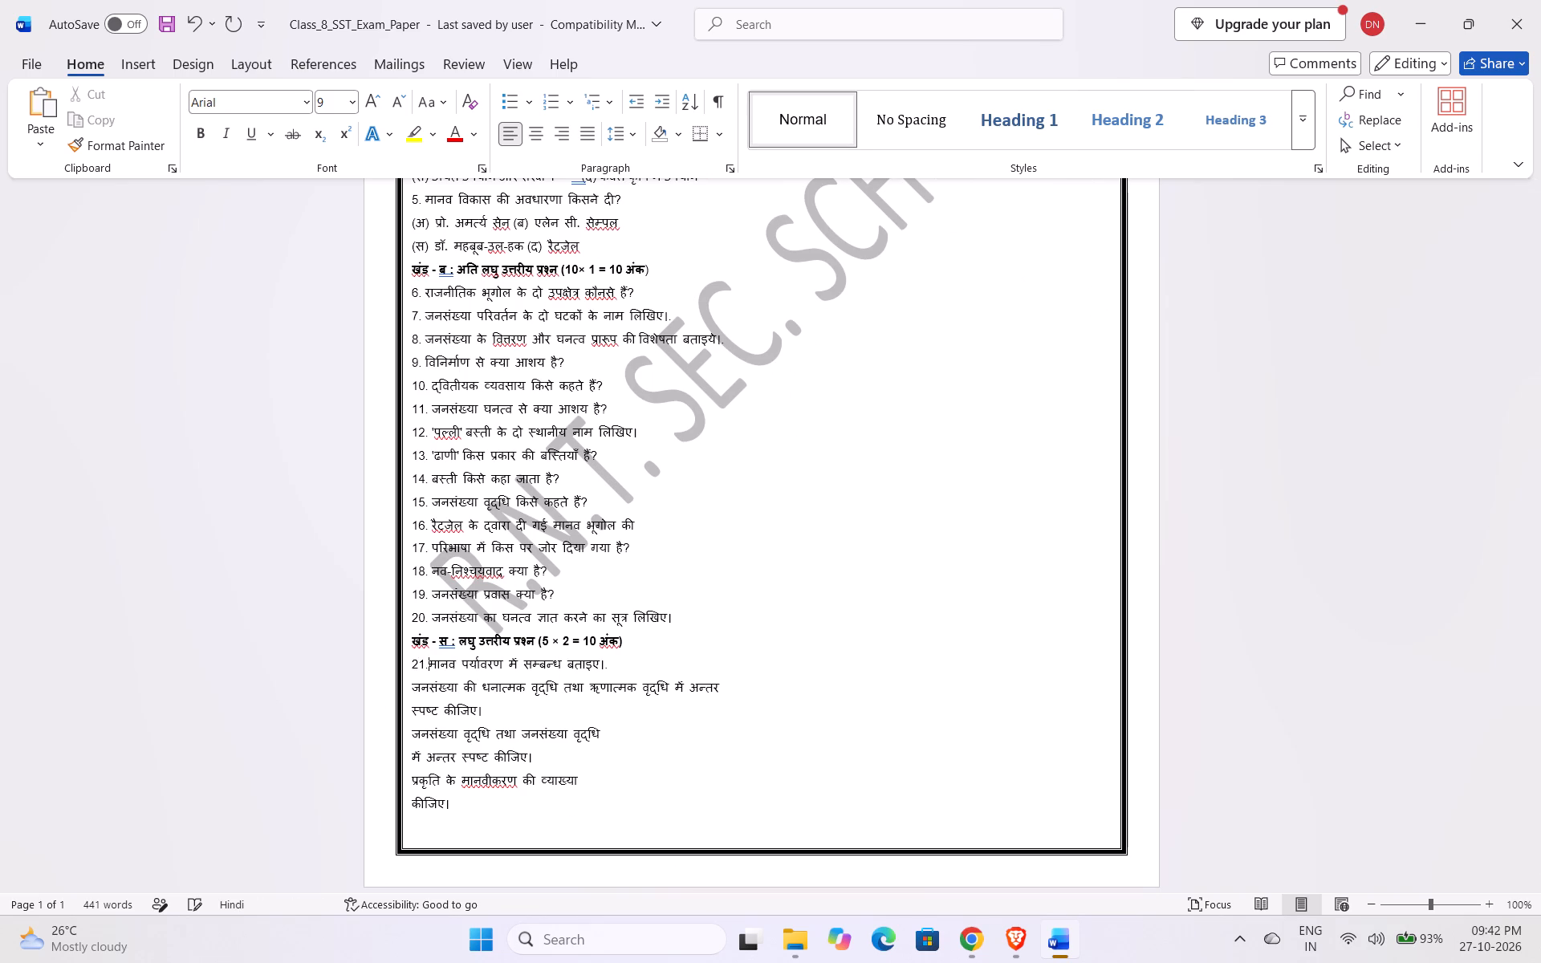
pyautogui.press('Down')
pyautogui.press('Left')
pyautogui.press('Left')
pyautogui.write('22.')
pyautogui.press('Down')
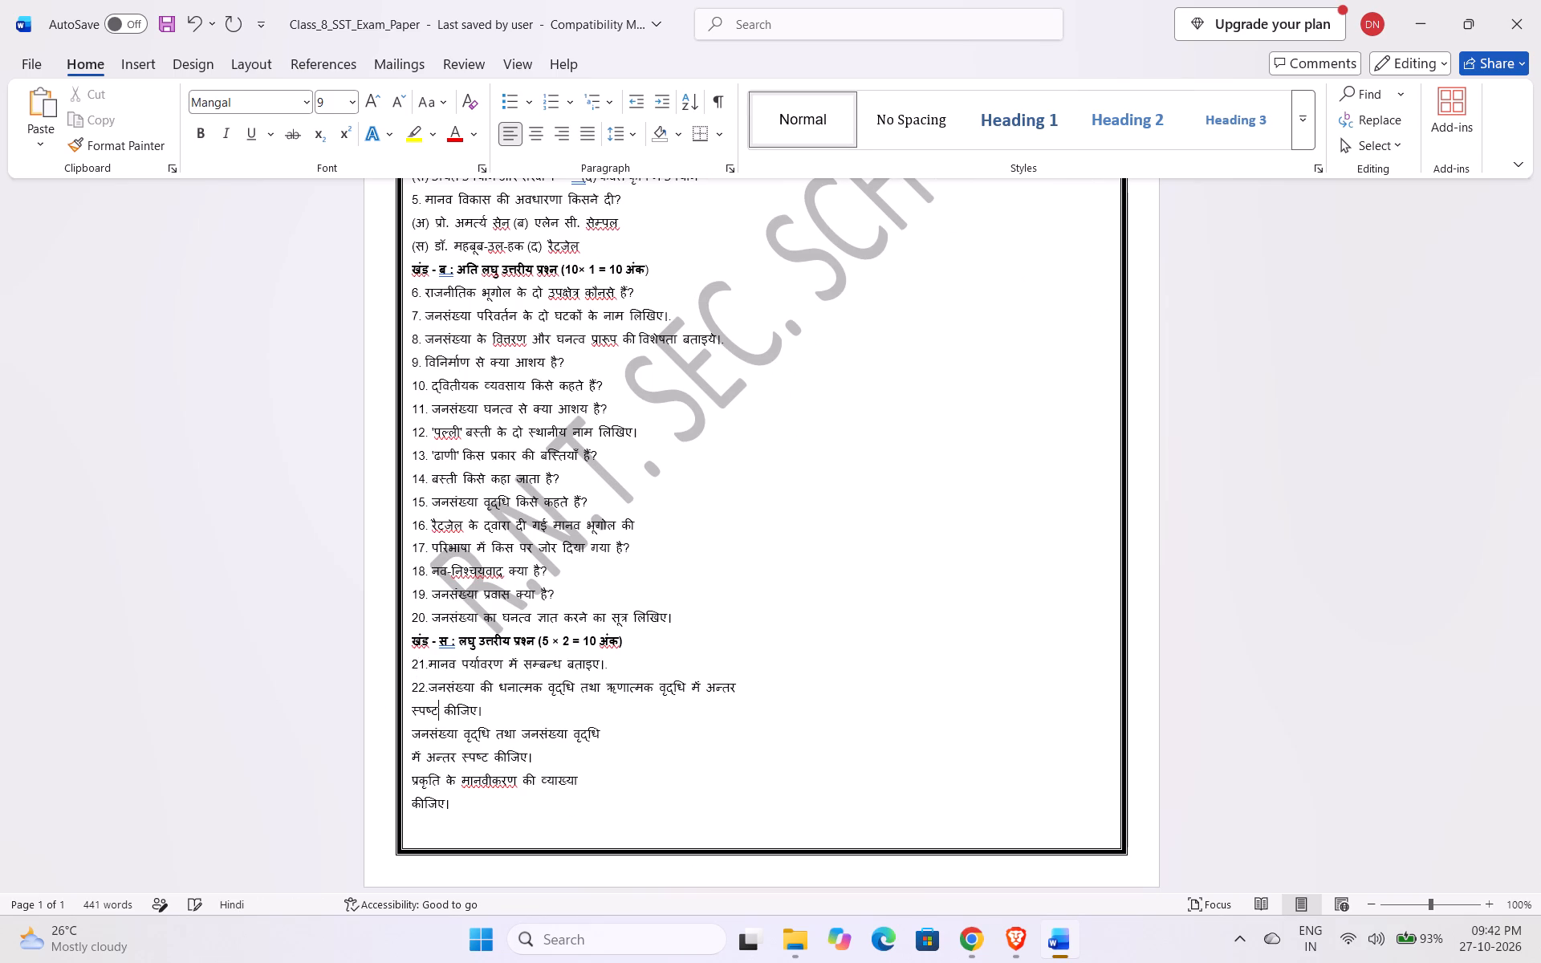
pyautogui.press('Left')
pyautogui.press('Left')
pyautogui.press('Down')
pyautogui.write('23.')
pyautogui.press('space')
# Insert a space between the number and the text of questions 22 and 21 in खंड - स.
pyautogui.press('Up')
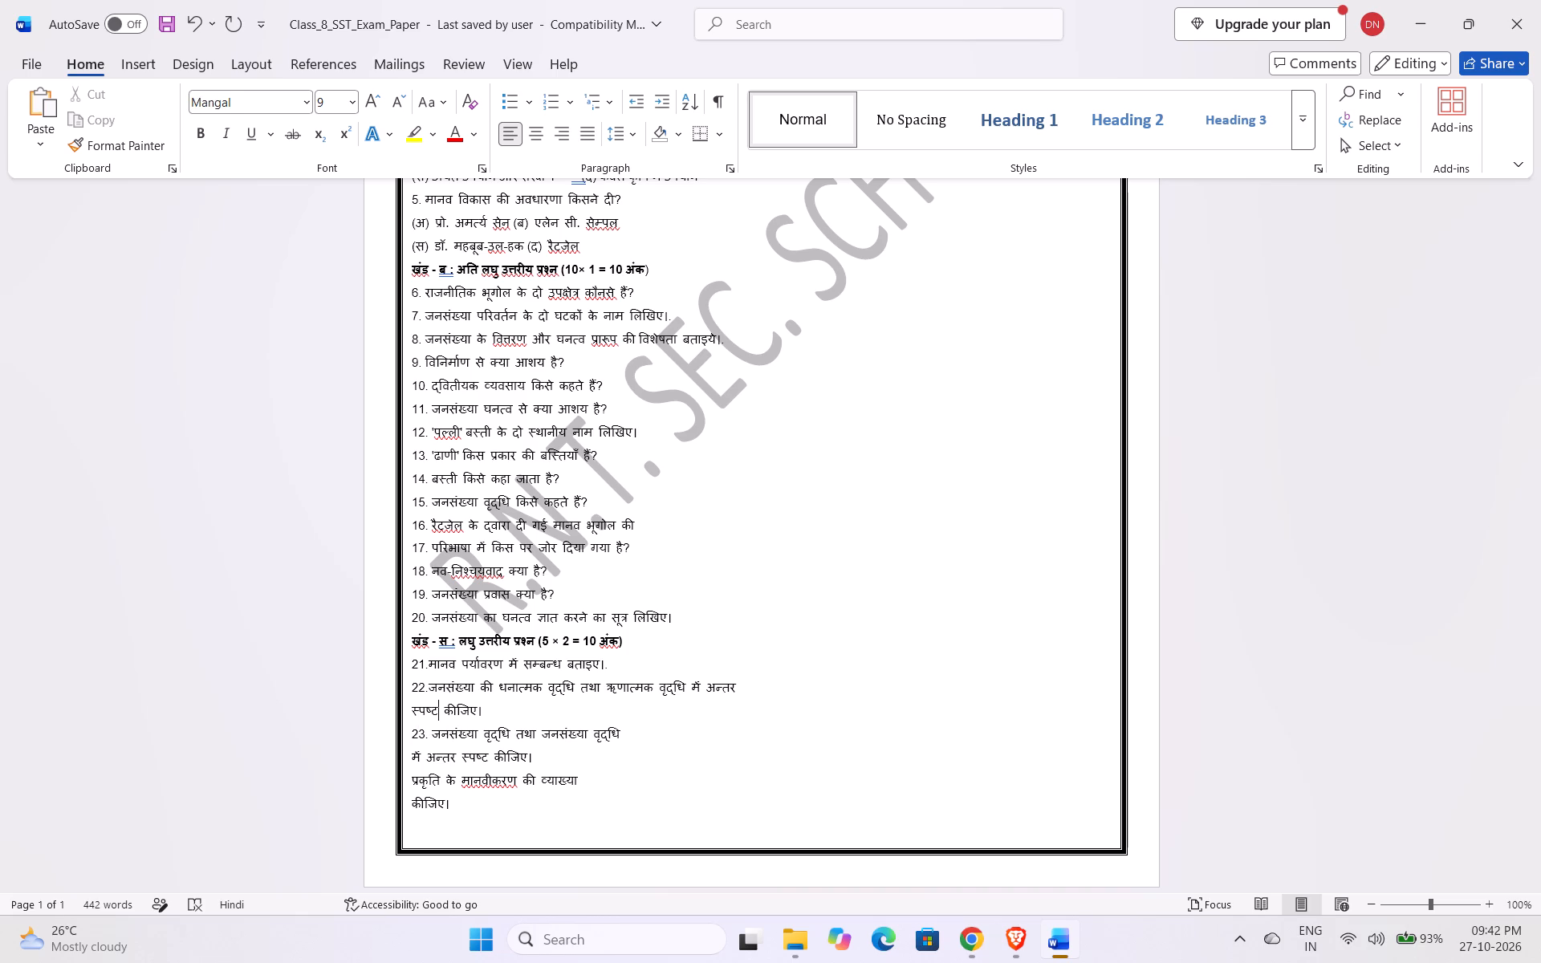
pyautogui.press('Up')
pyautogui.press('space')
pyautogui.press('Up')
pyautogui.press('Up')
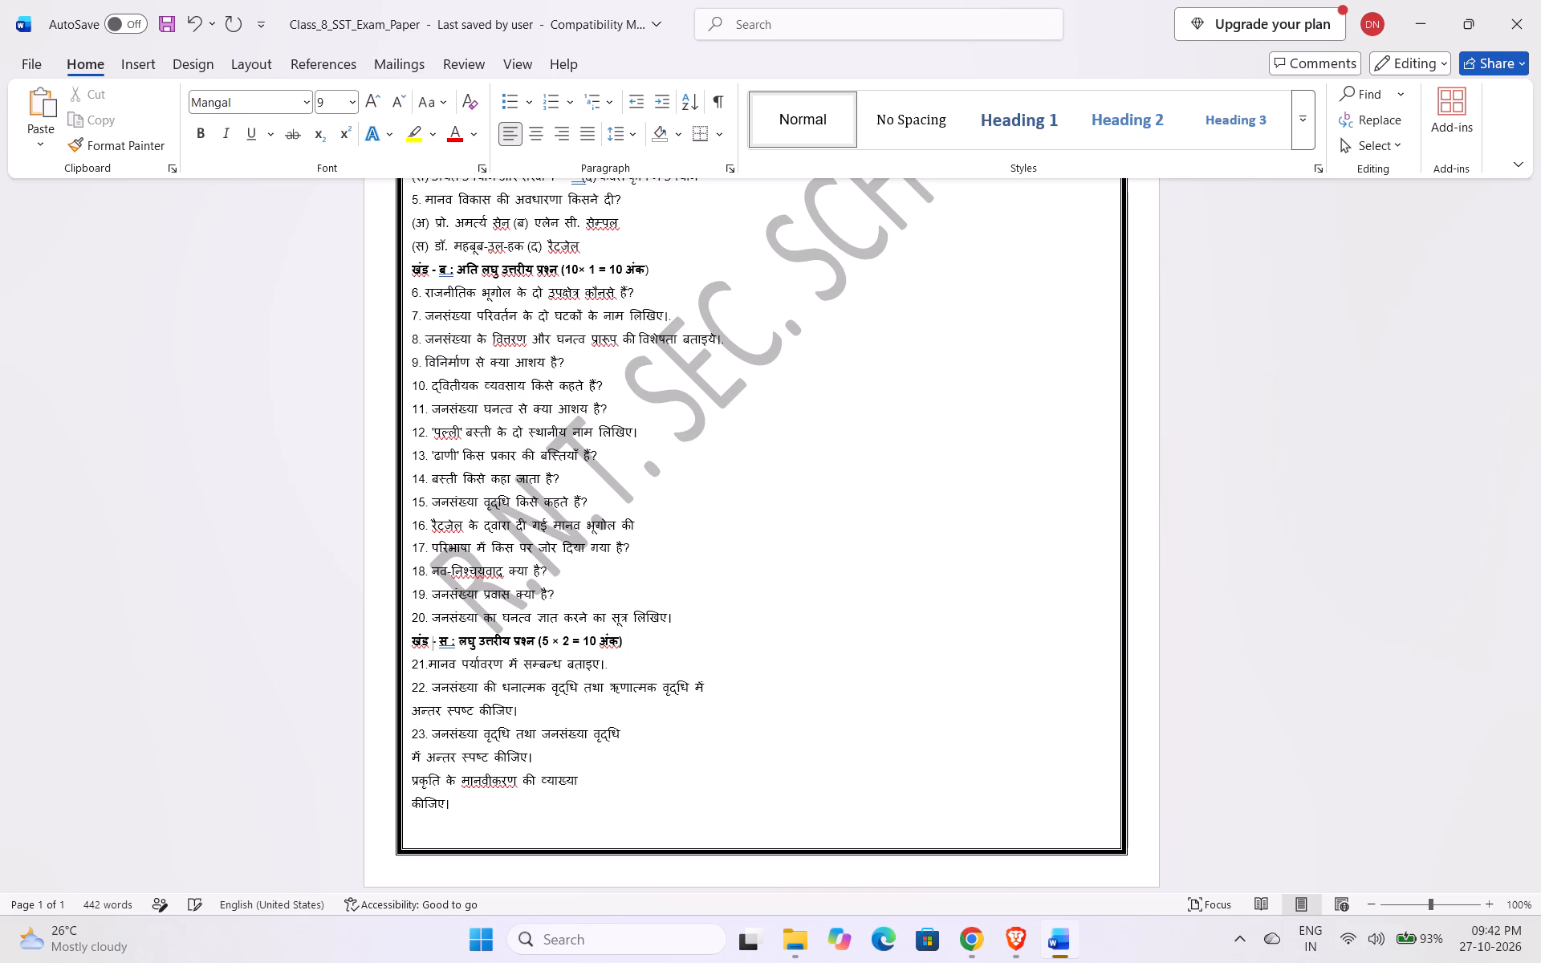
pyautogui.press('Down')
pyautogui.press('Left')
pyautogui.press('Left')
pyautogui.press('space')
pyautogui.press('Right')
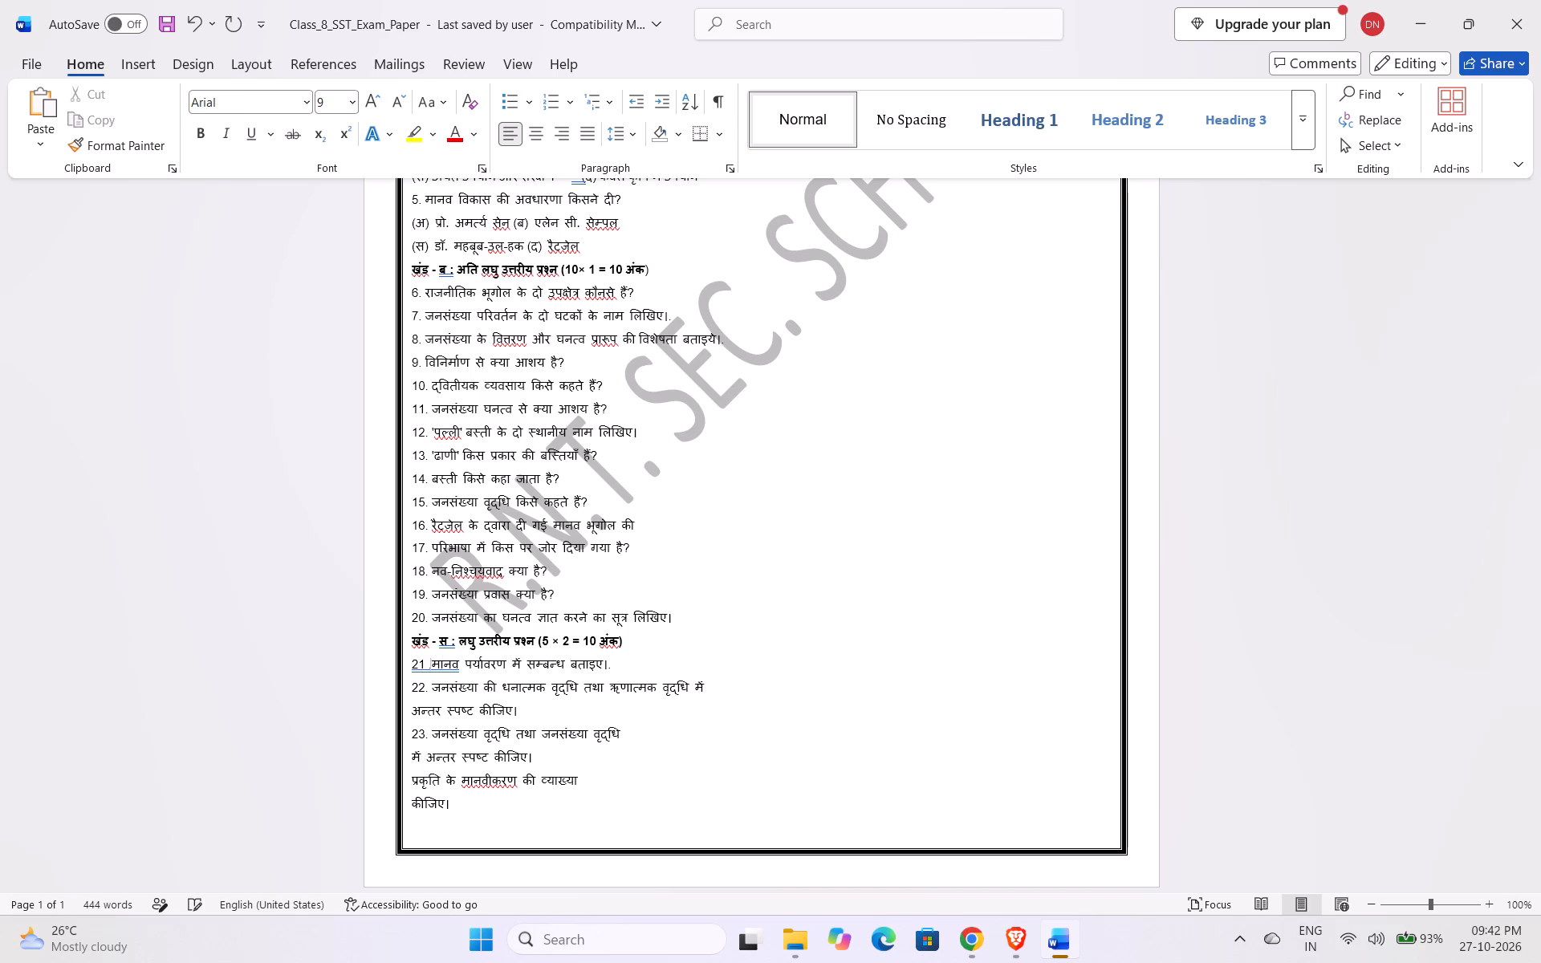
pyautogui.press('Right')
pyautogui.press('Left')
pyautogui.press('Left')
pyautogui.press('BackSpace')
pyautogui.press('space')
pyautogui.press('BackSpace')
pyautogui.press('Right')
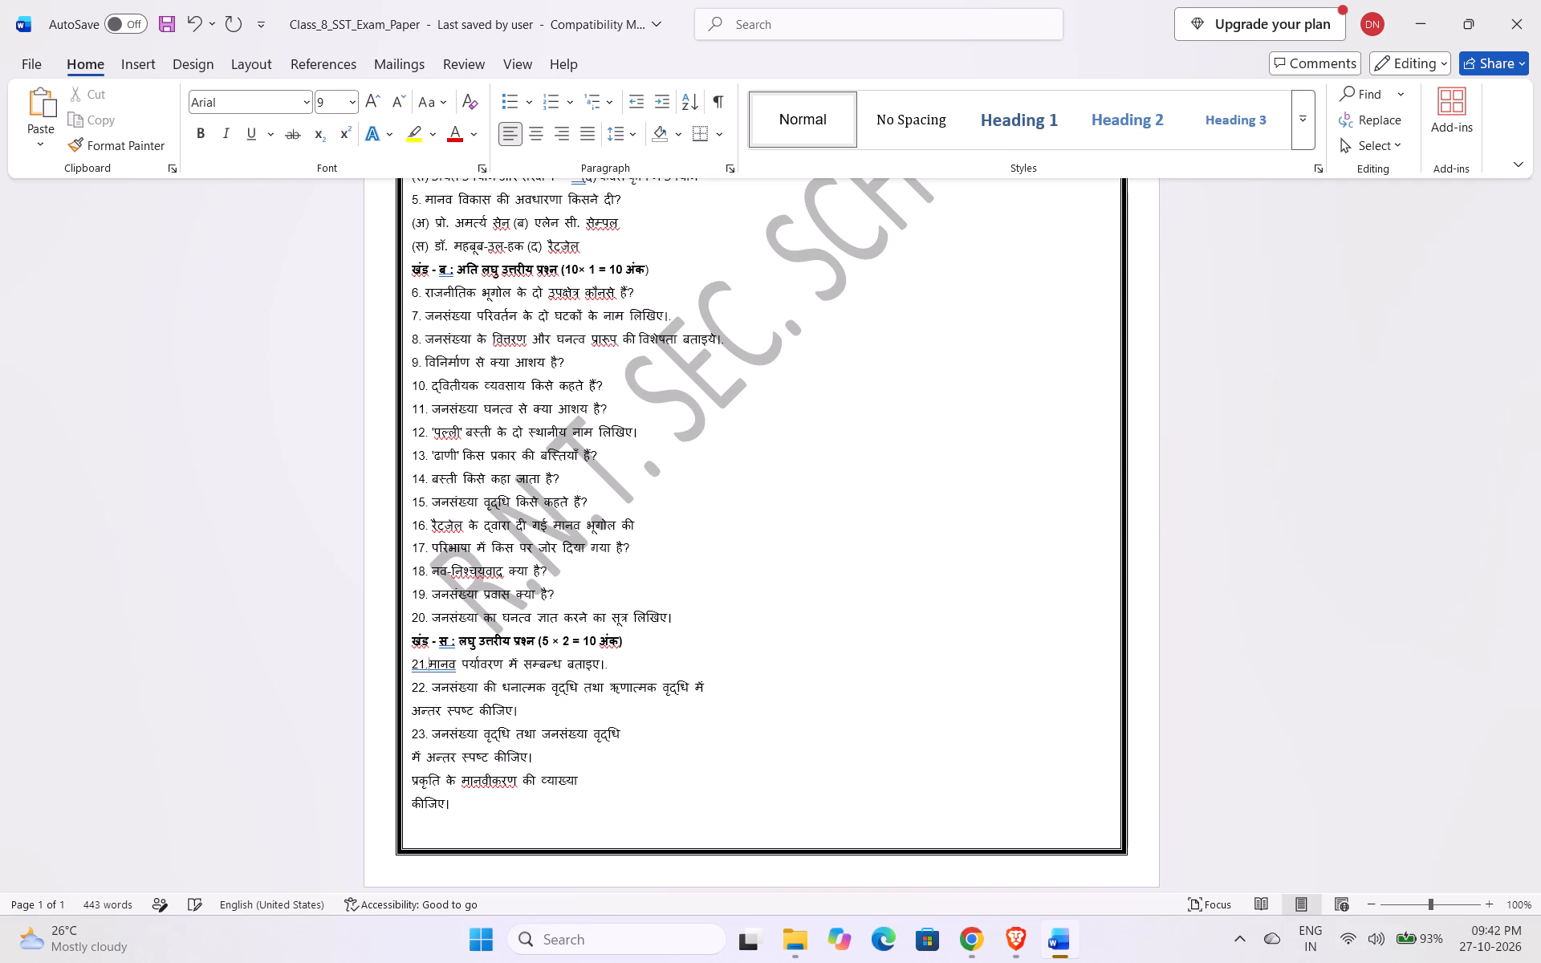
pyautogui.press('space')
# Add the next question number before the प्रकृति के मानवीकरण question in खंड - स.
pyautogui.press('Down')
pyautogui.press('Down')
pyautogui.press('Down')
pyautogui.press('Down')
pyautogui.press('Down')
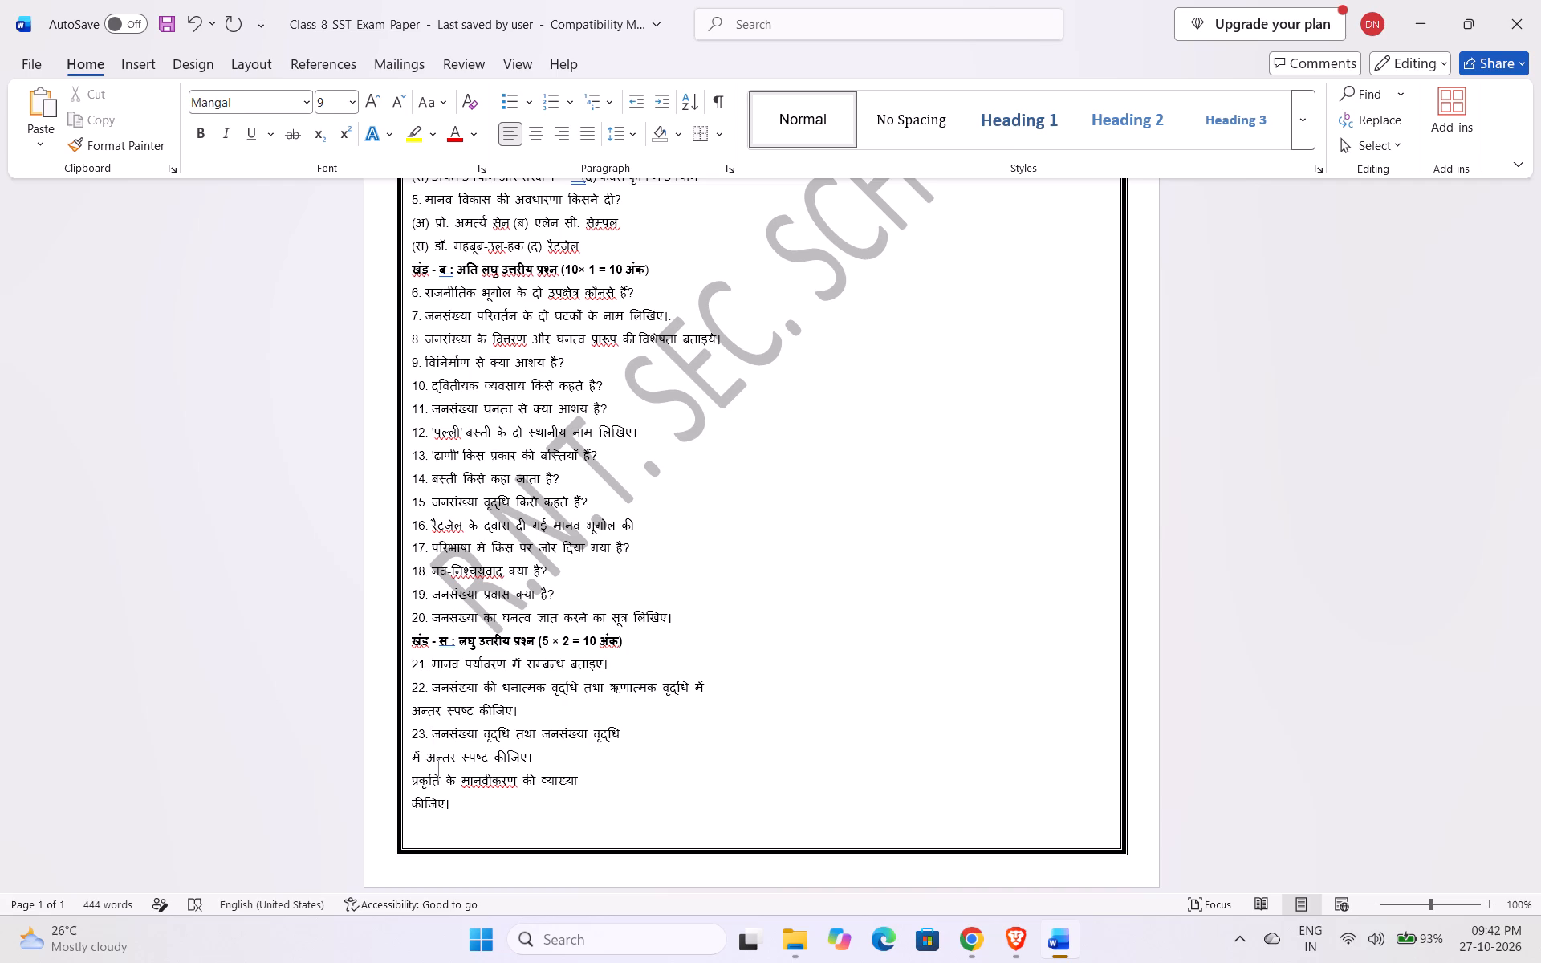
# Number the प्रकृति के मानवीकरण question in खंड - स as 24., with a space before its text.
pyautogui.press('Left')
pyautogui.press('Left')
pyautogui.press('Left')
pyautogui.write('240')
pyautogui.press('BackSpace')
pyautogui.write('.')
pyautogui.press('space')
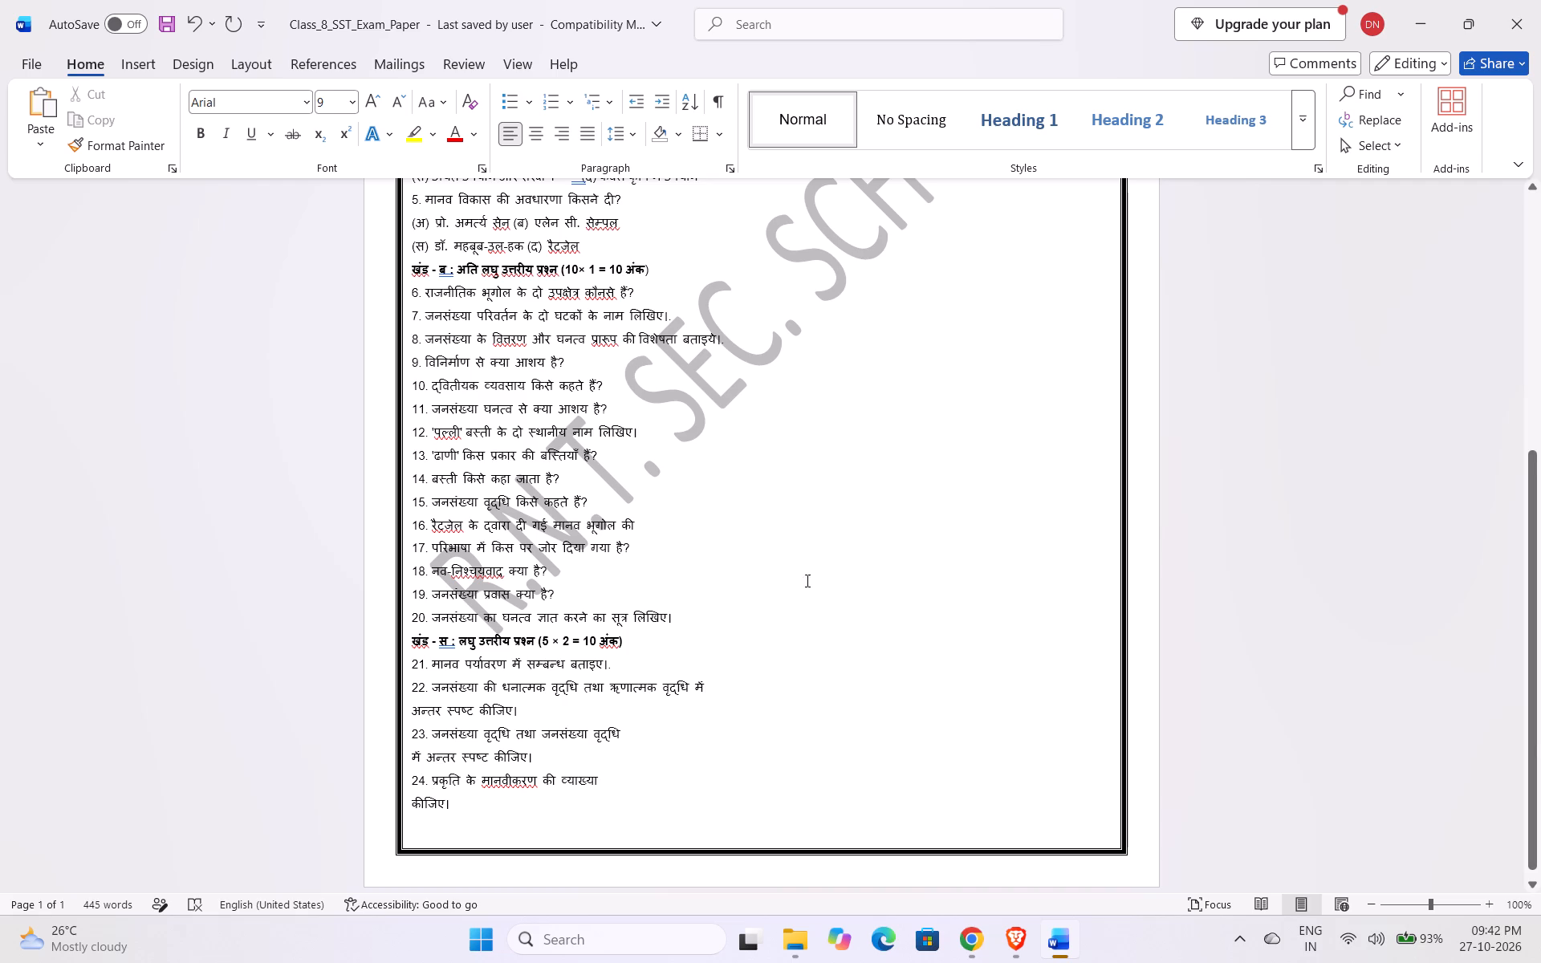
# Number the question on मानव विकास अवधारणा at the start of the second column as 25.
pyautogui.scroll(7, 818, 604)
pyautogui.scroll(3, 822, 341)
pyautogui.click(783, 259)
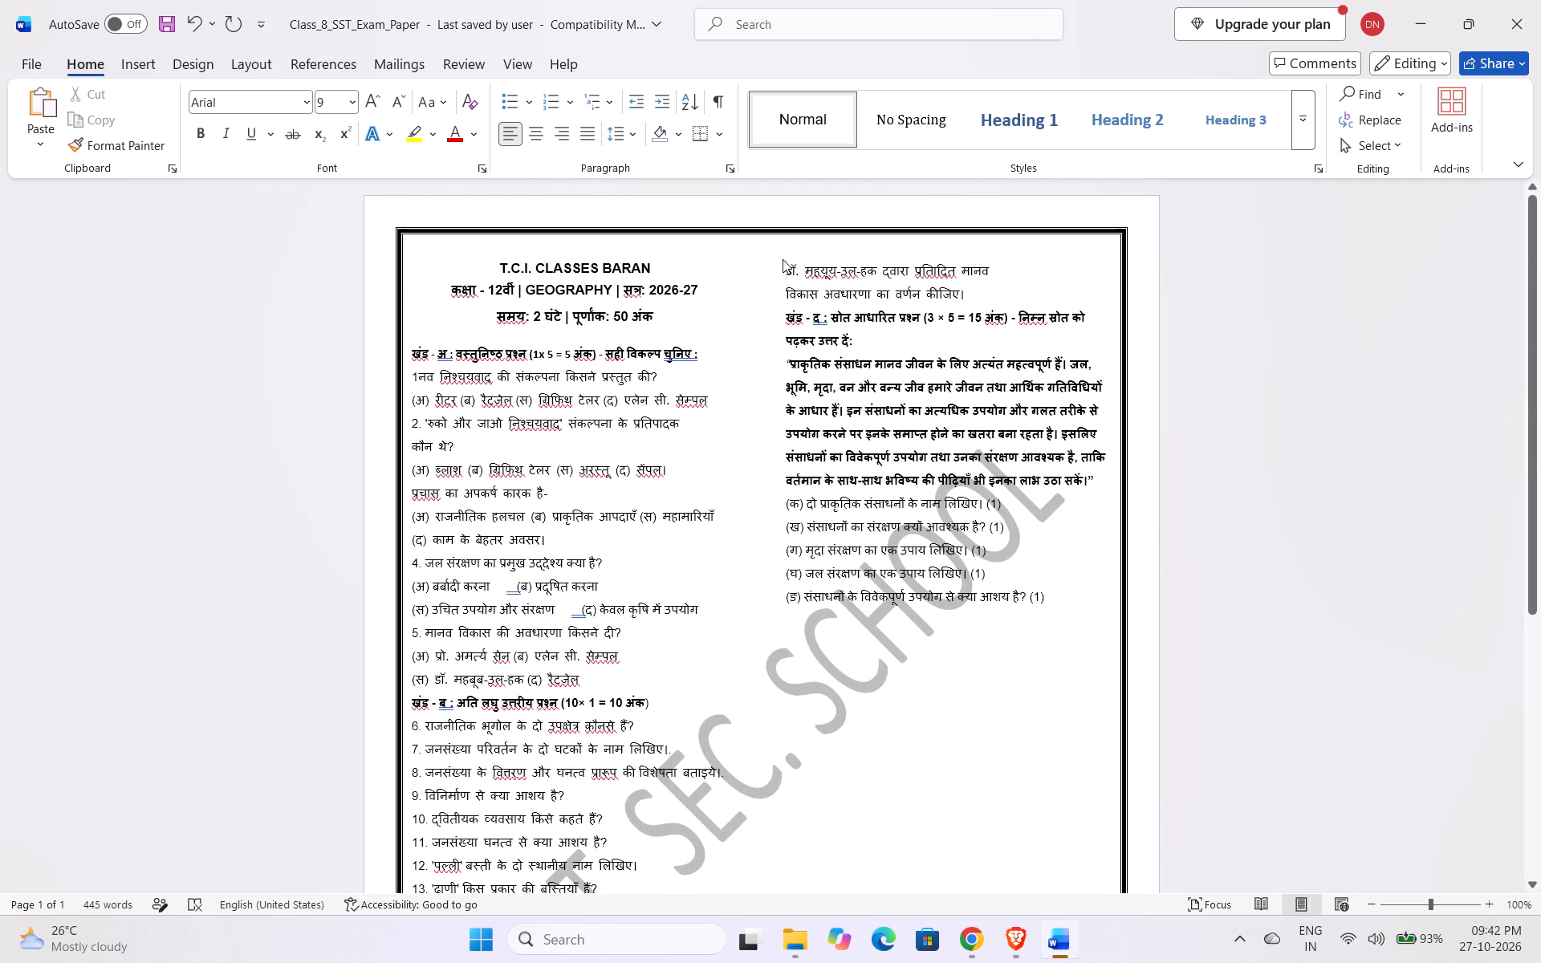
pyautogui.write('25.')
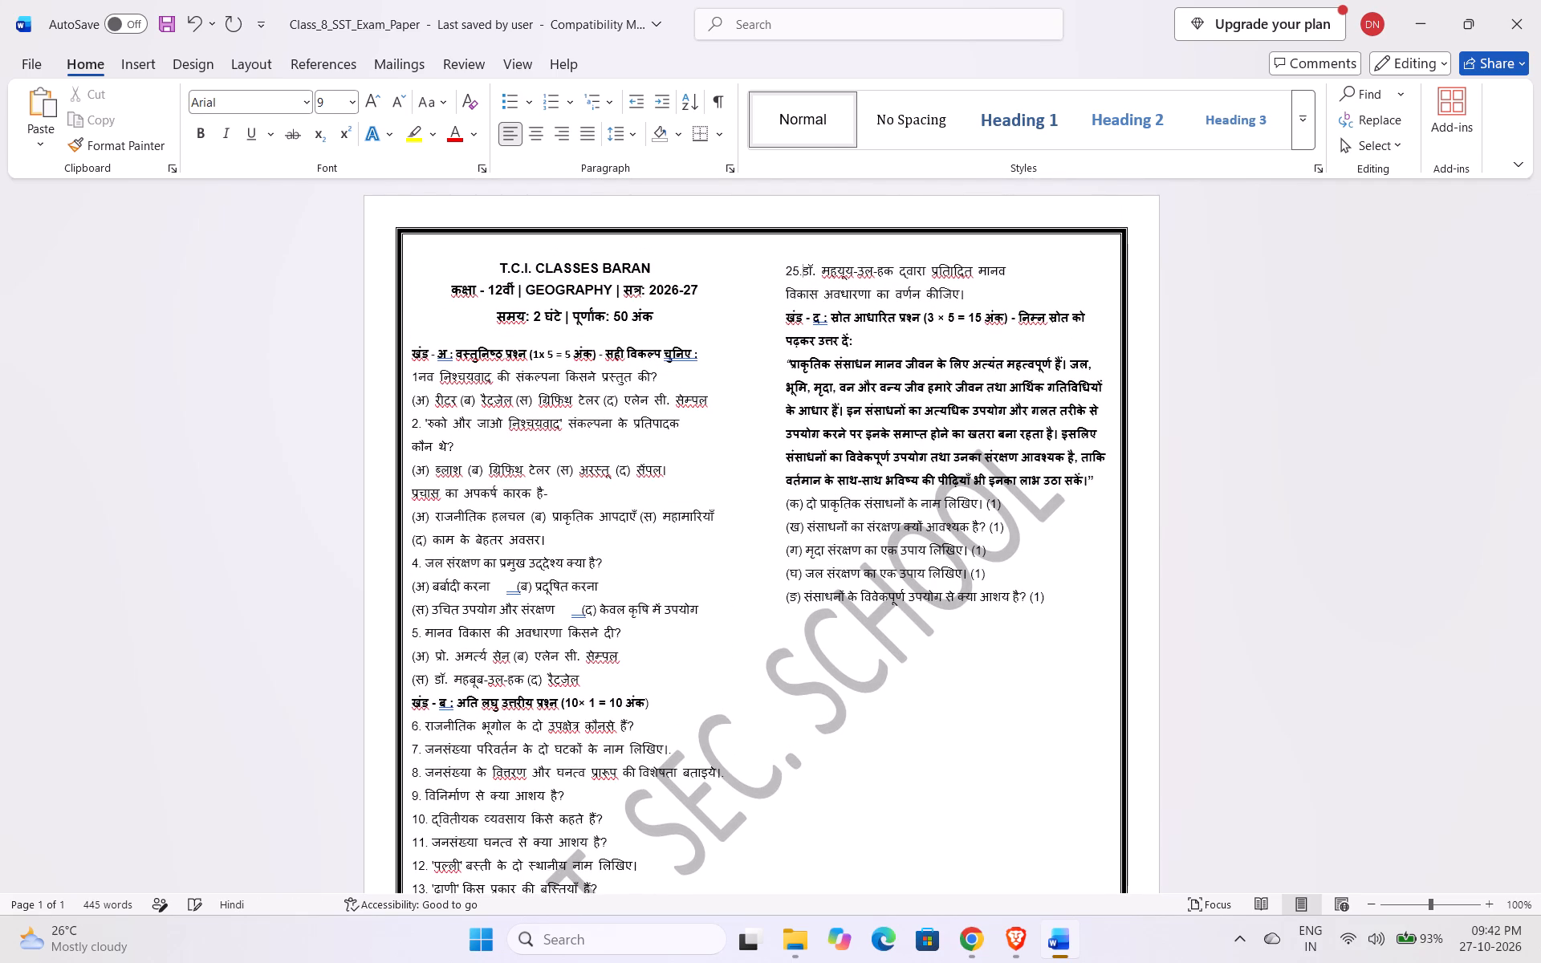
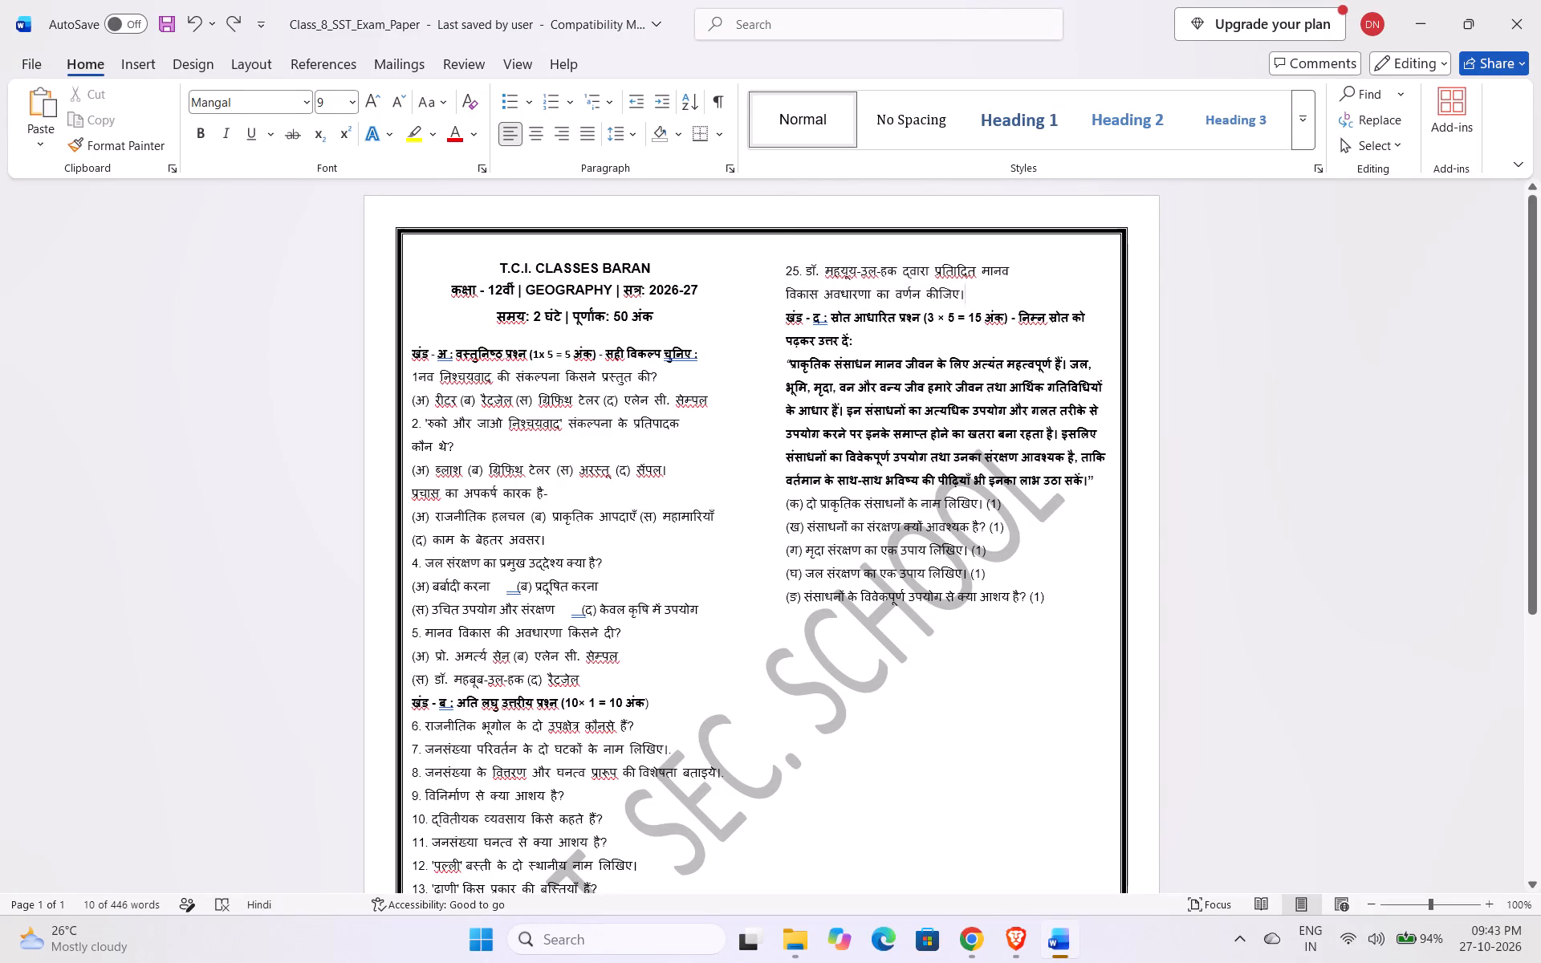
# Replace question 25's text with the copied डॉ. महबूब-उल-हक द्वारा प्रतिपादित मानव विकास अवधारणा का वर्णन कीजिए।, keeping the खंड - द heading on its own line.
pyautogui.moveTo(965, 295); pyautogui.dragTo(807, 275)
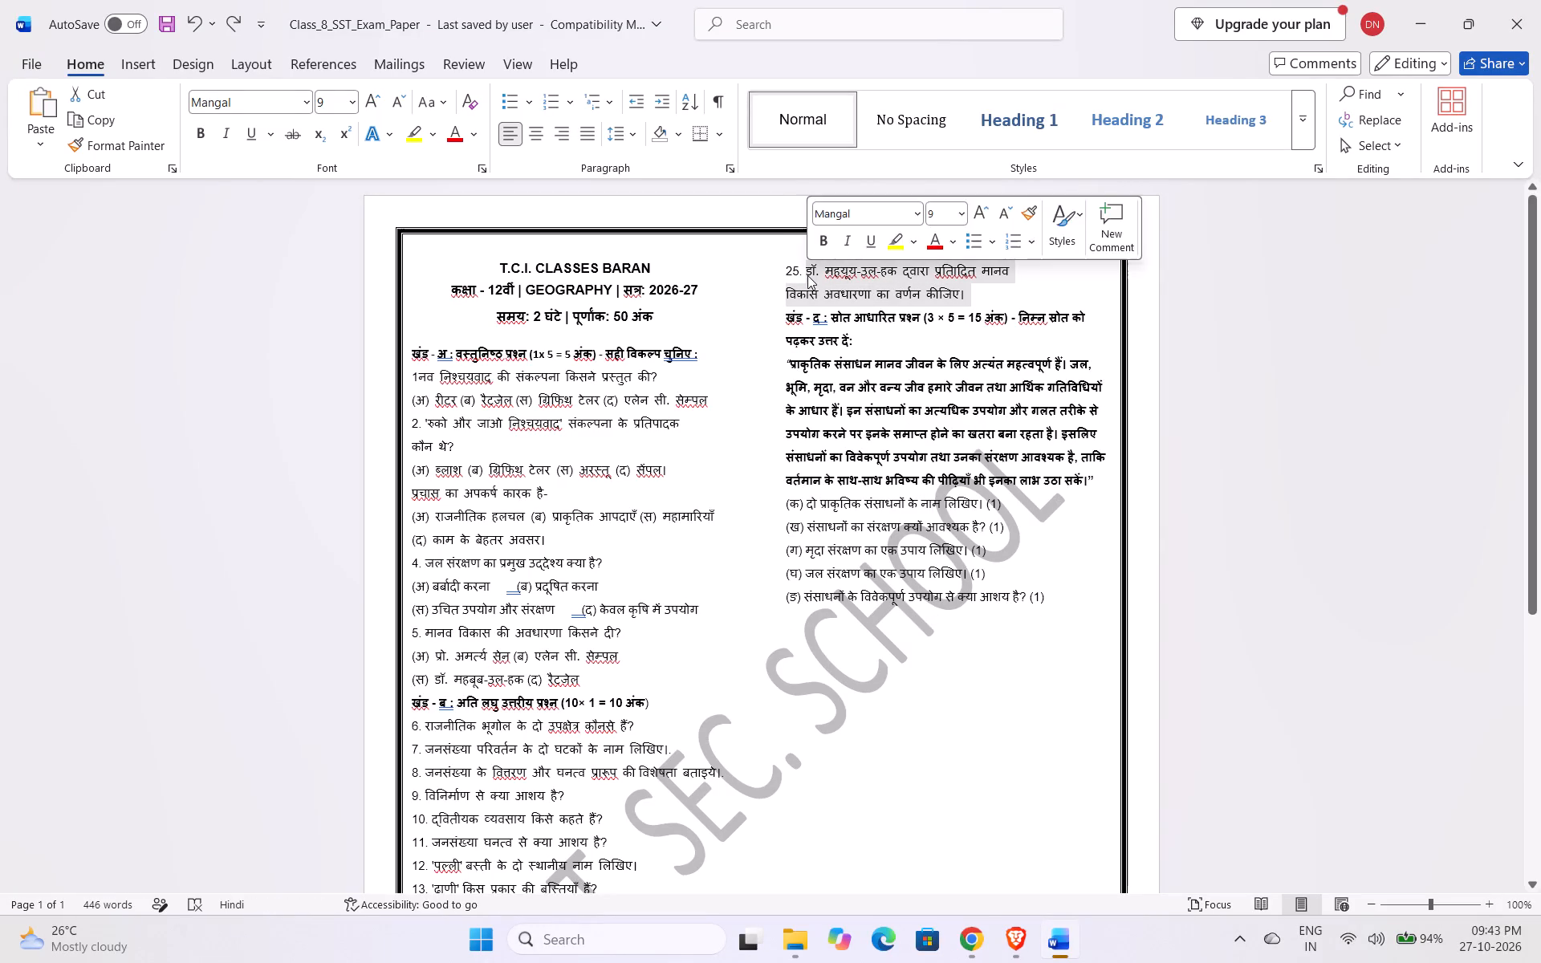
pyautogui.hotkey('ctrl', 'v')
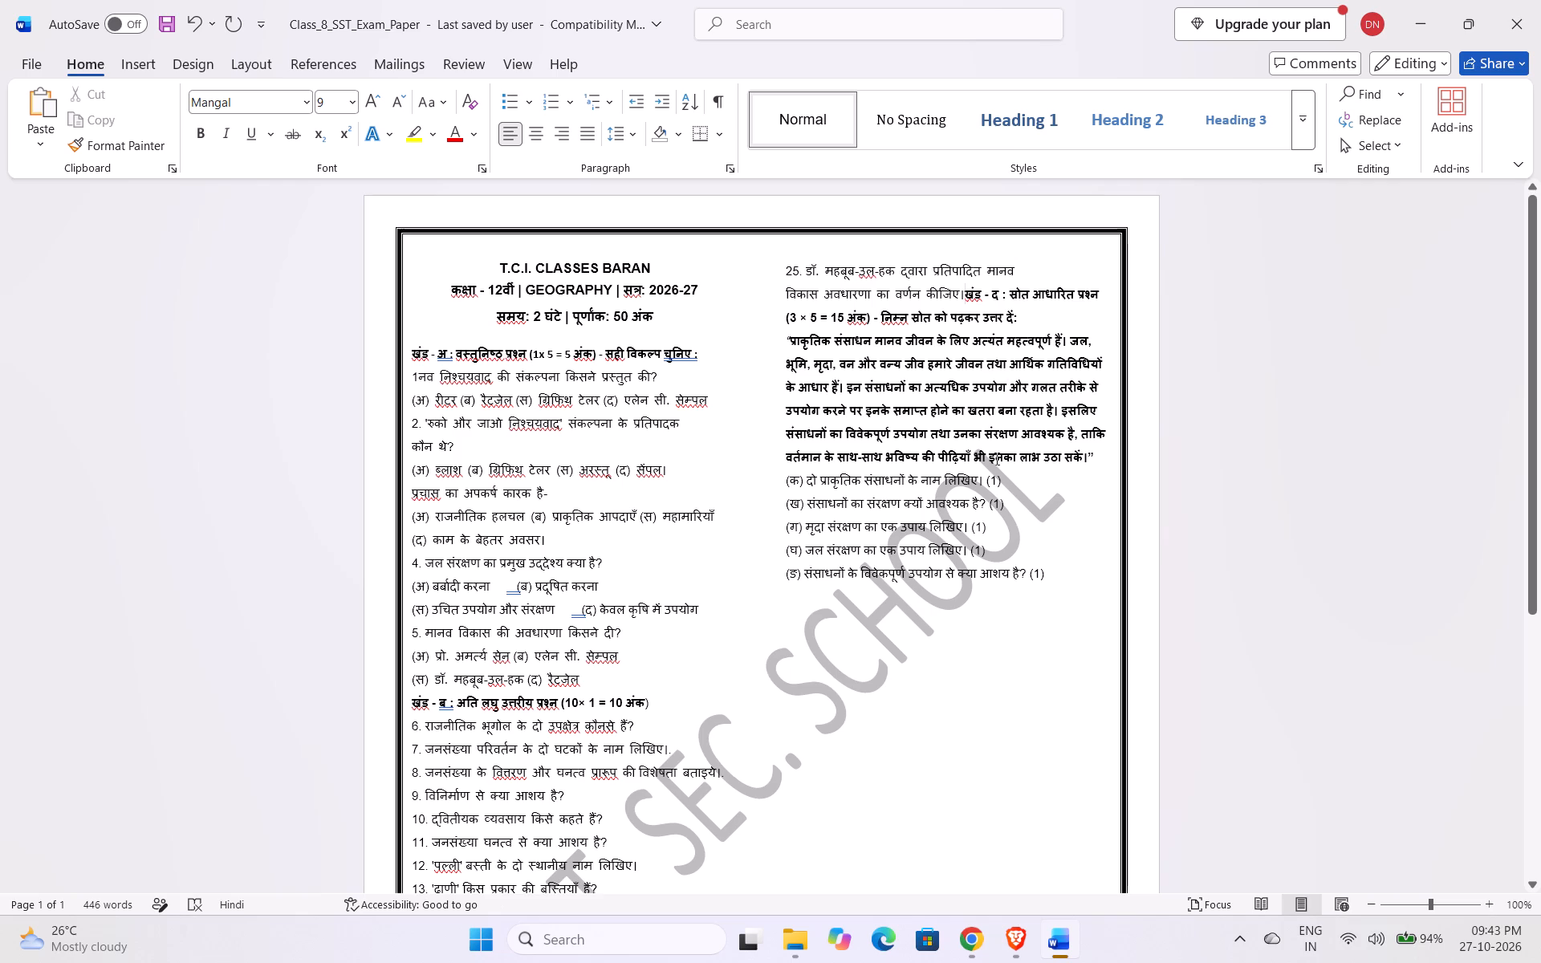
pyautogui.press('Return')
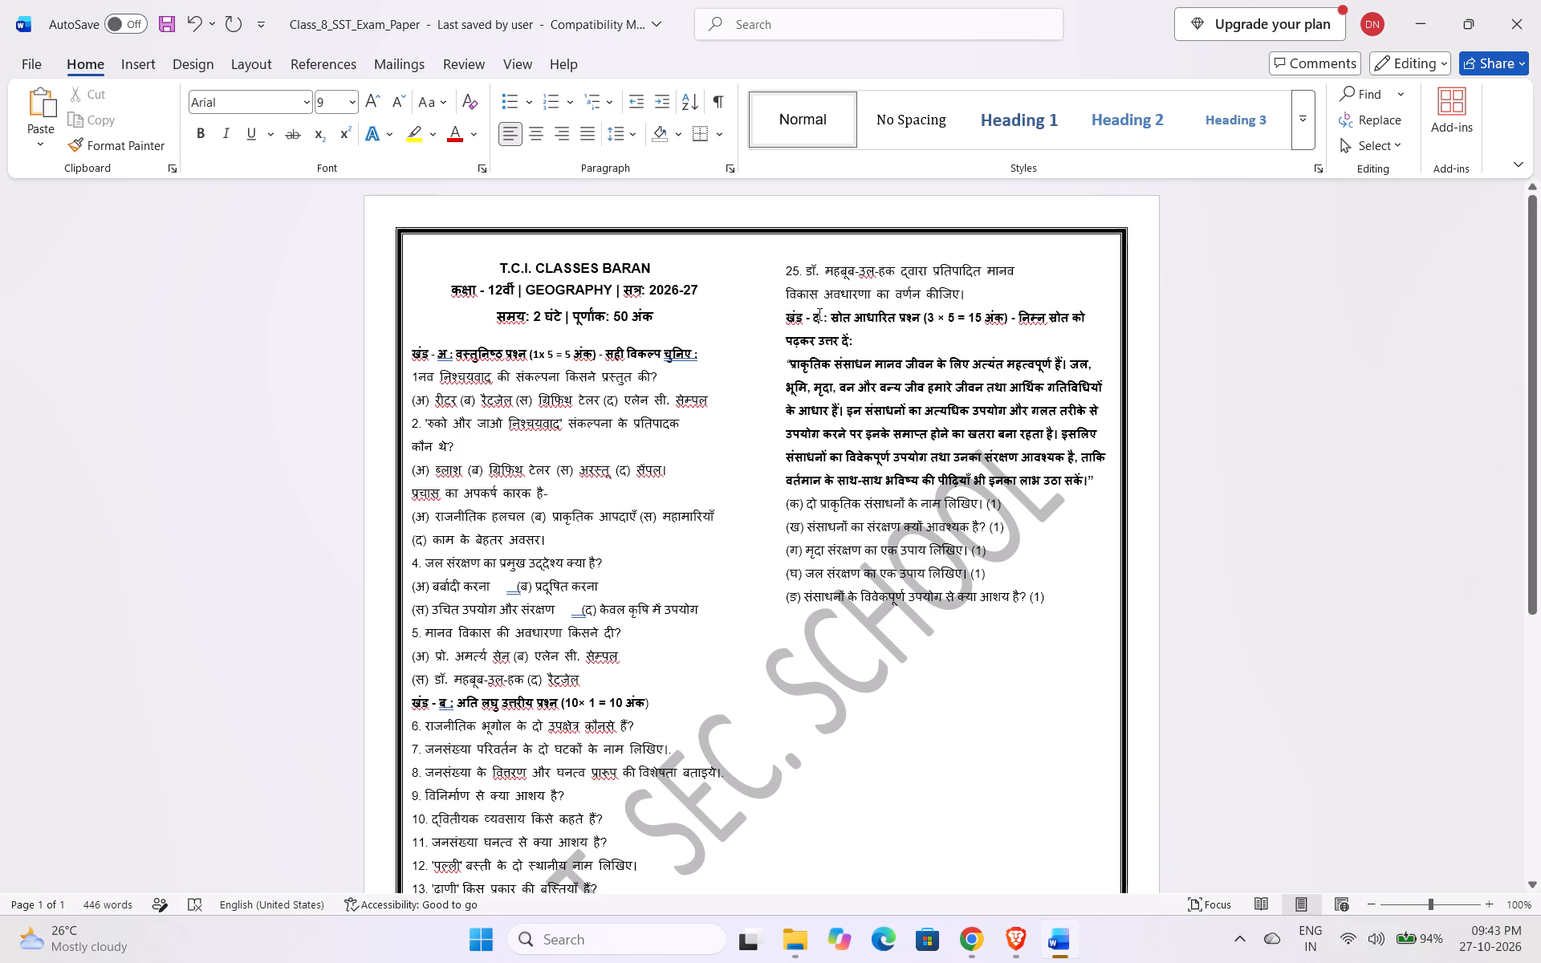
# Delete the section title स्रोत आधारित प्रश्न from the खंड - द heading, keeping the marks calculation after it.
pyautogui.moveTo(832, 314); pyautogui.dragTo(888, 318)
pyautogui.moveTo(888, 318); pyautogui.dragTo(904, 317)
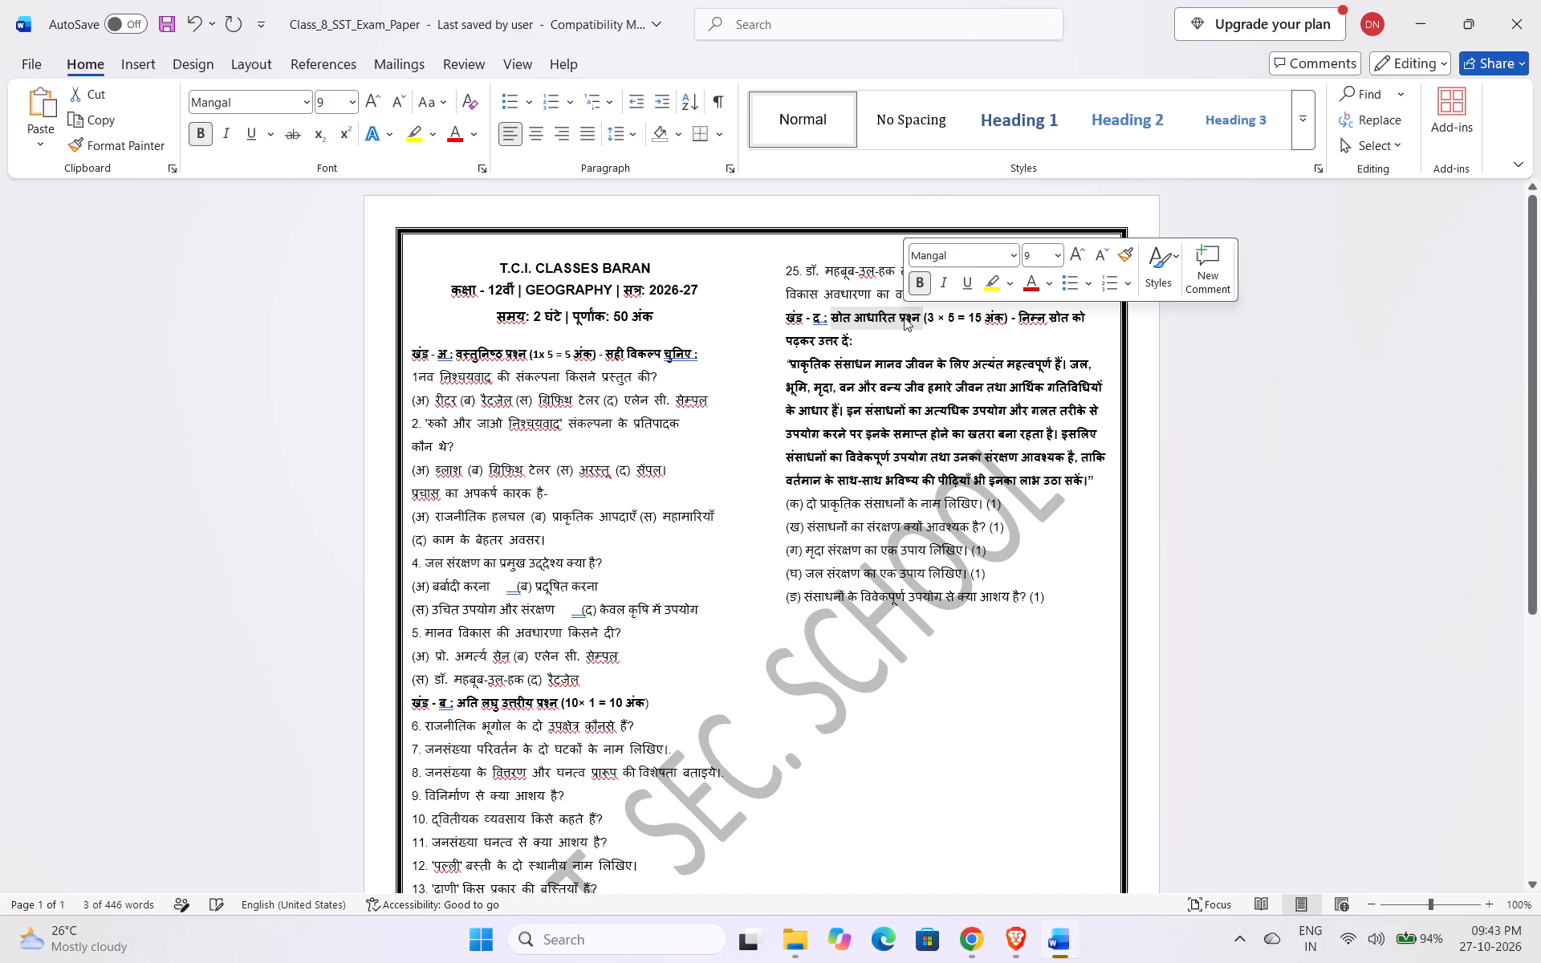
pyautogui.press('BackSpace')
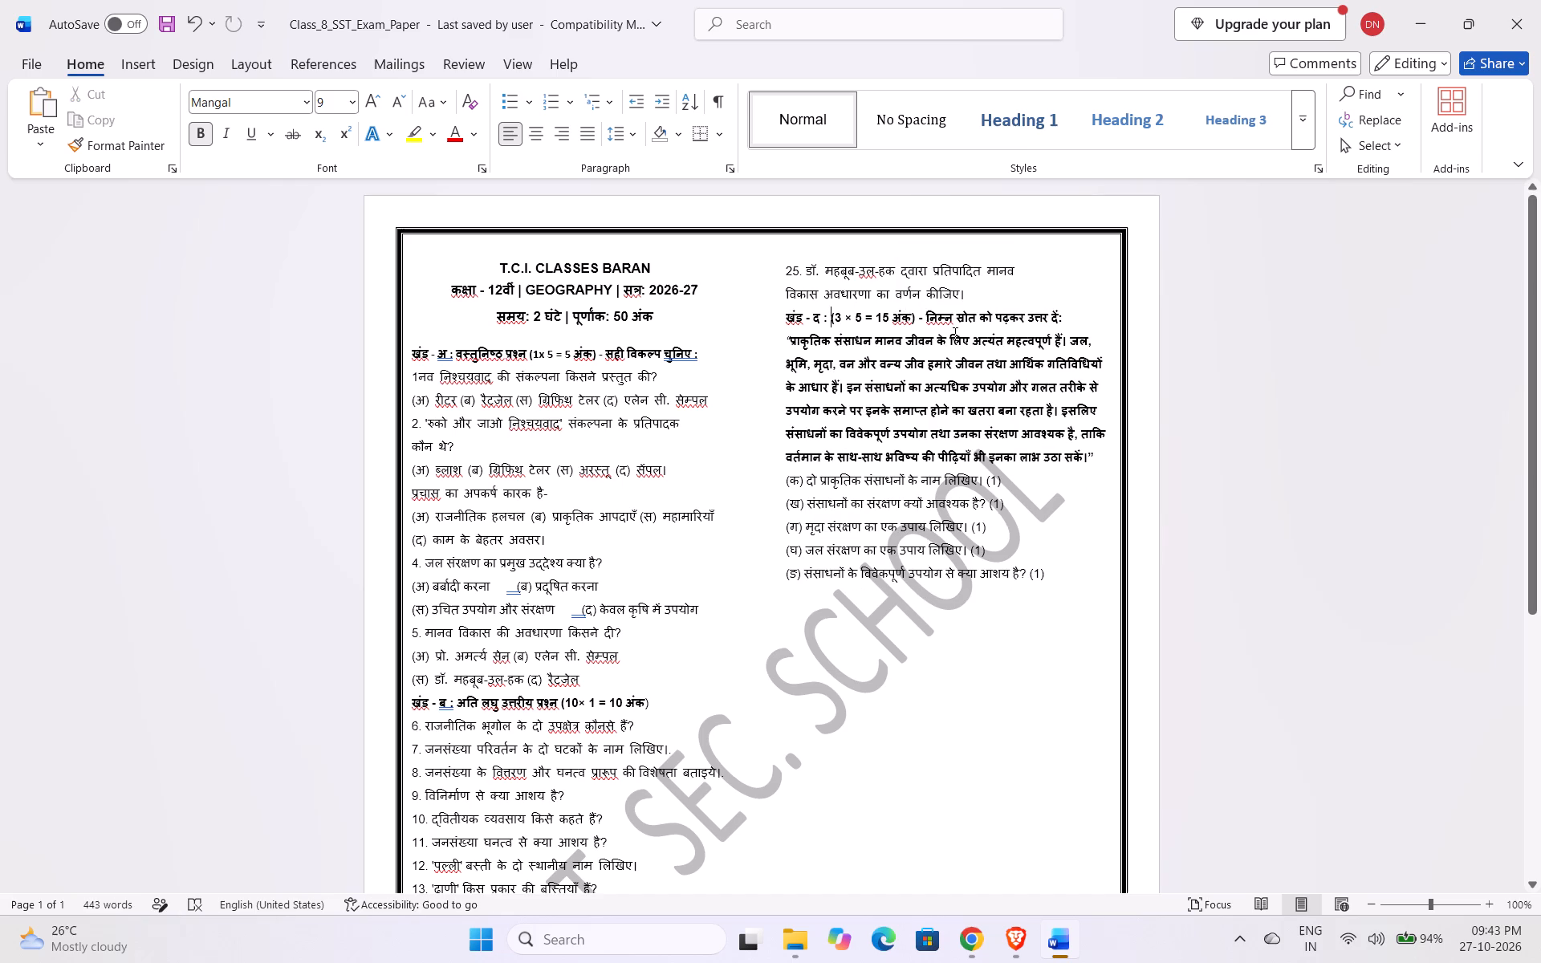
# Remove the source instruction, passage, sub-questions (क) to (ङ) and trailing dash from खंड - द, keeping only the heading with its marks calculation.
pyautogui.moveTo(926, 317); pyautogui.dragTo(1041, 575)
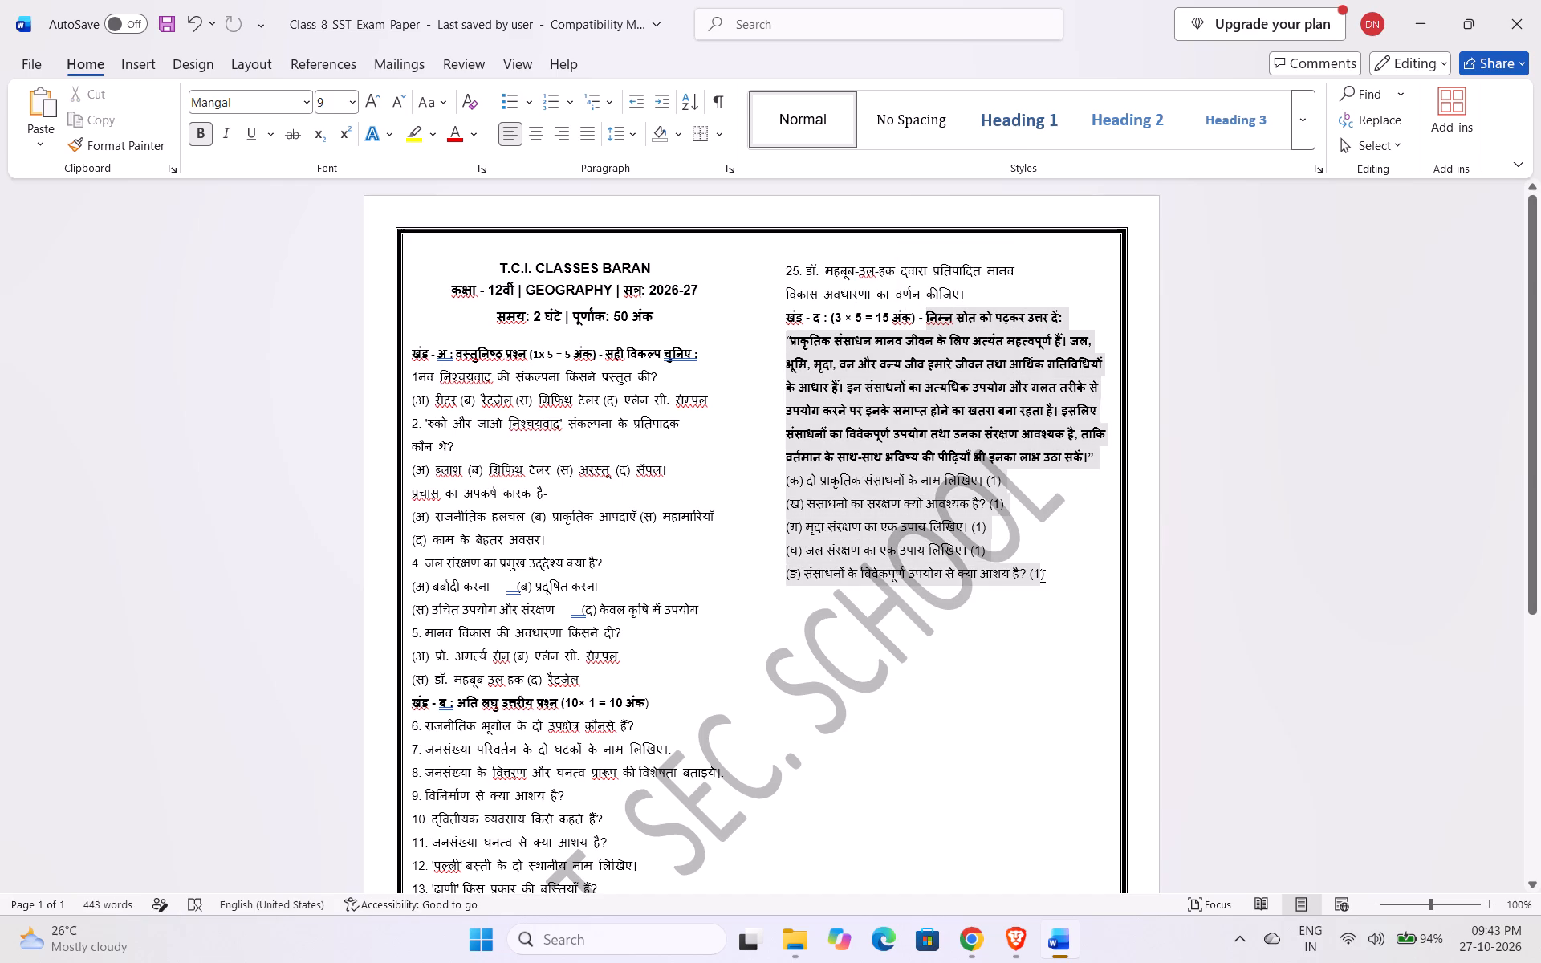
pyautogui.moveTo(1041, 575); pyautogui.dragTo(1043, 576)
pyautogui.press('Return')
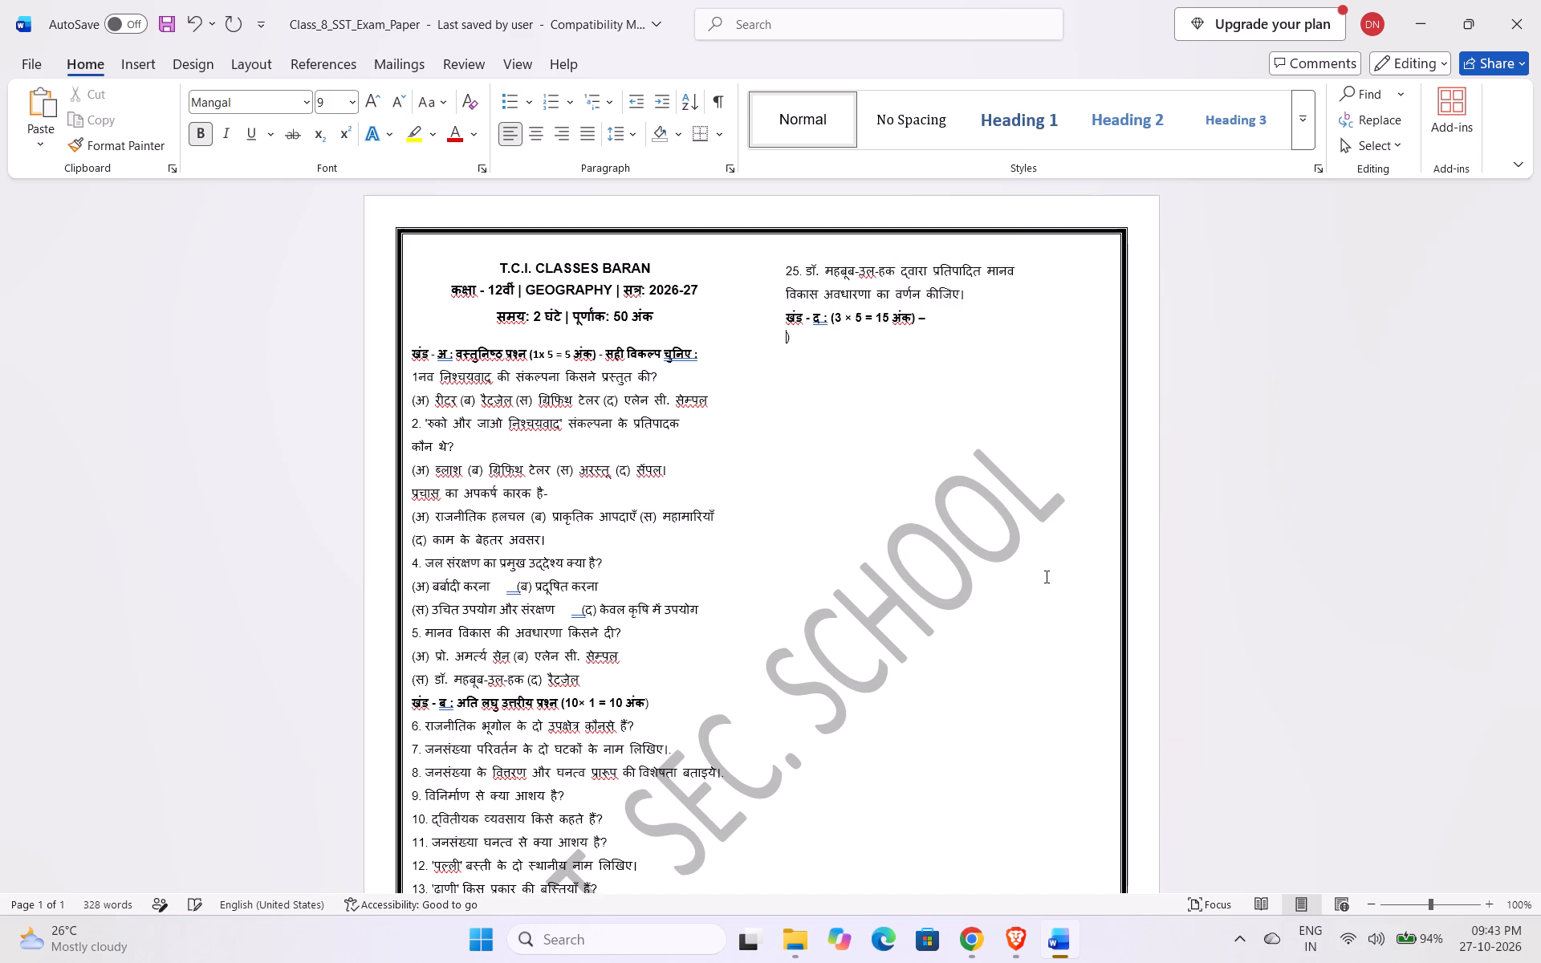
pyautogui.press('Right')
pyautogui.press('BackSpace')
pyautogui.press('BackSpace')
pyautogui.press('BackSpace')
pyautogui.press('BackSpace')
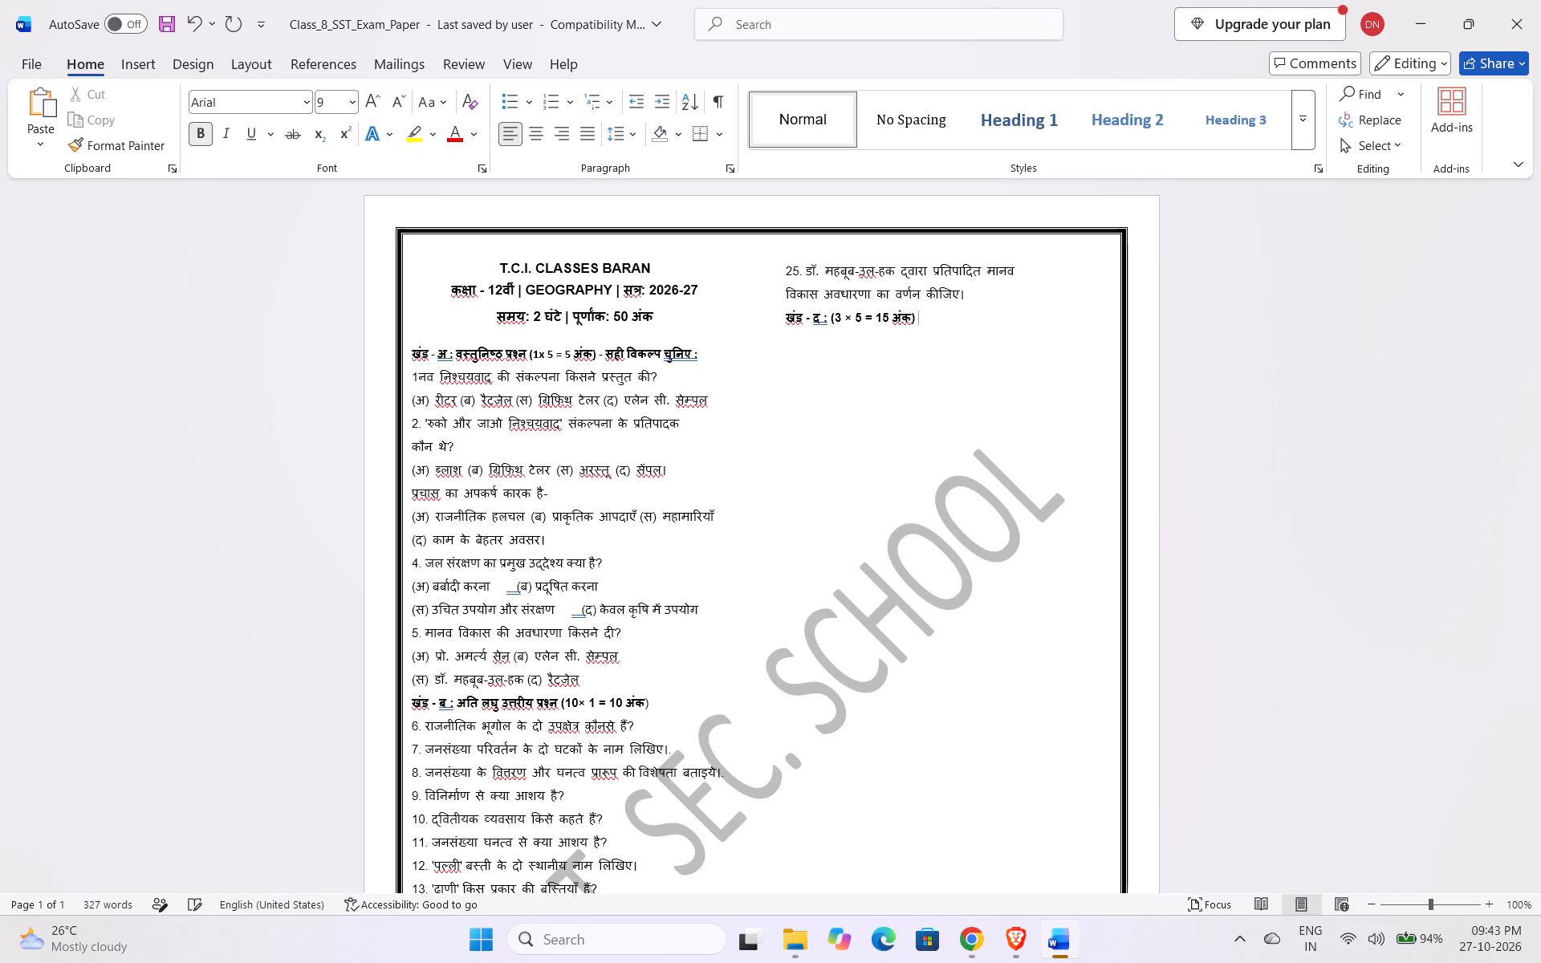
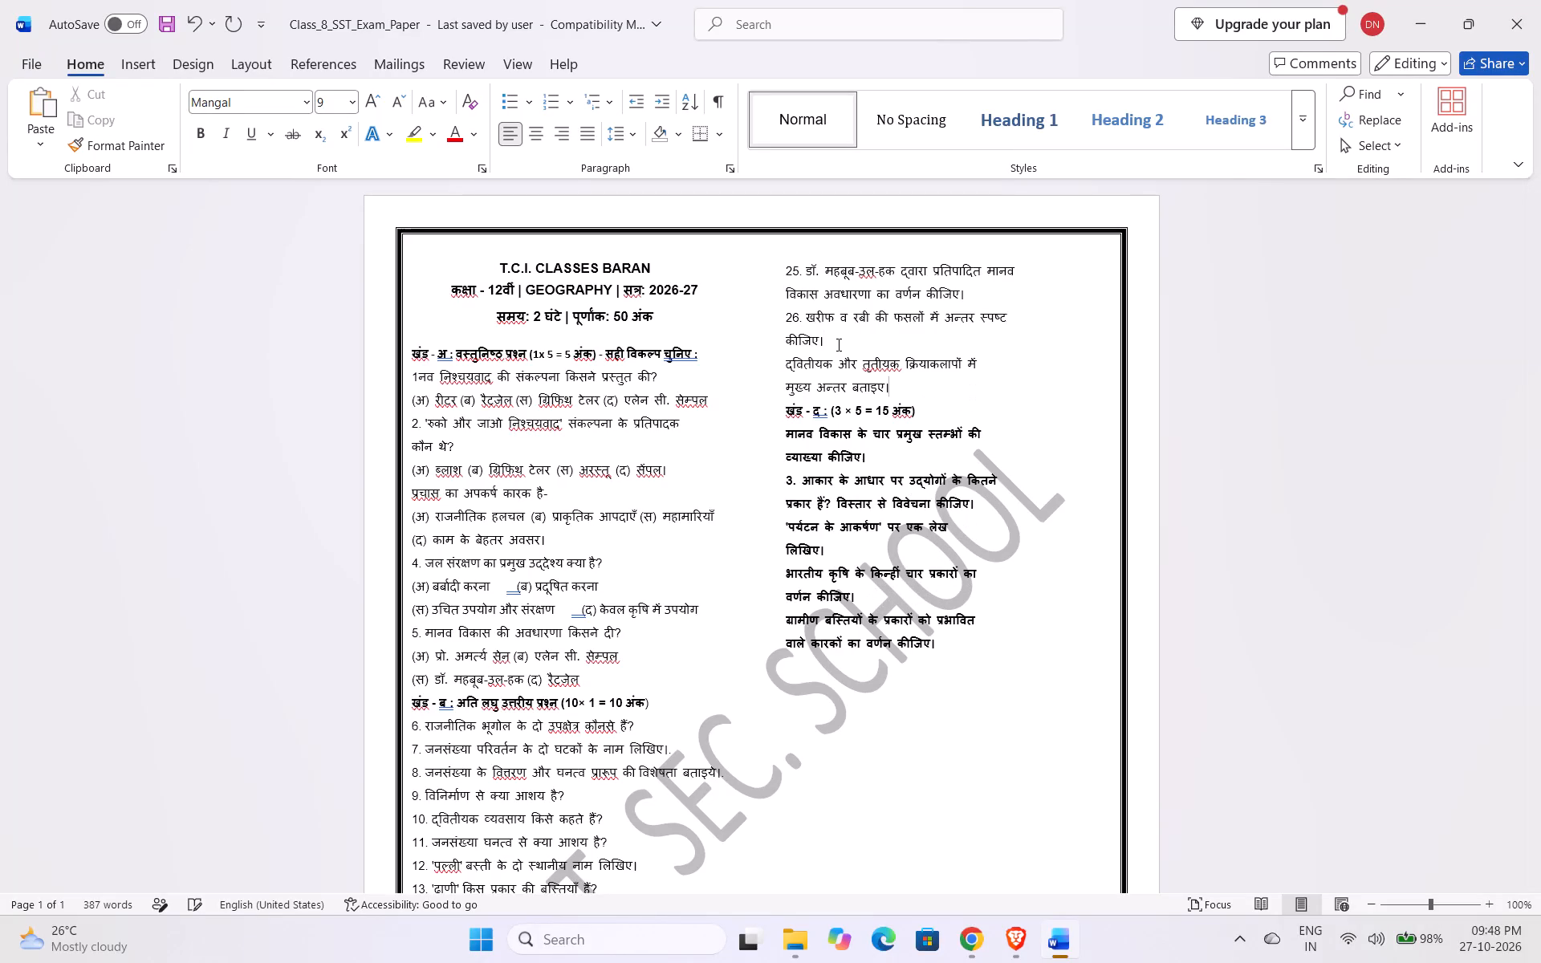
# Number the question about द्वितीयक और तृतीयक क्रियाकलापों, just above the खंड - द heading, as 27., followed by a space.
pyautogui.press('Up')
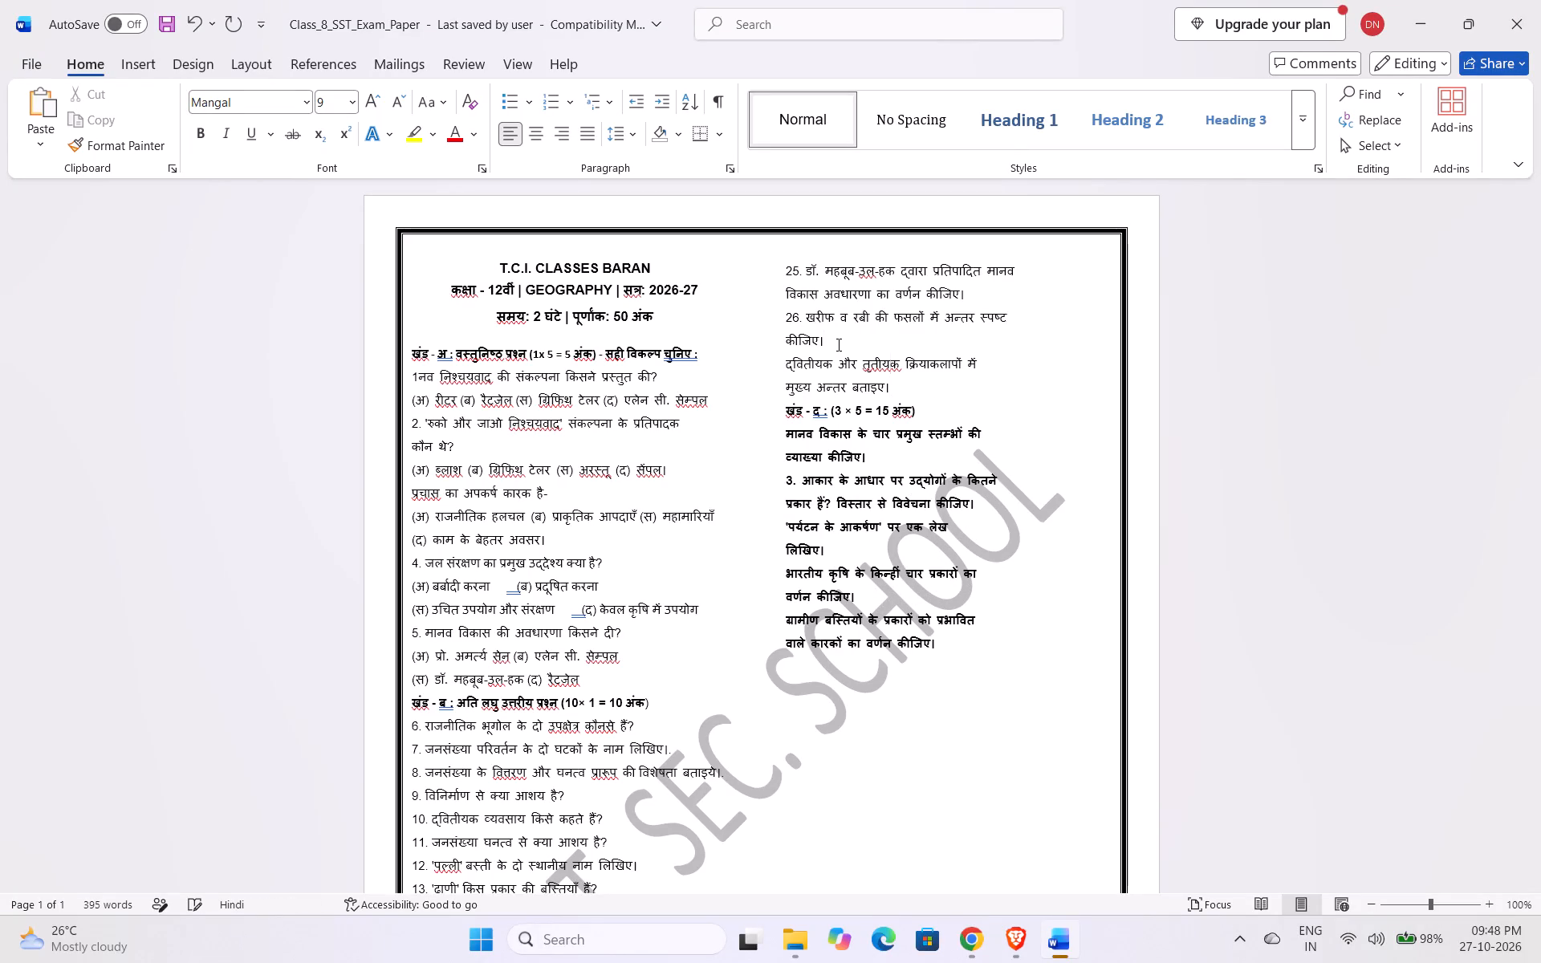
pyautogui.press('Up')
pyautogui.press('Down')
pyautogui.press('Left')
pyautogui.press('Left')
pyautogui.press('Left')
pyautogui.press('Left')
pyautogui.press('Left')
pyautogui.press('Left')
pyautogui.press('Left')
pyautogui.press('Left')
pyautogui.press('Left')
pyautogui.press('Left')
pyautogui.press('Left')
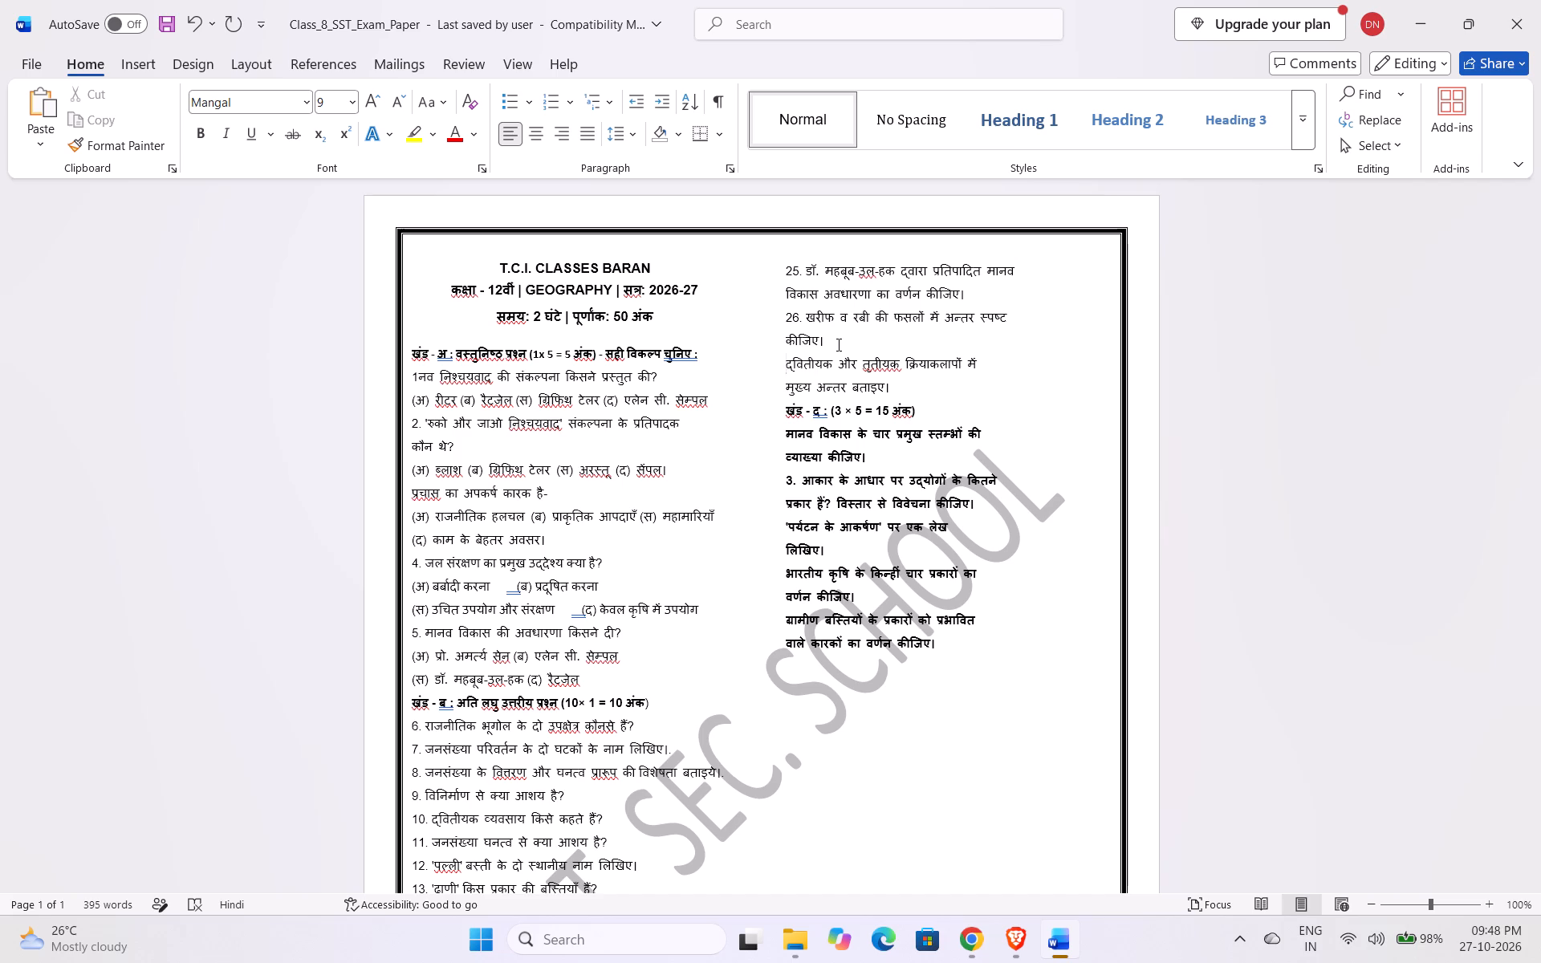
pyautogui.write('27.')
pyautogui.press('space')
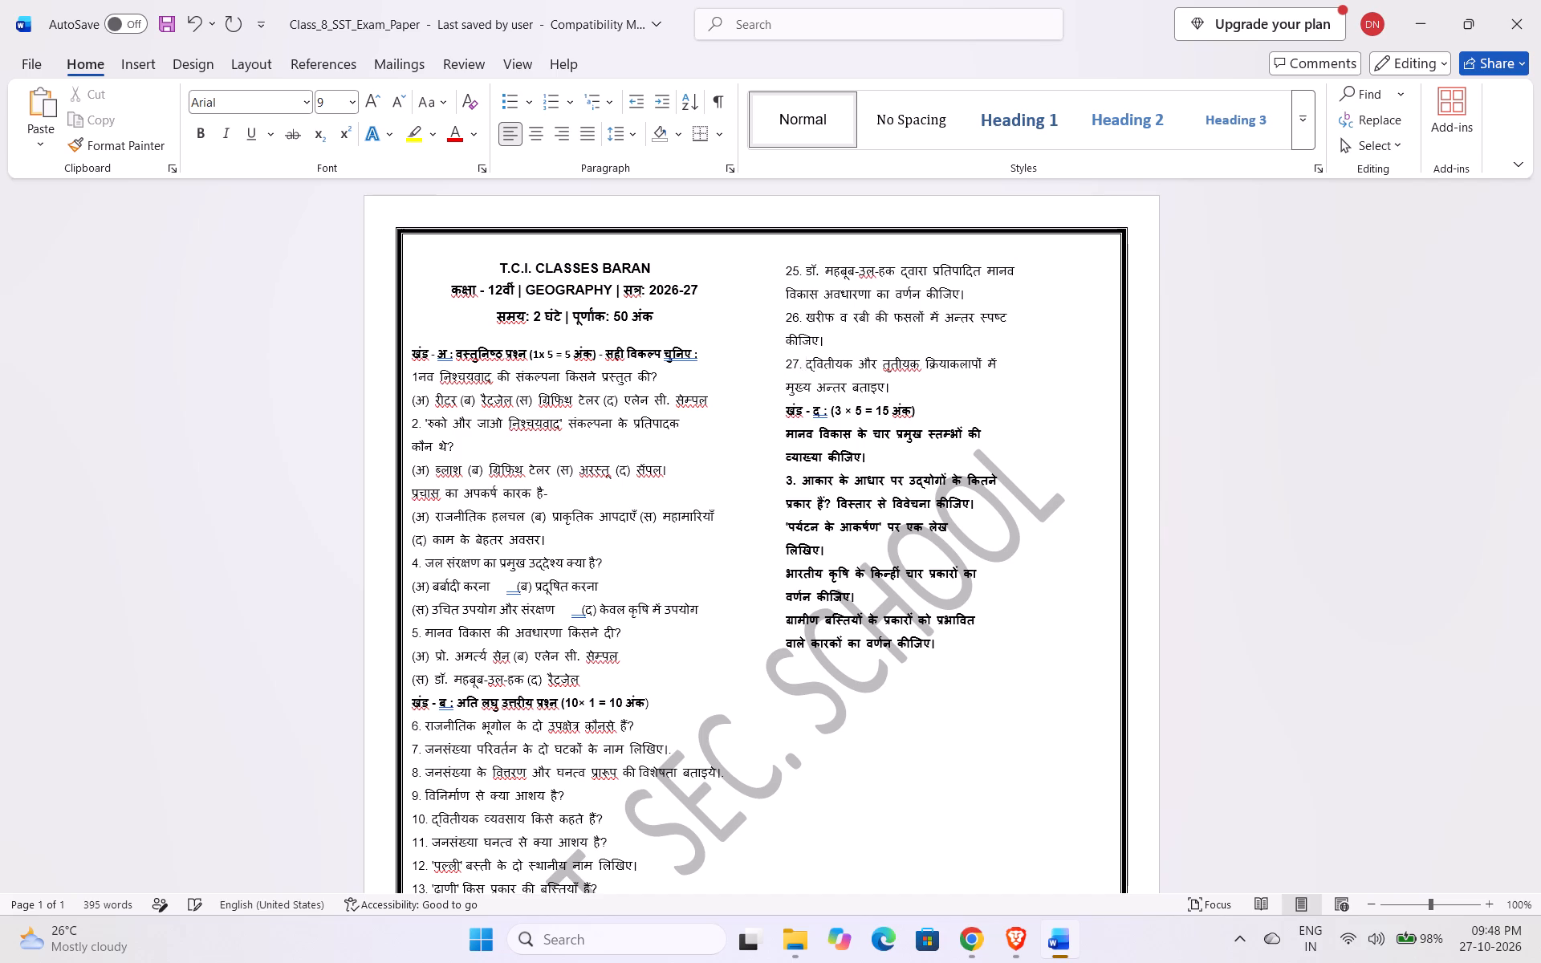
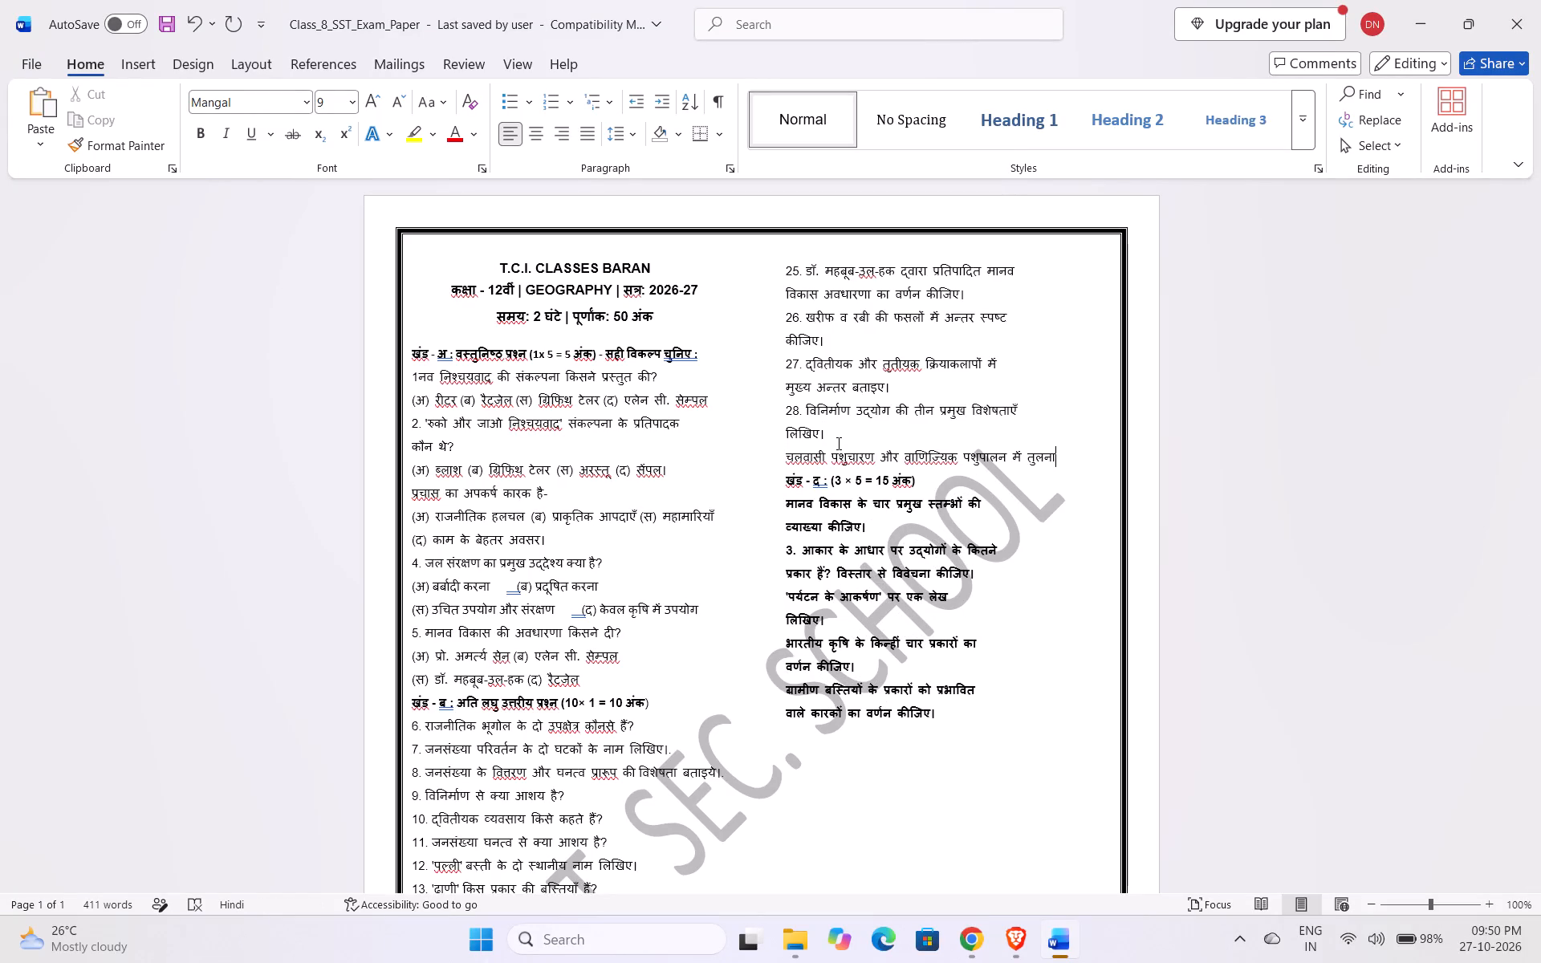
# Add a space after तुलना at the end of the चलवासी पशुचारण question and go to the end of question 24 in खंड - स.
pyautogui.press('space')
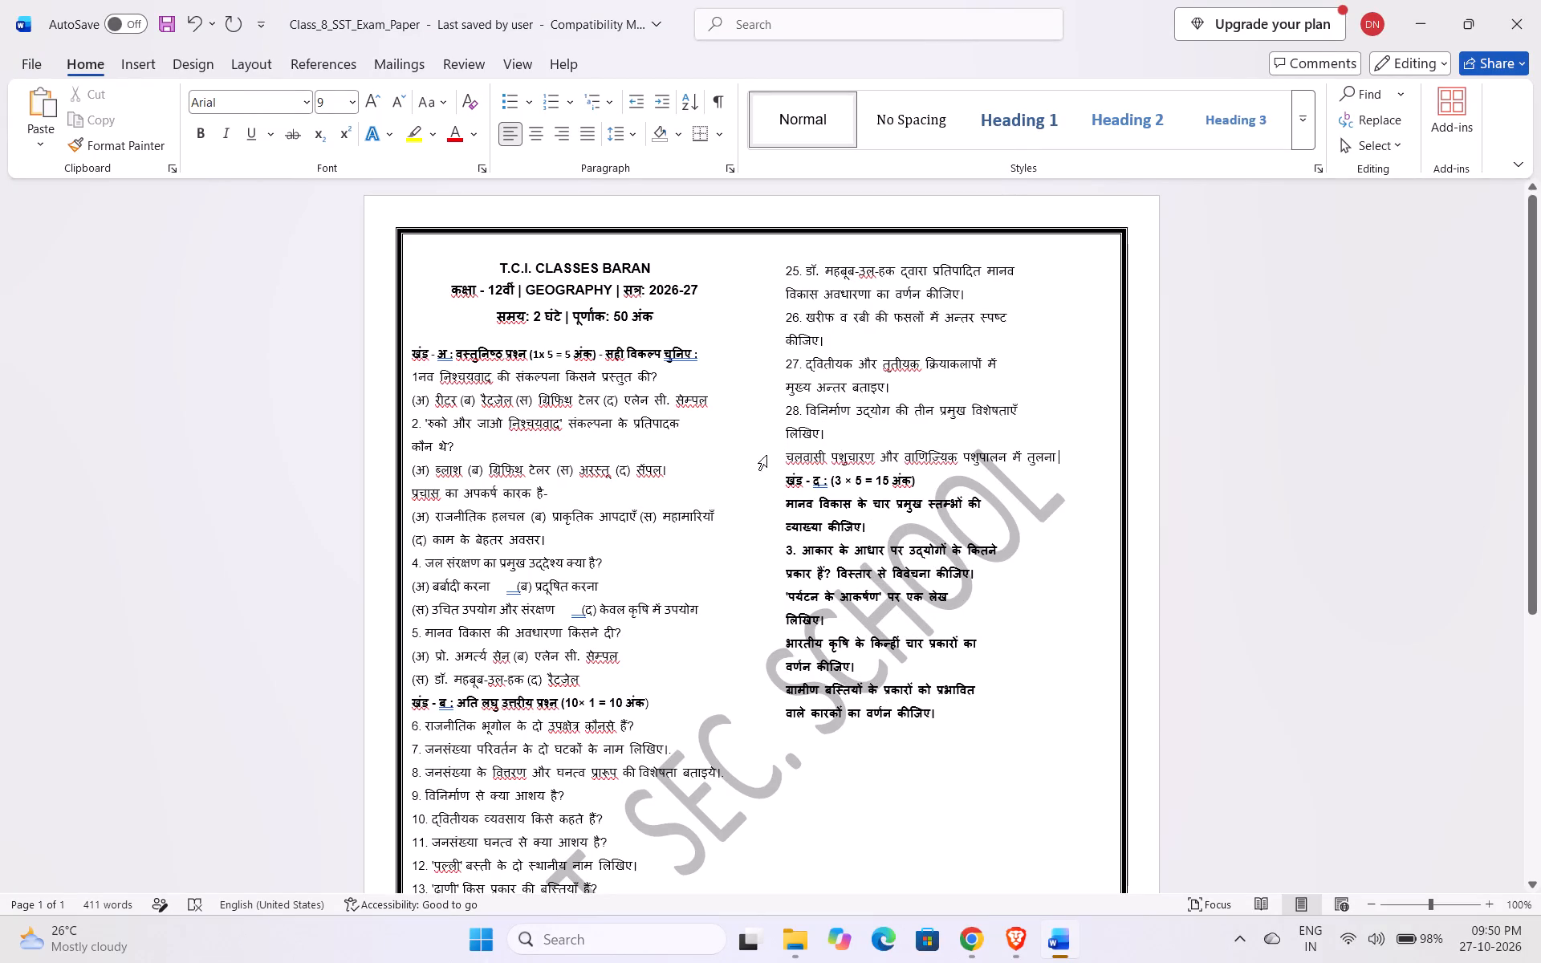
pyautogui.scroll(-4, 576, 741)
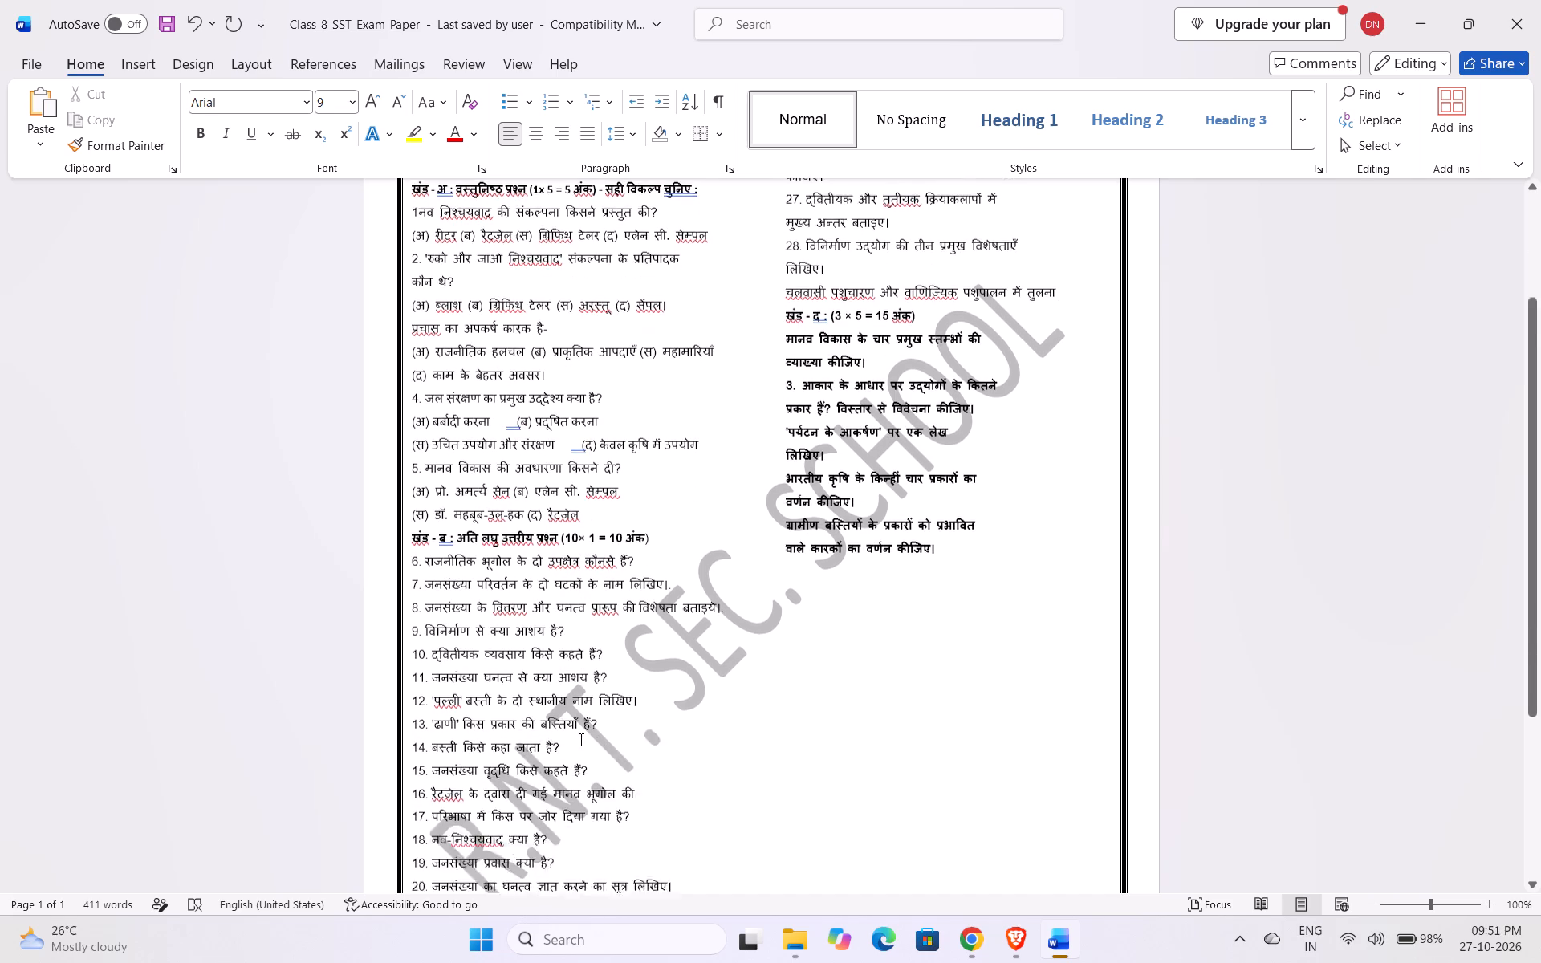
pyautogui.scroll(-3, 579, 739)
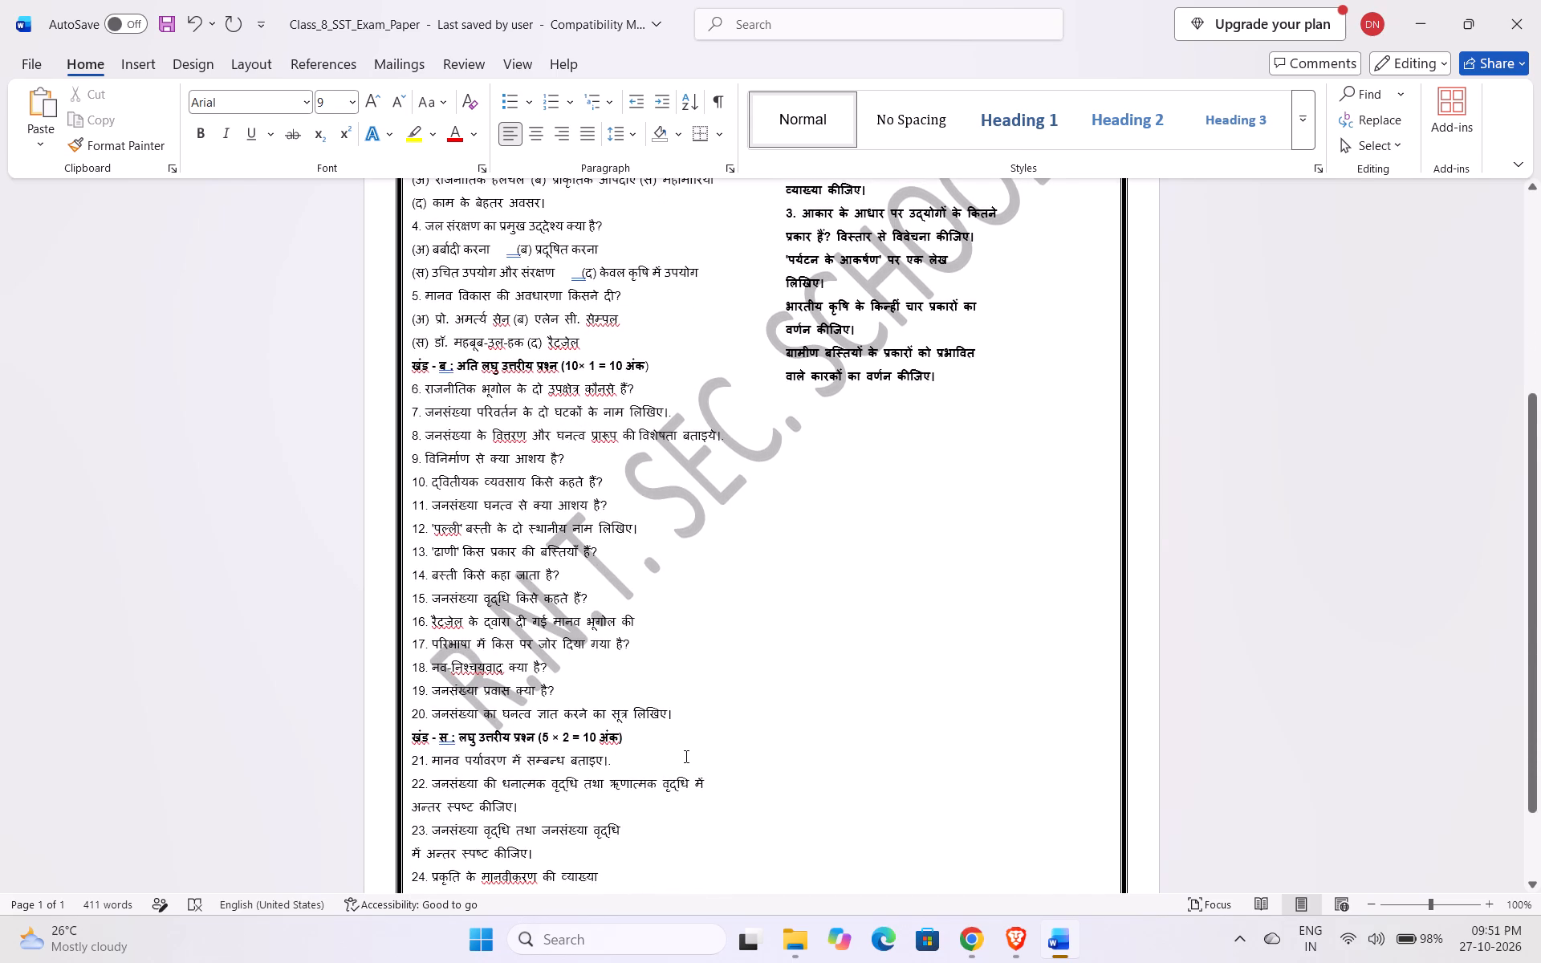
pyautogui.scroll(-2, 683, 756)
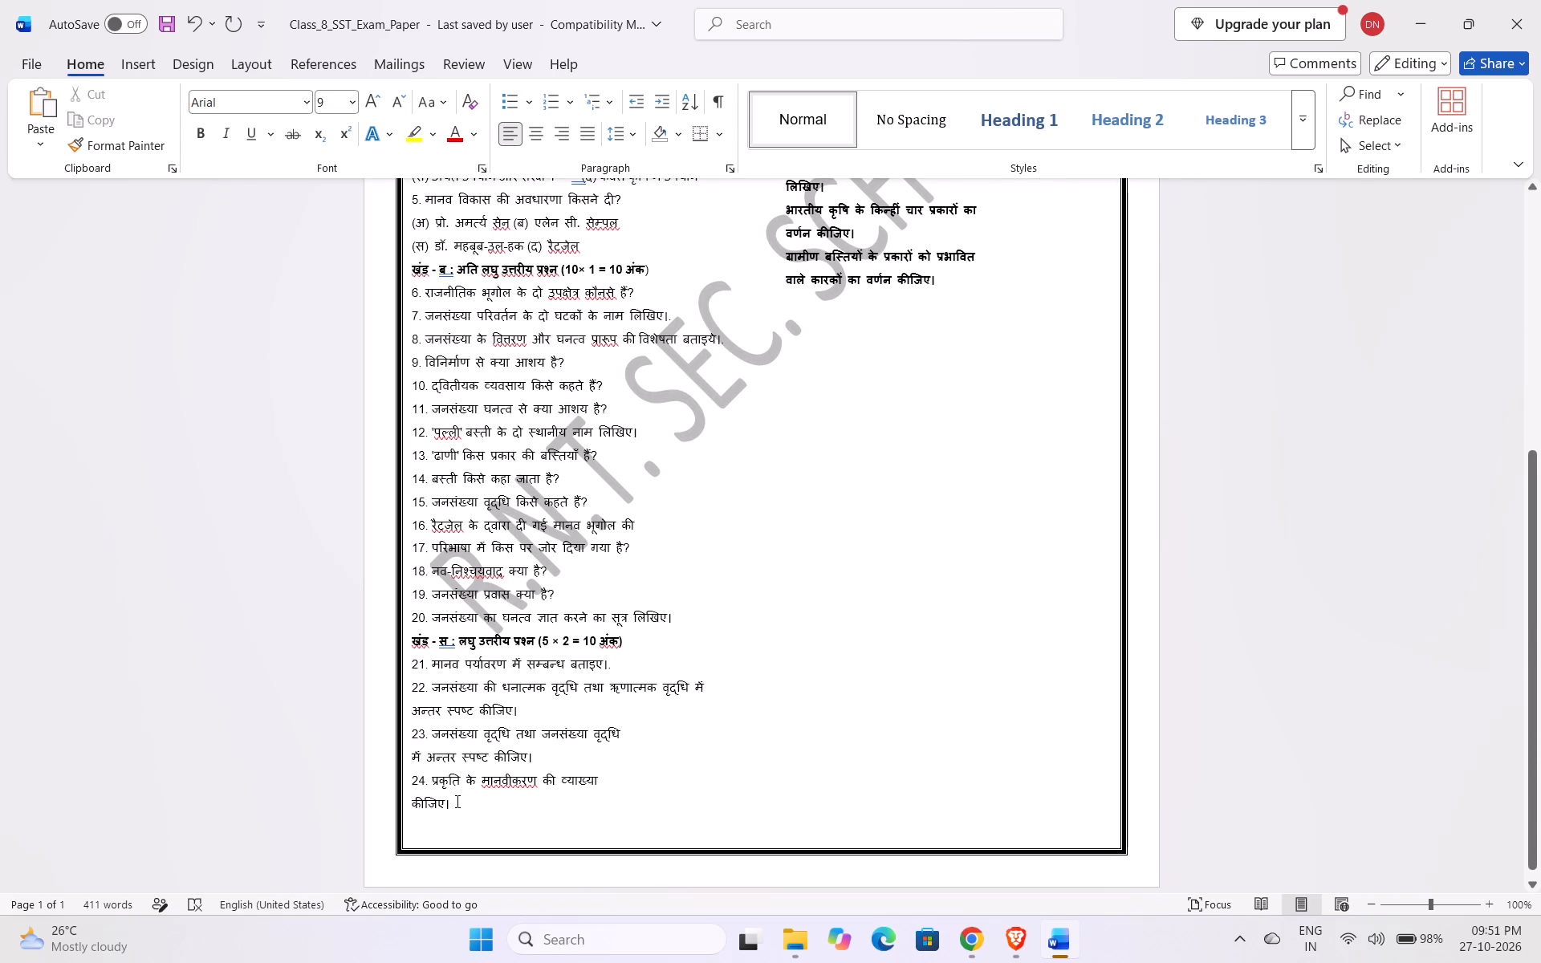
# Copy the word कीजिए। from question 24 to complete the question चलवासी पशुचारण और वाणिज्यिक पशुपालन में तुलना, adding a space before it.
pyautogui.moveTo(448, 802); pyautogui.dragTo(408, 797)
pyautogui.hotkey('ctrl', 'c')
pyautogui.scroll(5, 718, 746)
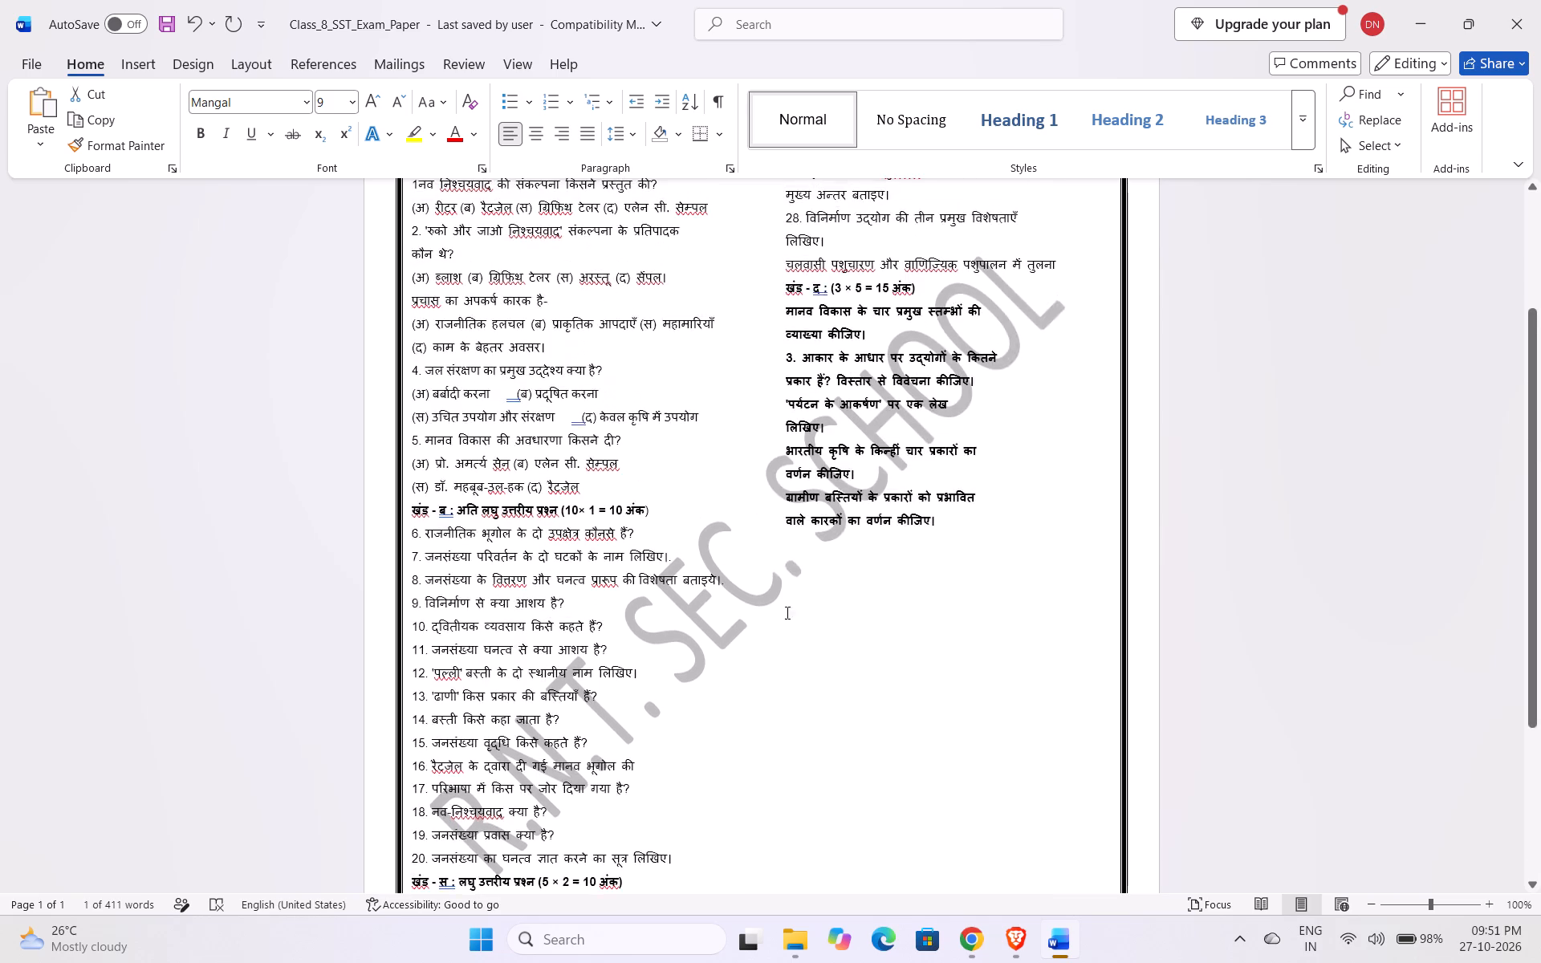
pyautogui.scroll(2, 814, 538)
pyautogui.click(1066, 357)
pyautogui.press('space')
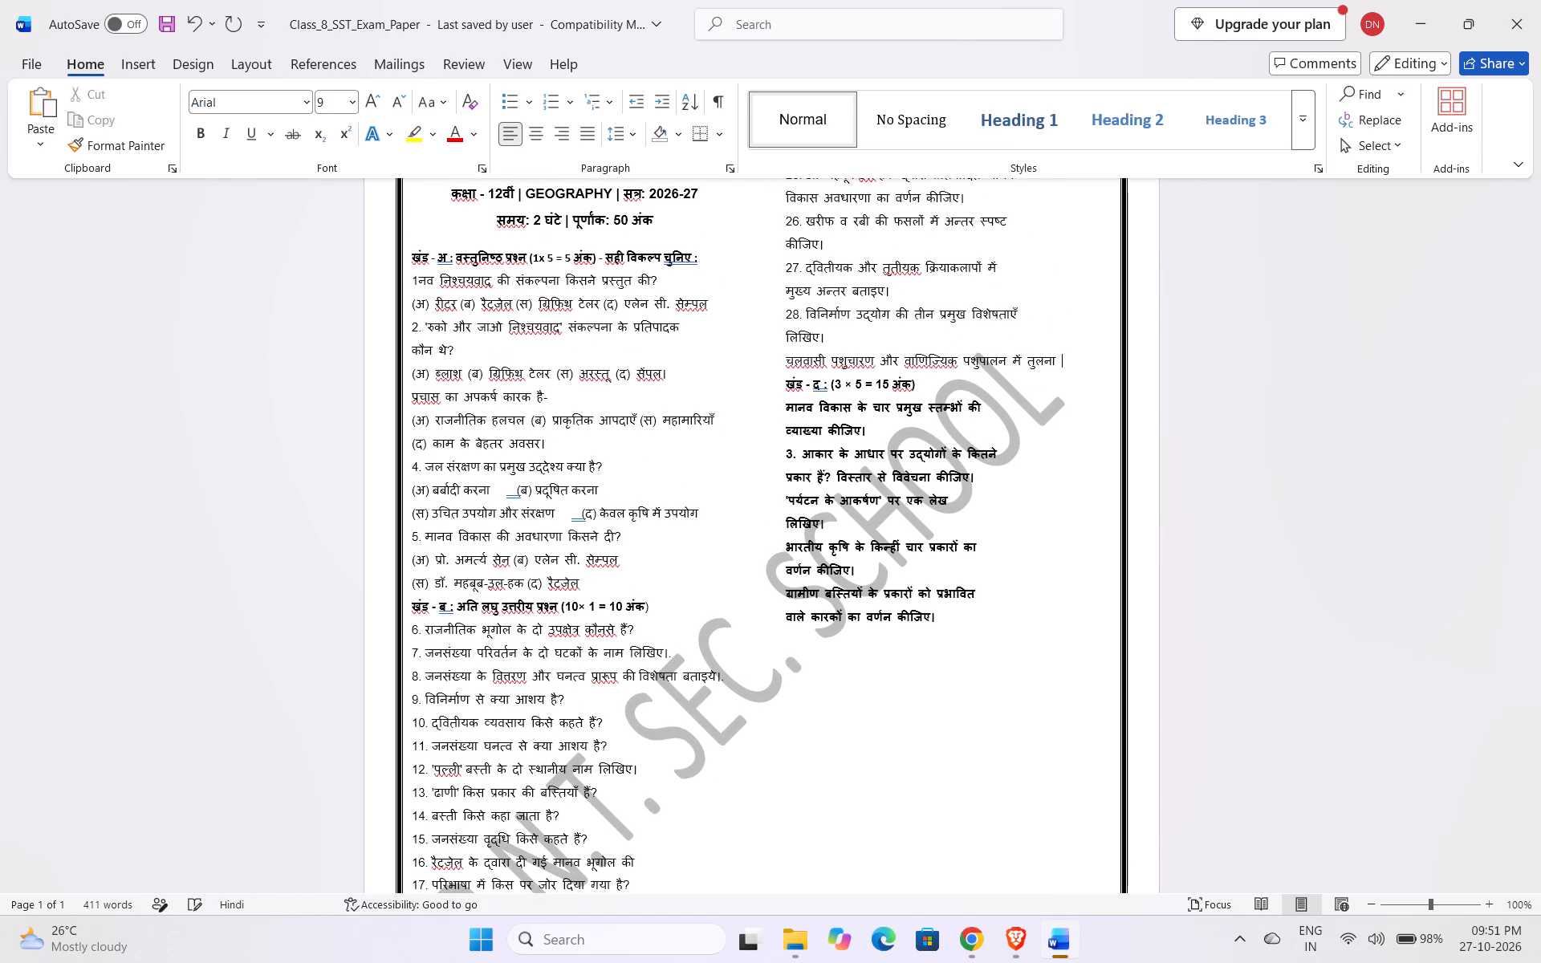
# Paste the word कीजिए। at the end of the चलवासी पशुचारण और वाणिज्यिक पशुपालन में तुलना question, removing the extra space before it.
pyautogui.press('BackSpace')
pyautogui.hotkey('ctrl', 'v')
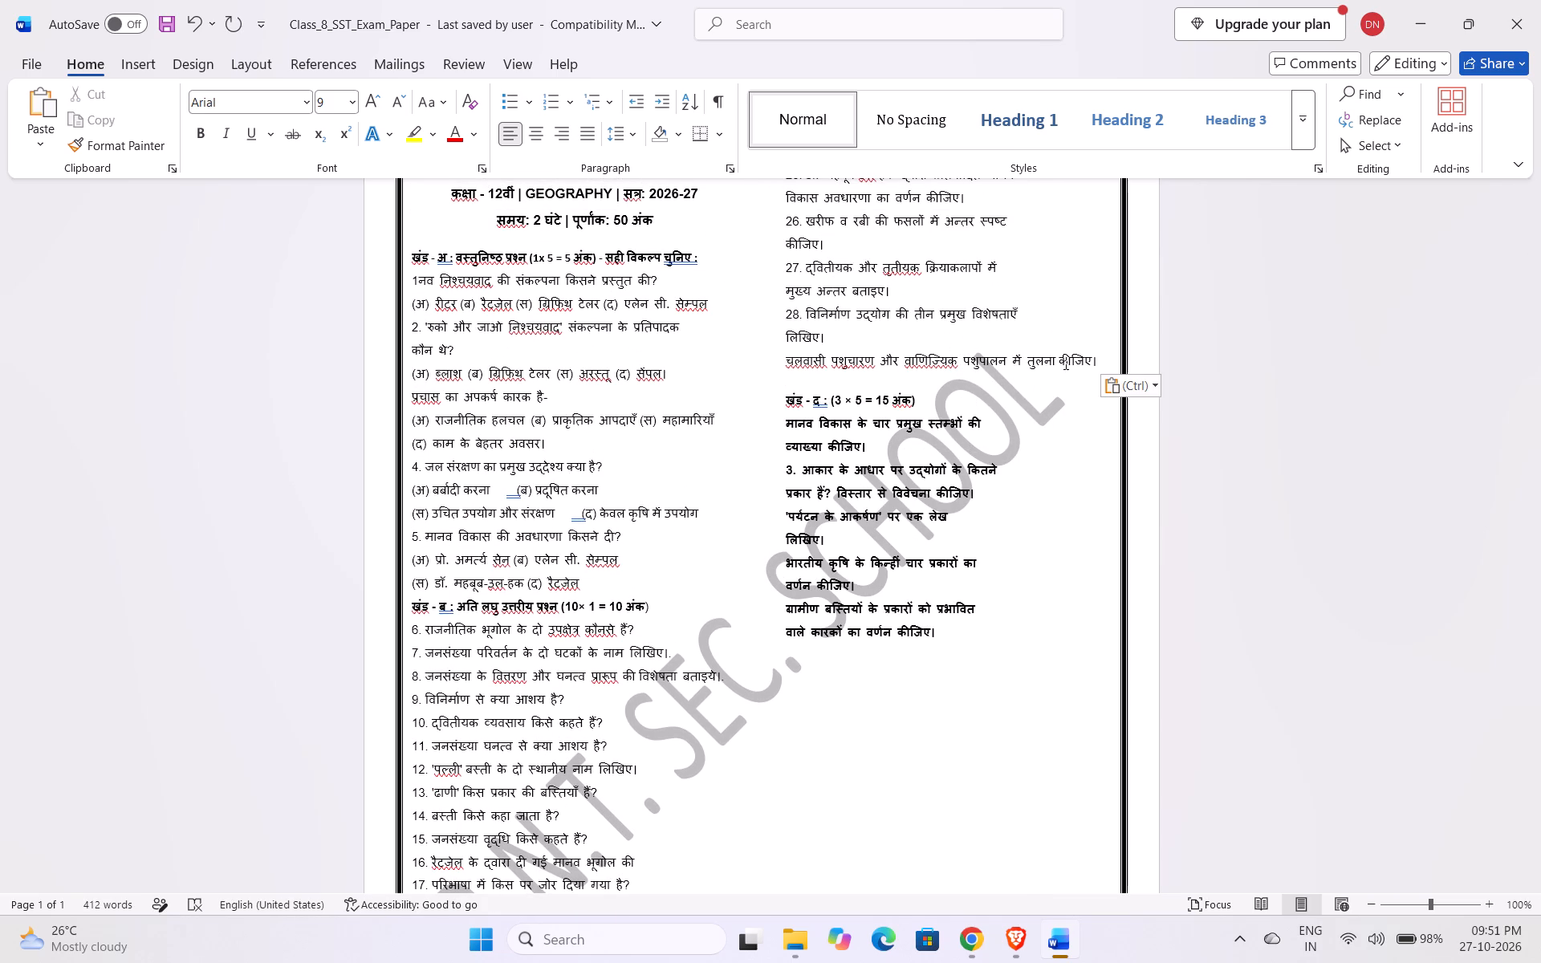
# Number the चलवासी पशुचारण और वाणिज्यिक पशुपालन question as 29.
pyautogui.click(781, 357)
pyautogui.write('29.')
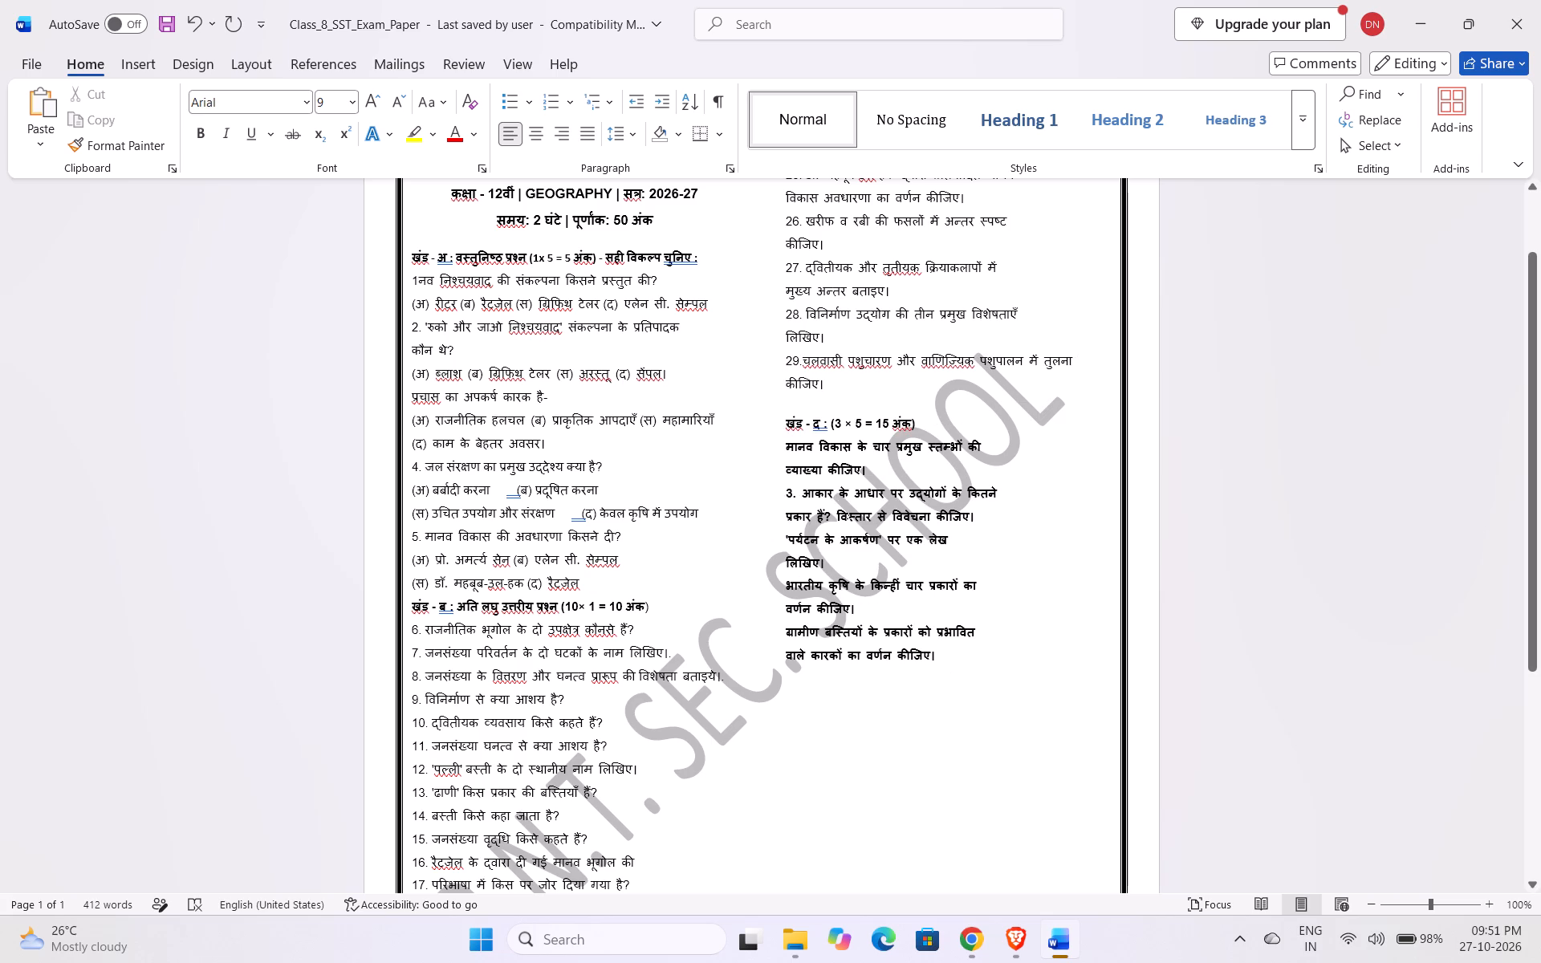
# Insert a new line after the end of question 29, above the खंड - द heading.
pyautogui.click(827, 381)
pyautogui.press('Return')
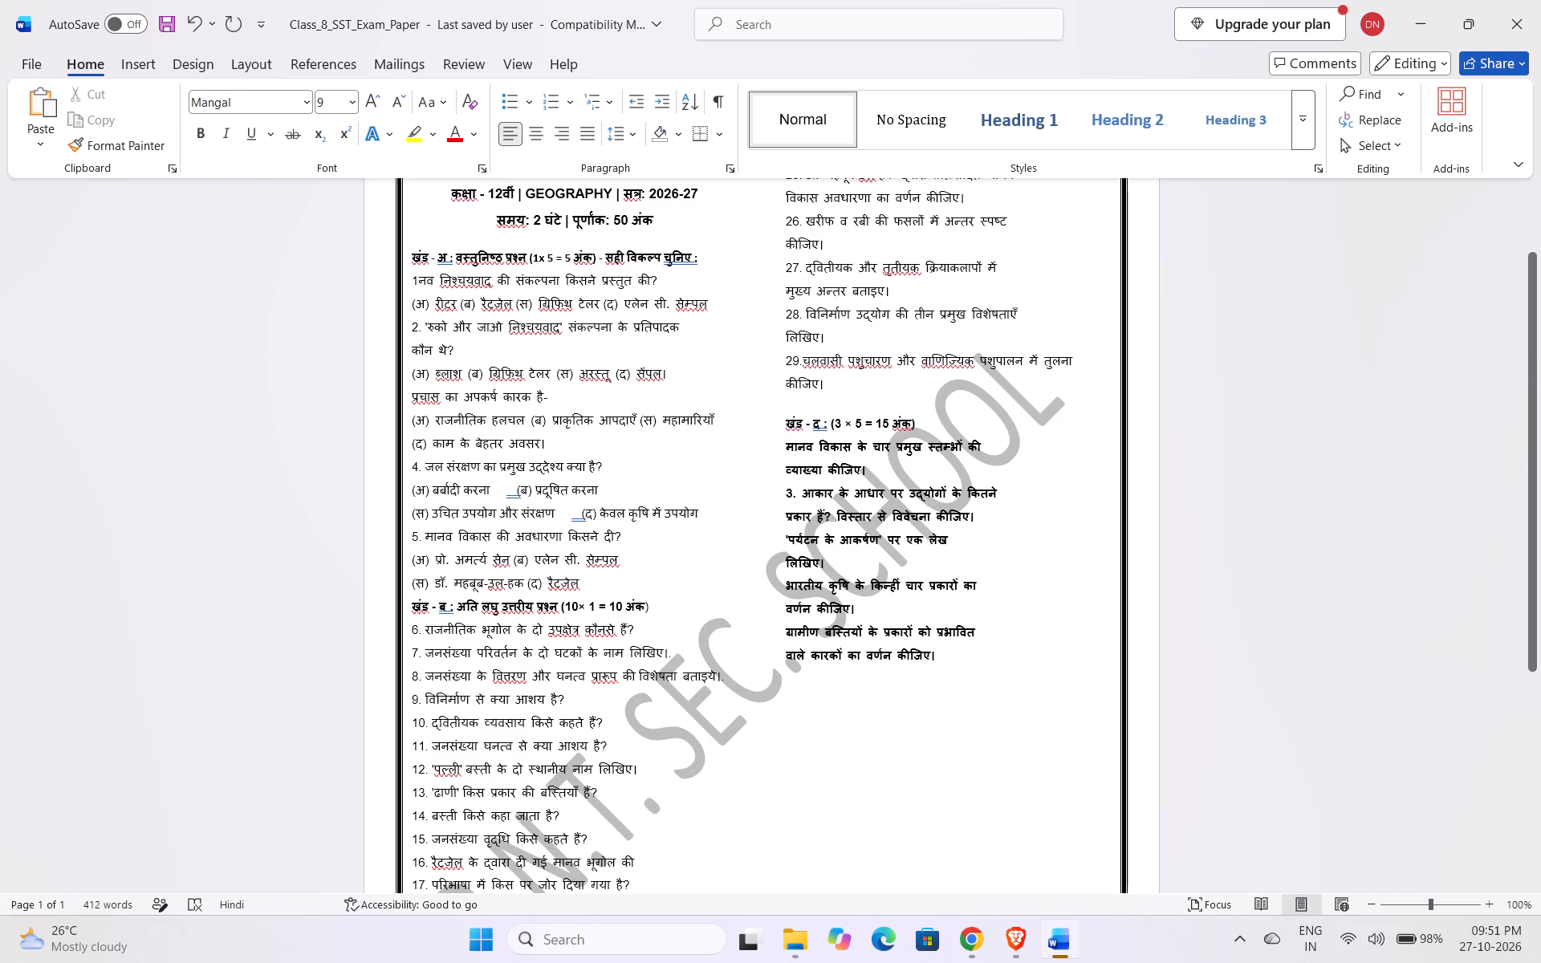
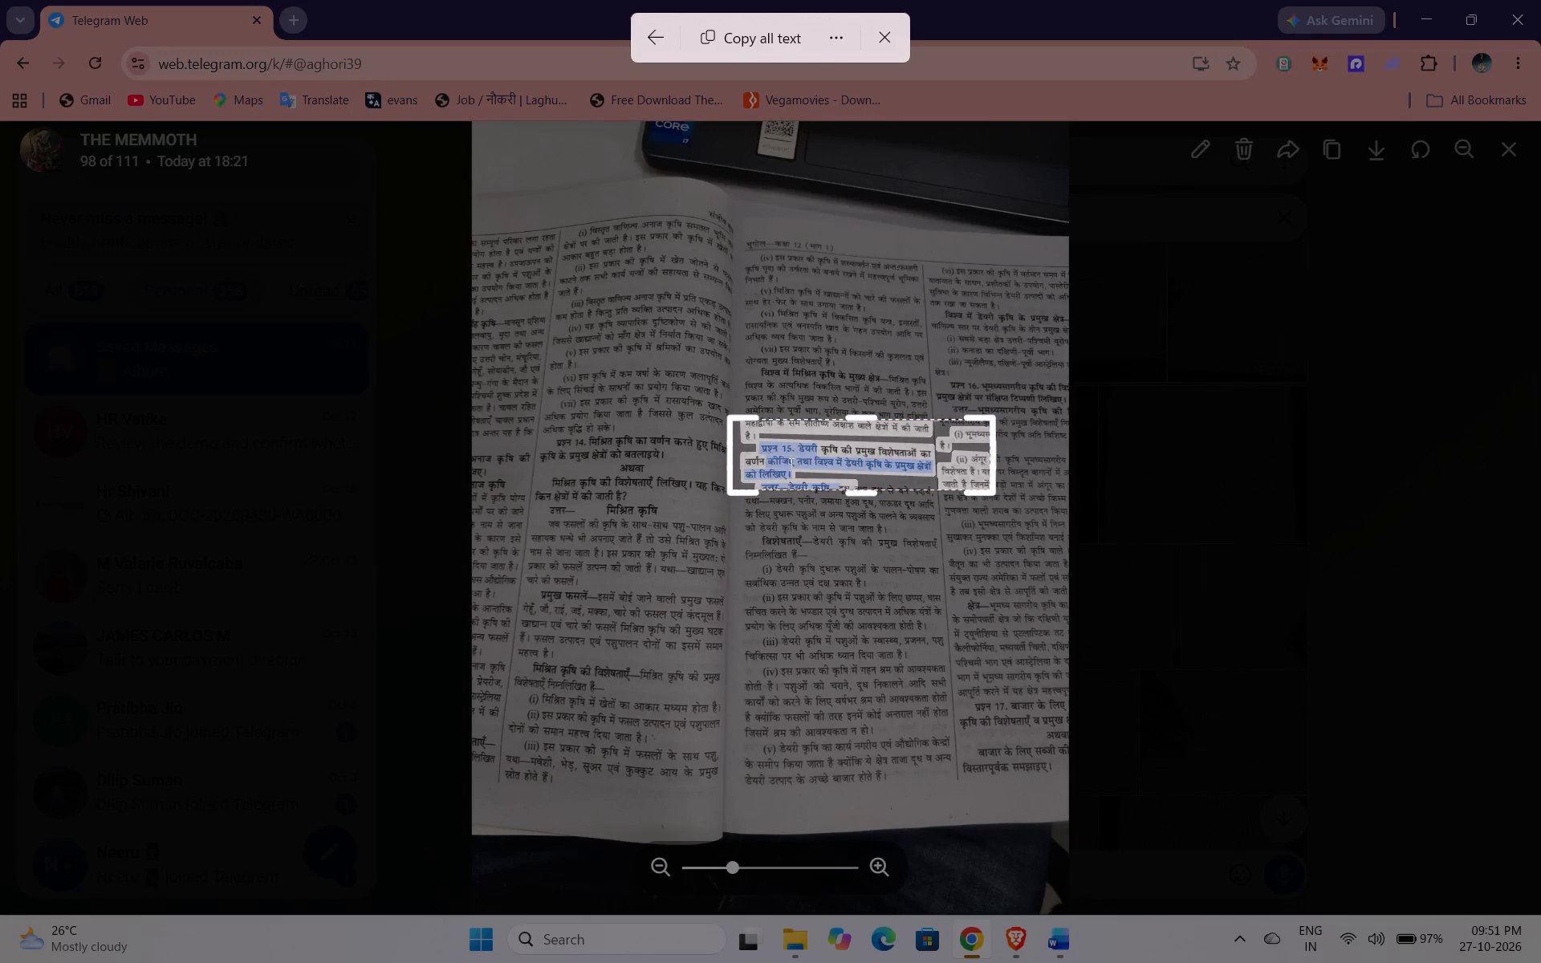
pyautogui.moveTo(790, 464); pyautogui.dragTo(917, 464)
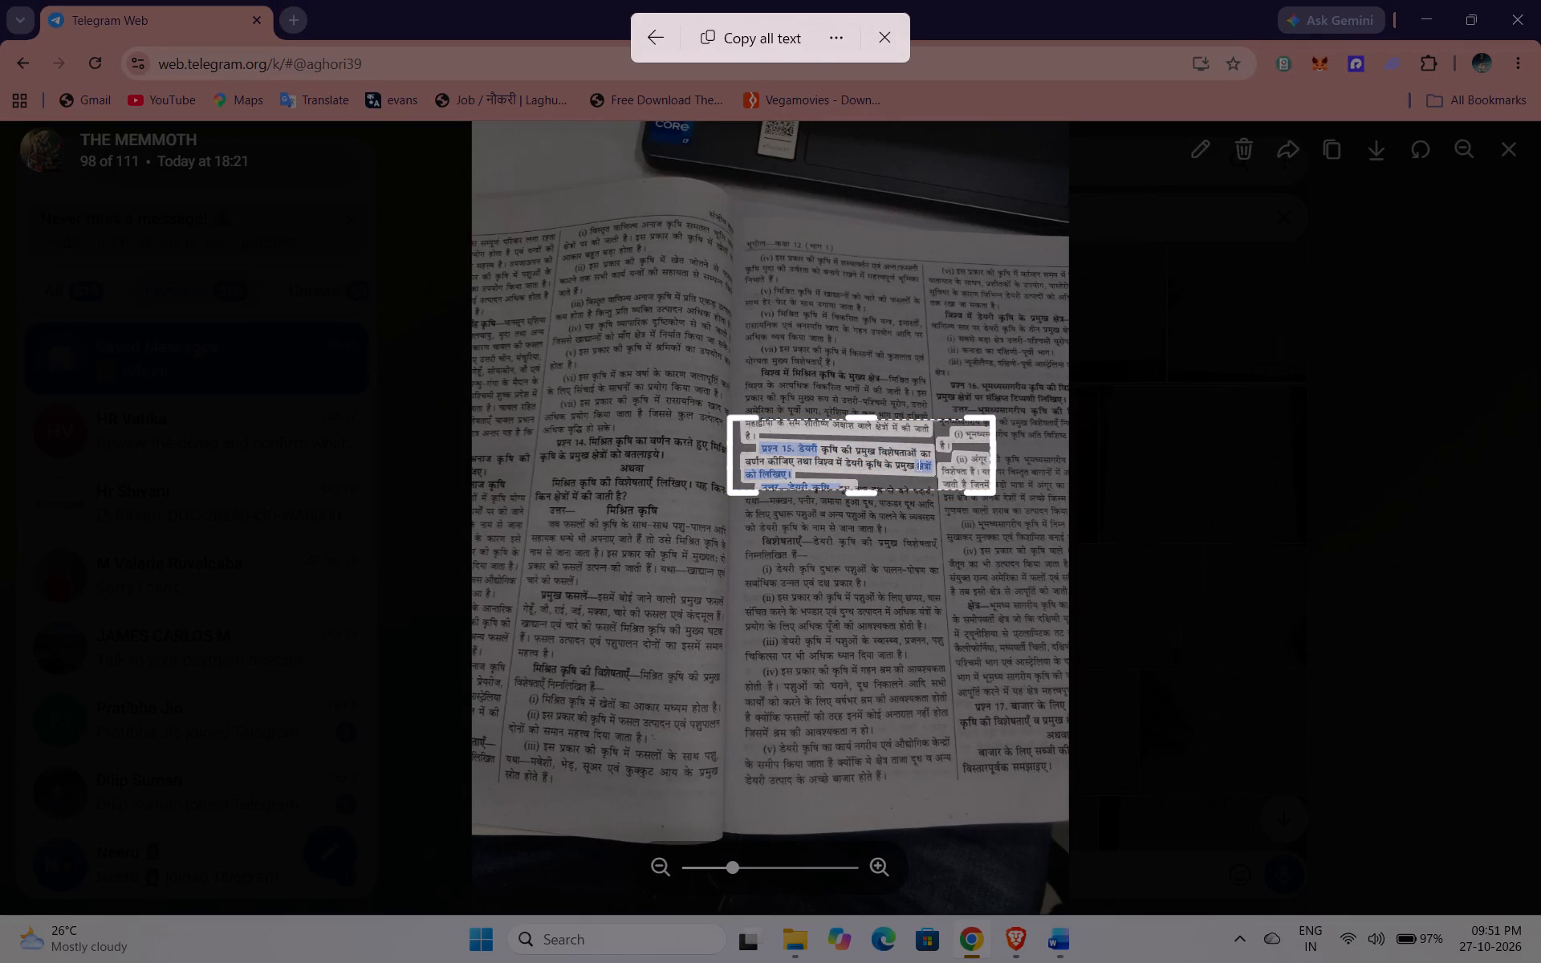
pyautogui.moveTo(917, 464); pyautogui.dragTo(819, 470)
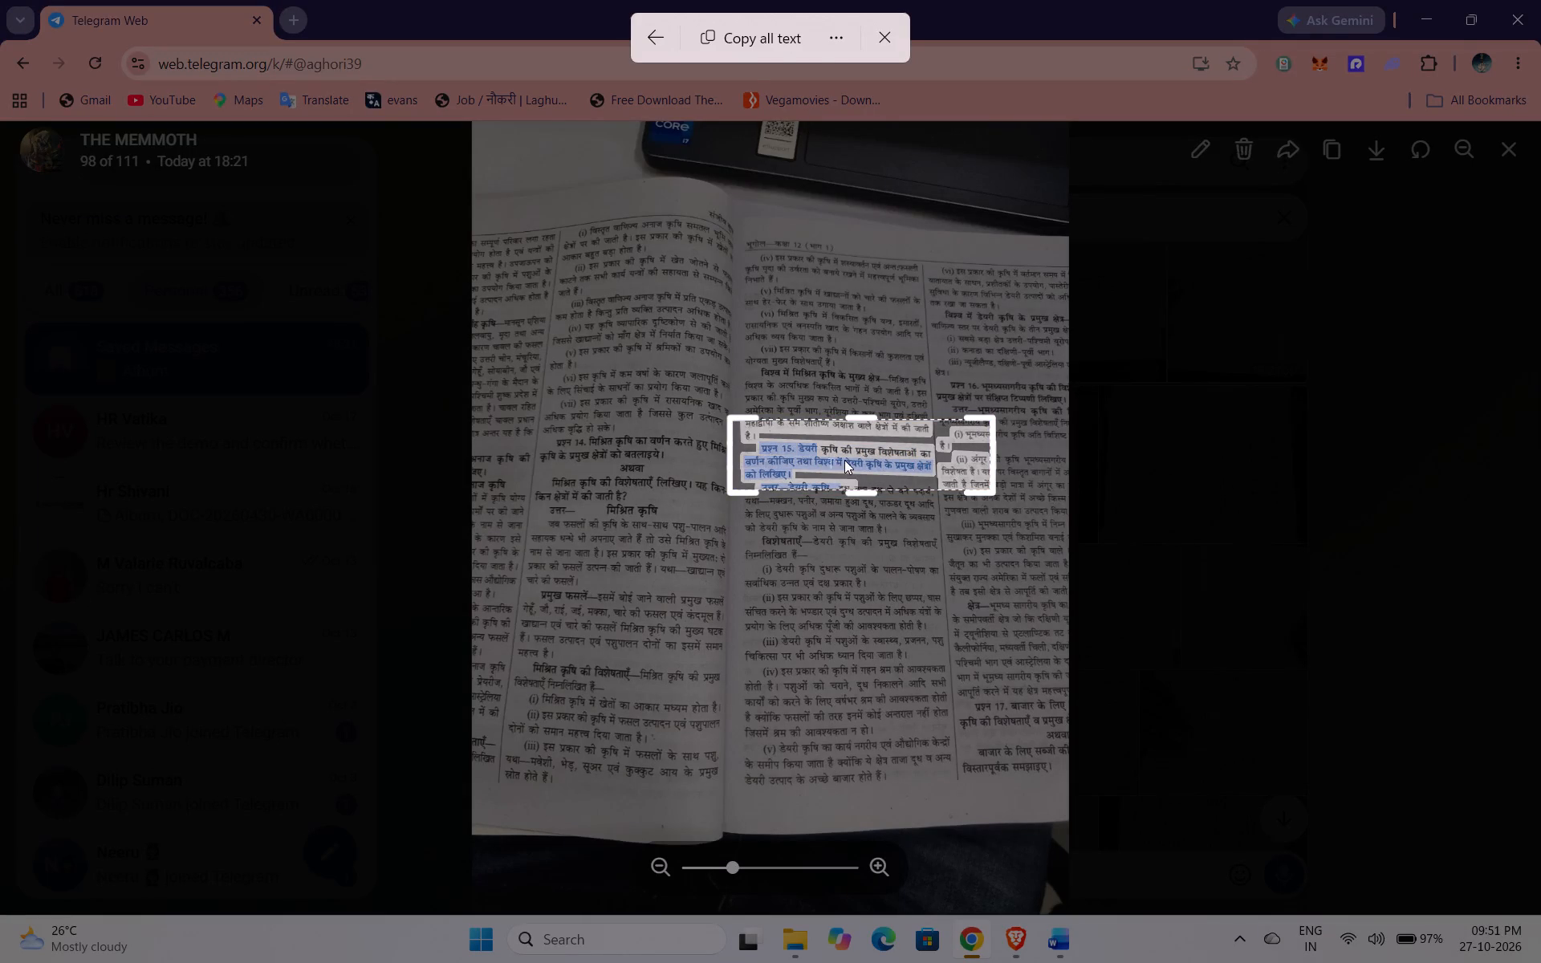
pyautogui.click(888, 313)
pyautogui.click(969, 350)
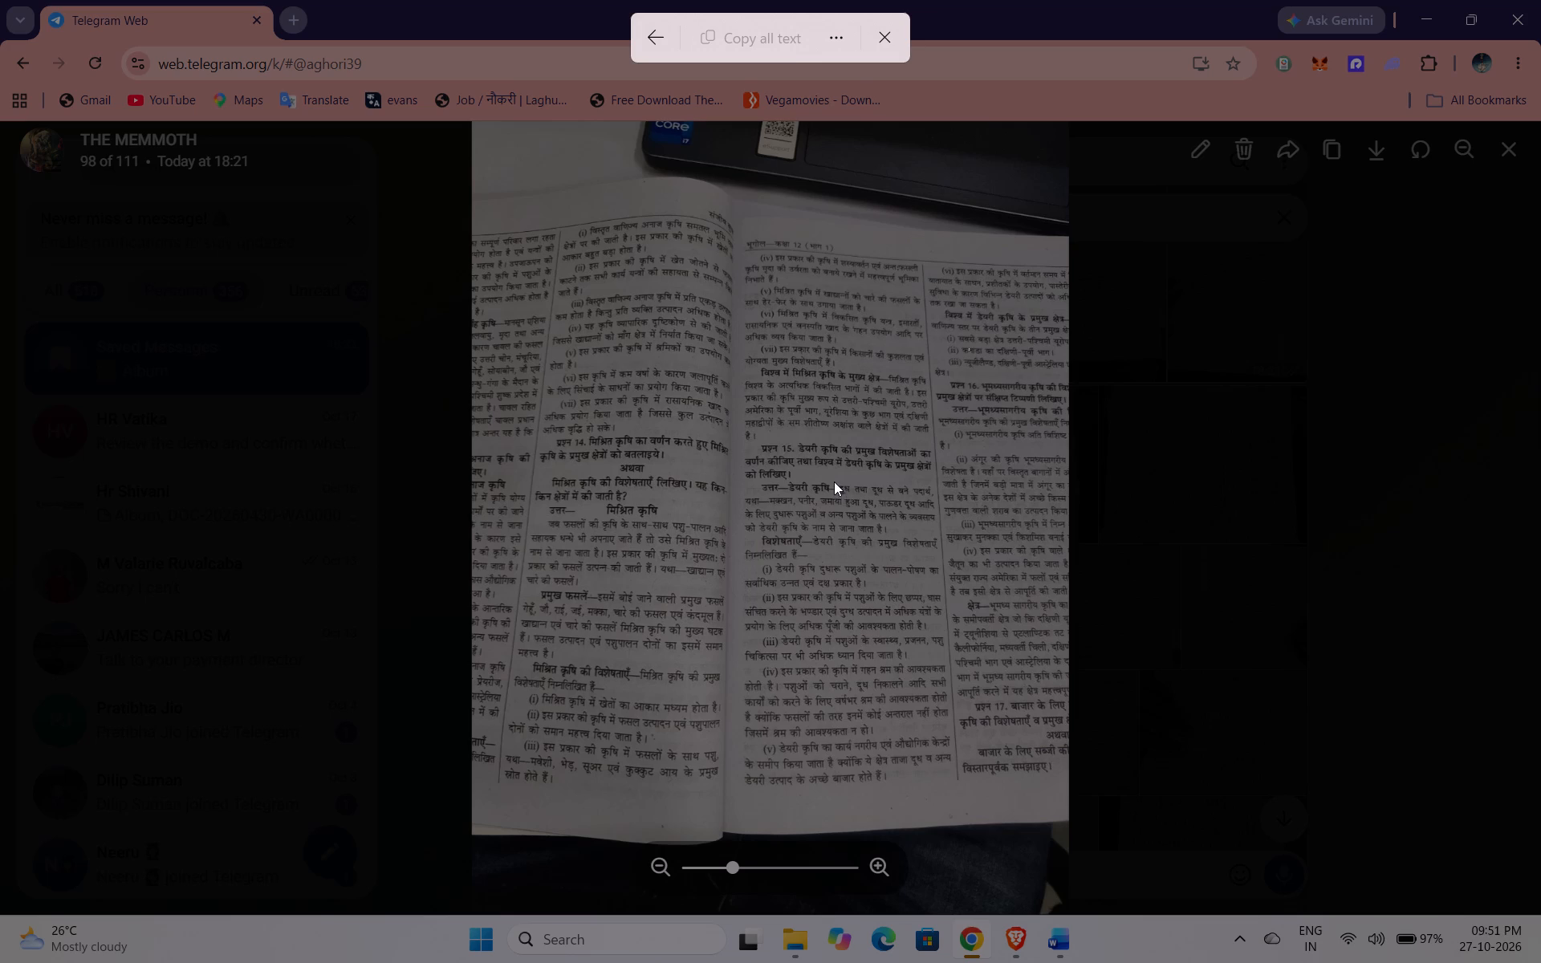
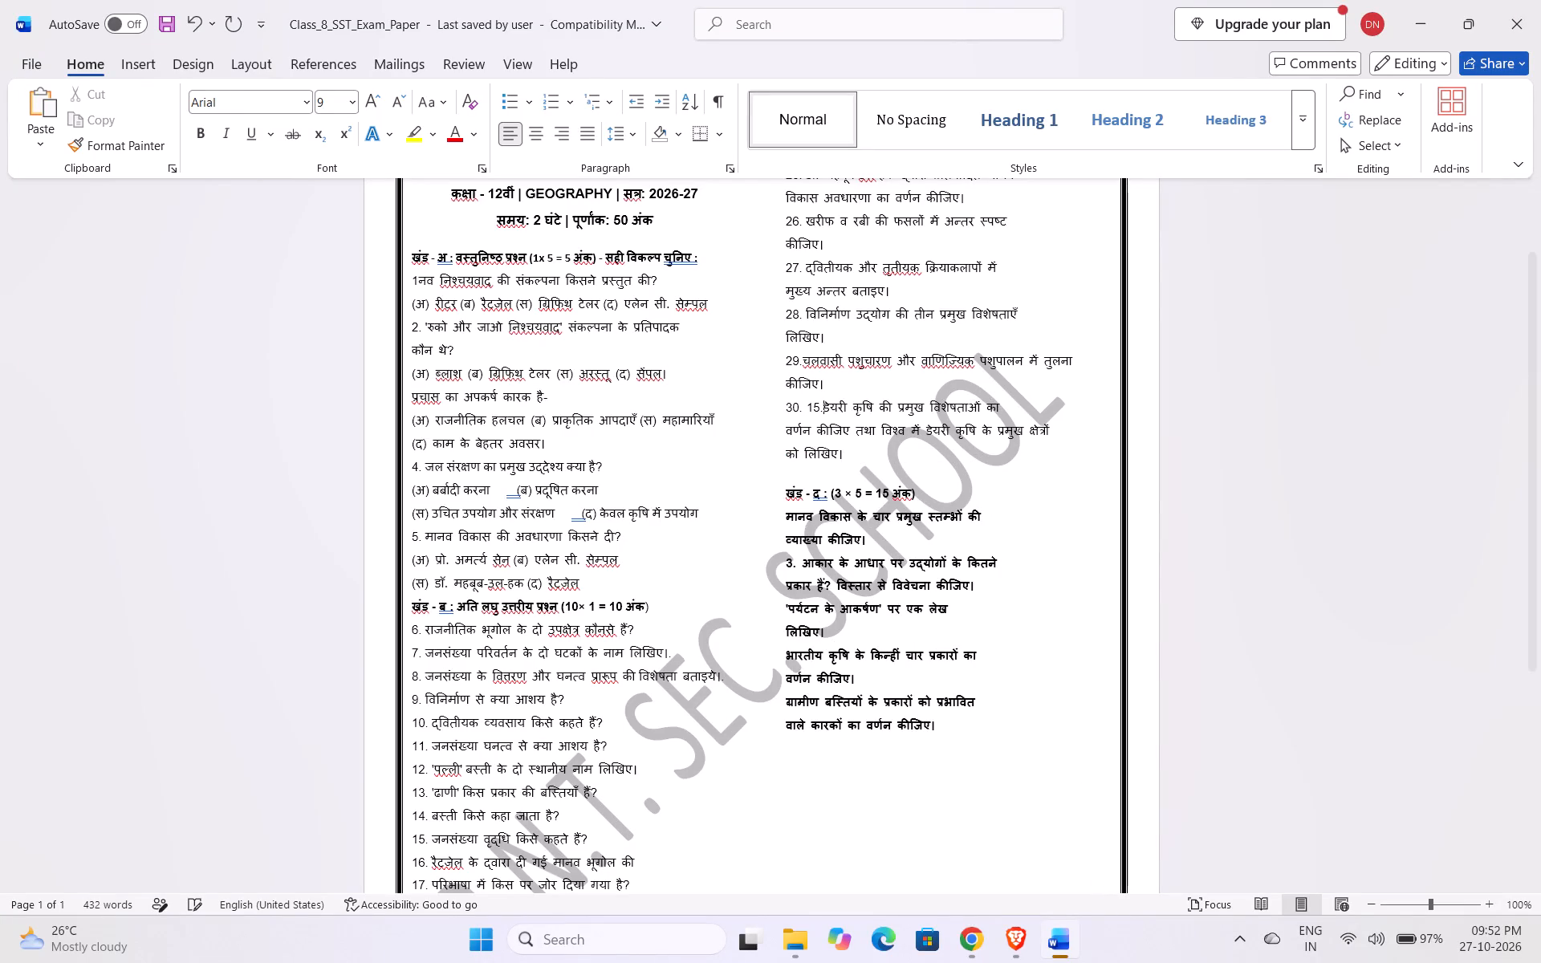
# Delete the stray 15. from question 30 and join its first two lines with a space.
pyautogui.press('BackSpace')
pyautogui.press('BackSpace')
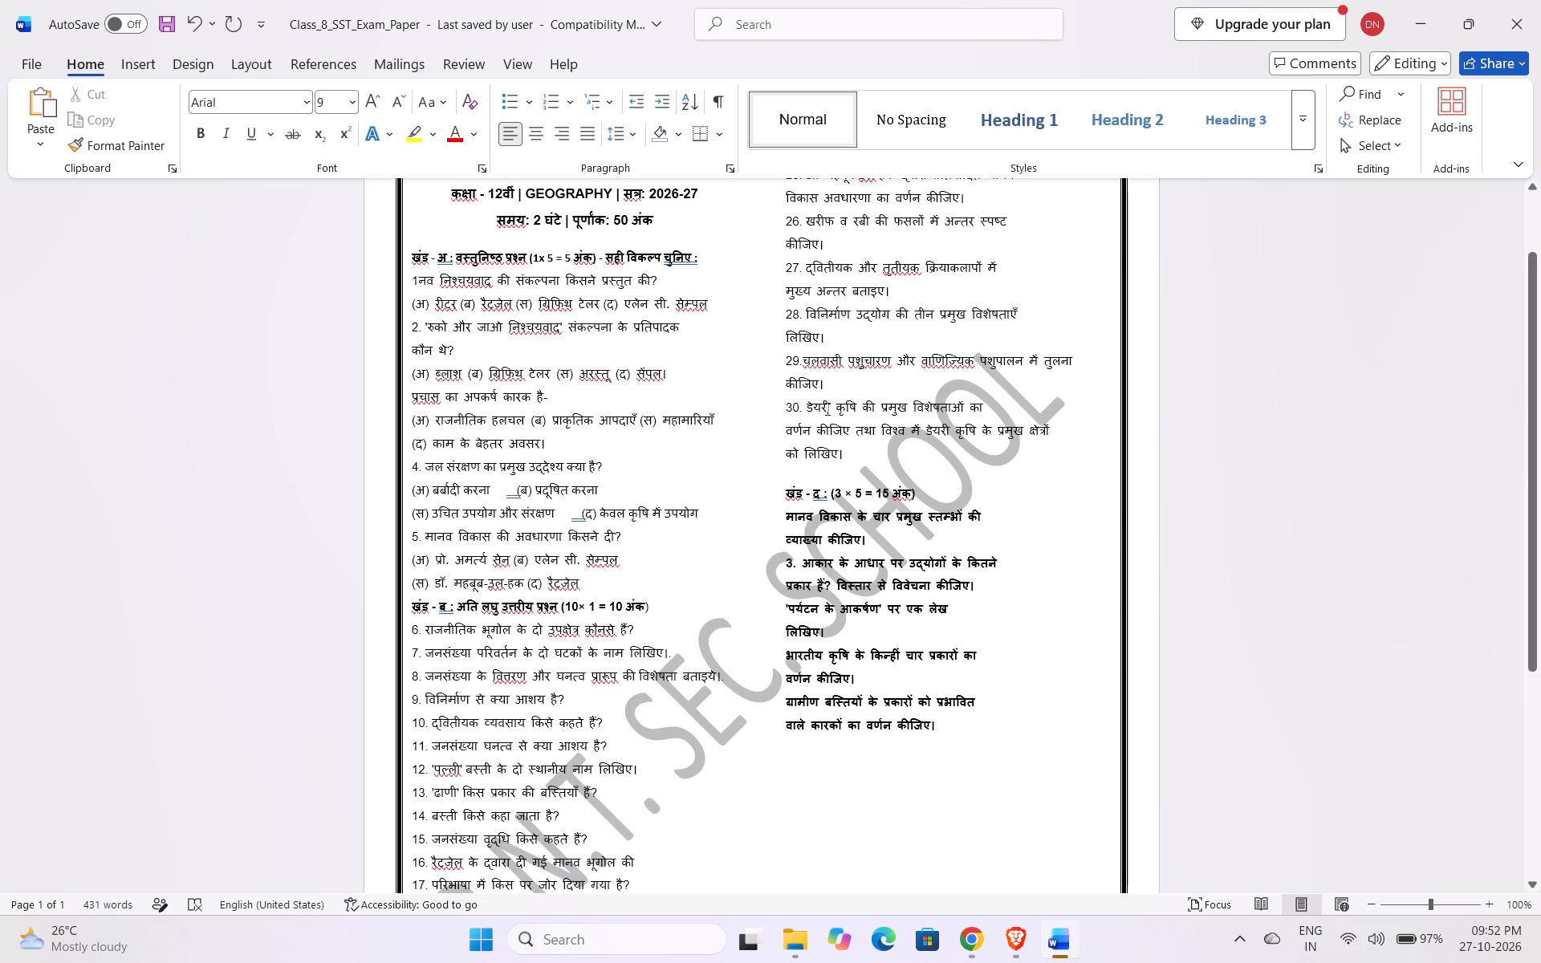
pyautogui.click(784, 439)
pyautogui.press('BackSpace')
pyautogui.press('space')
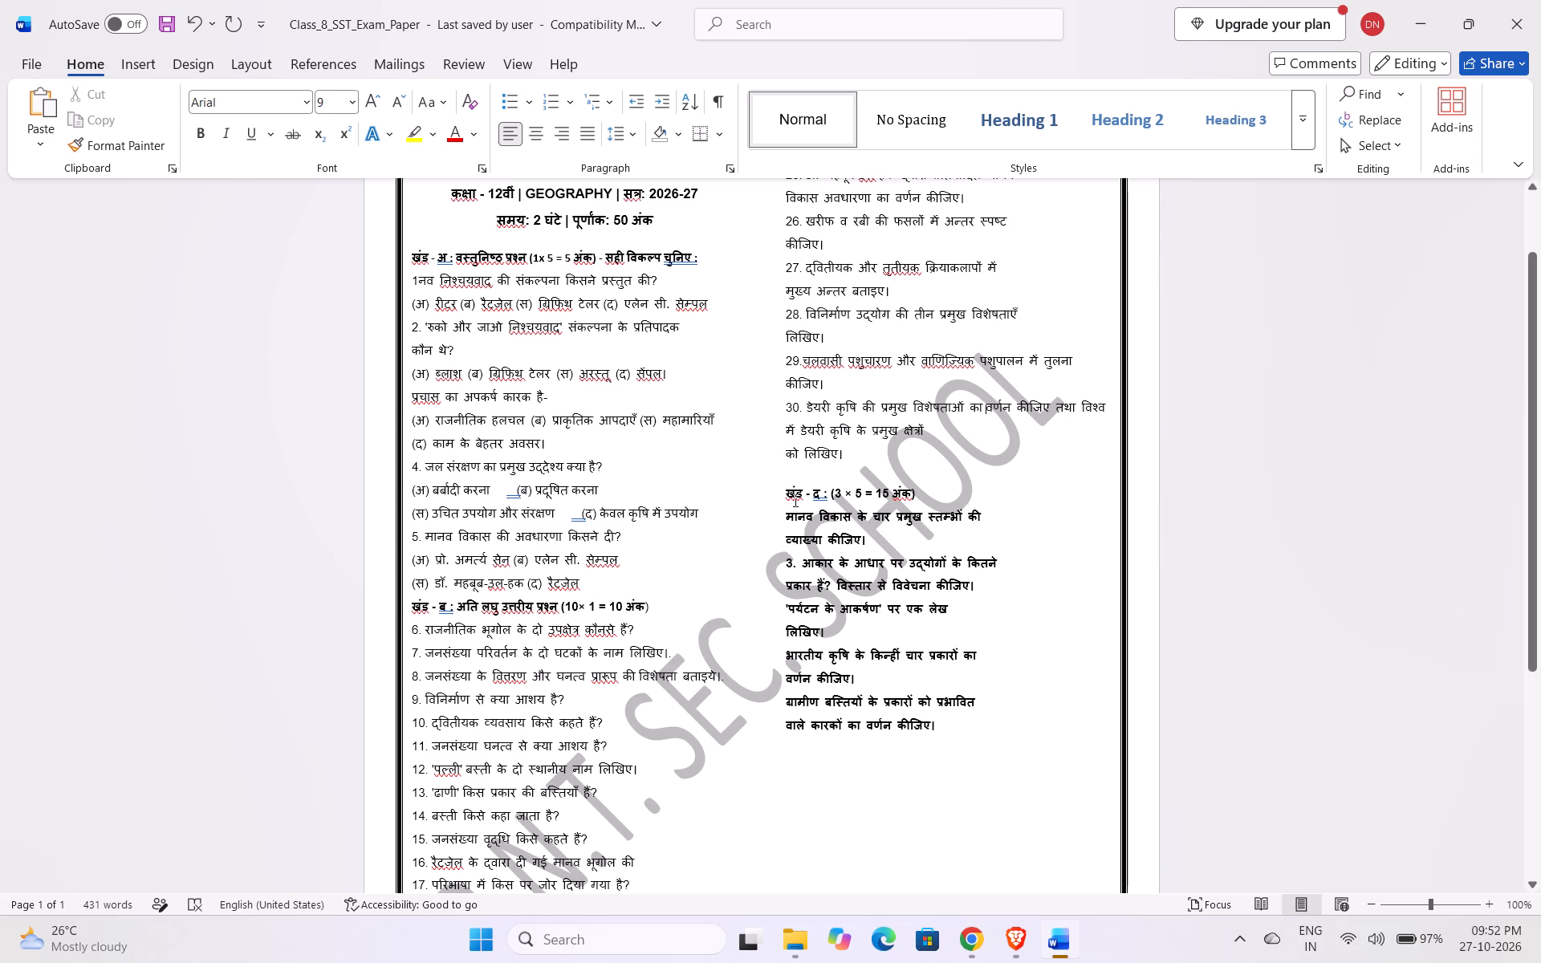
# Join the broken lines of questions 23 and 24 into continuous text, with a space at each join.
pyautogui.scroll(-3, 757, 580)
pyautogui.scroll(-2, 686, 642)
pyautogui.scroll(-3, 564, 681)
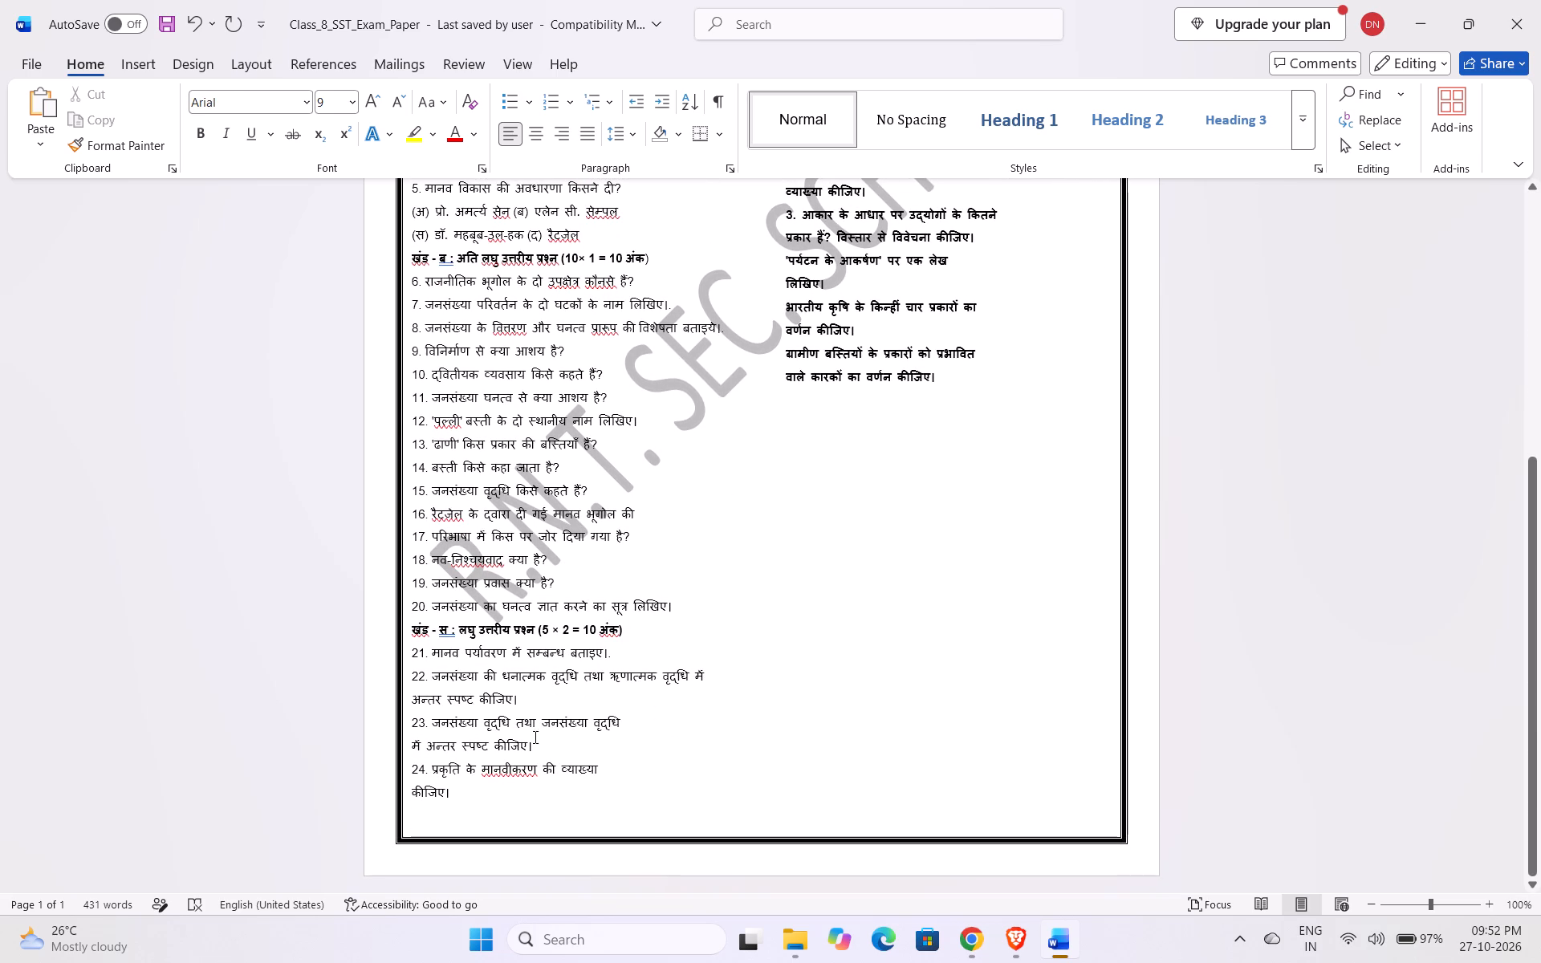
pyautogui.click(410, 746)
pyautogui.press('BackSpace')
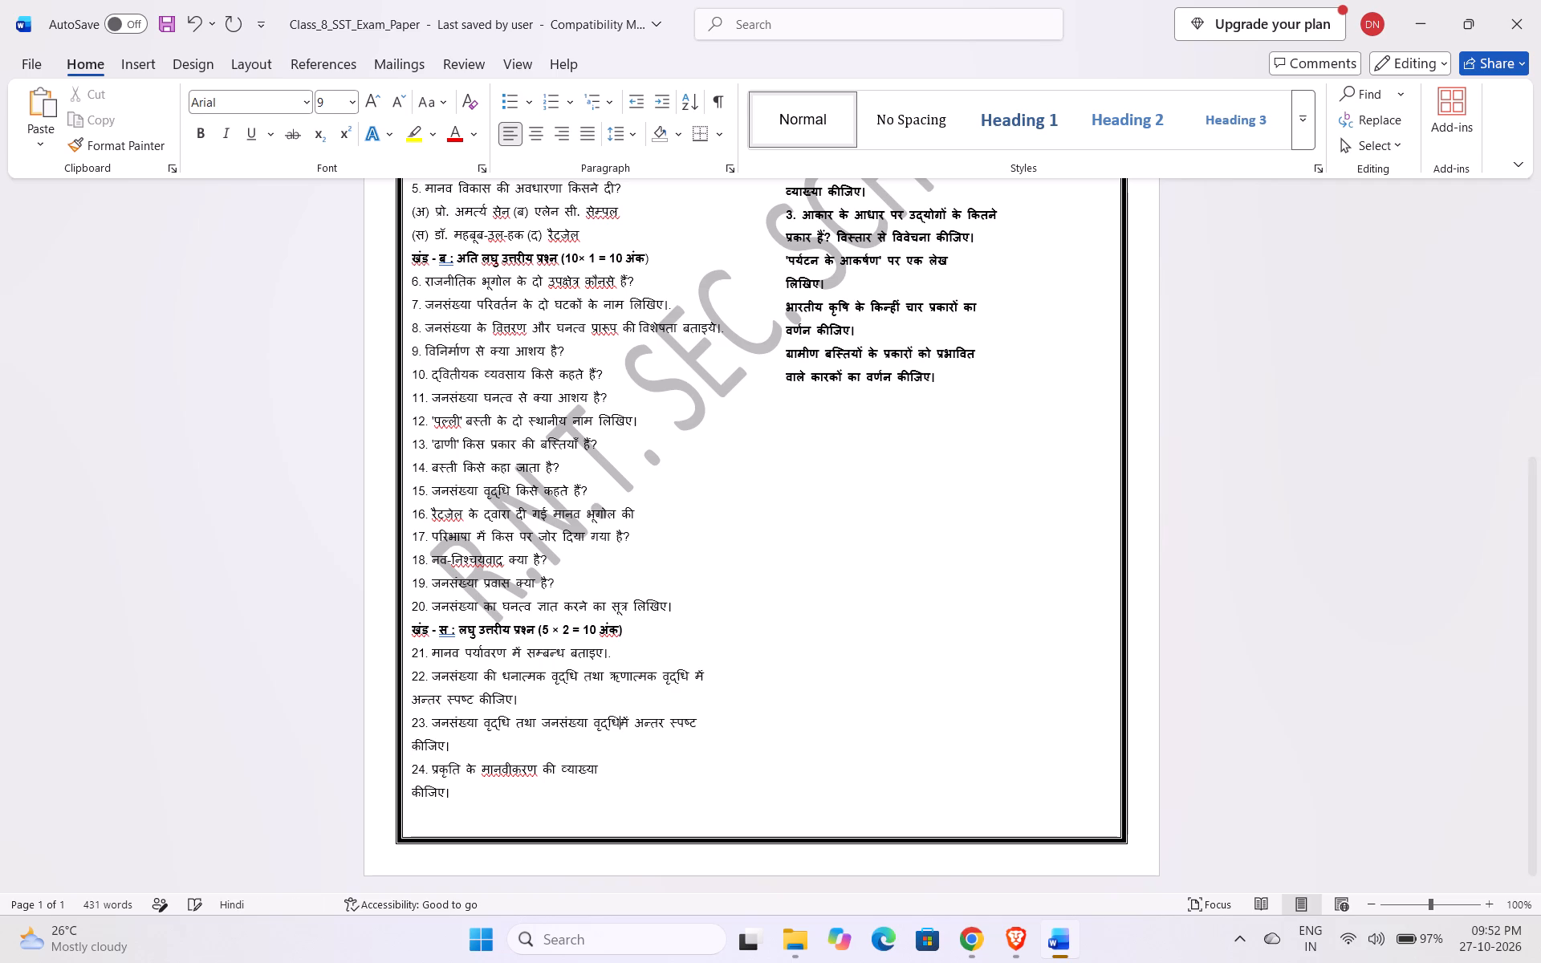
pyautogui.press('space')
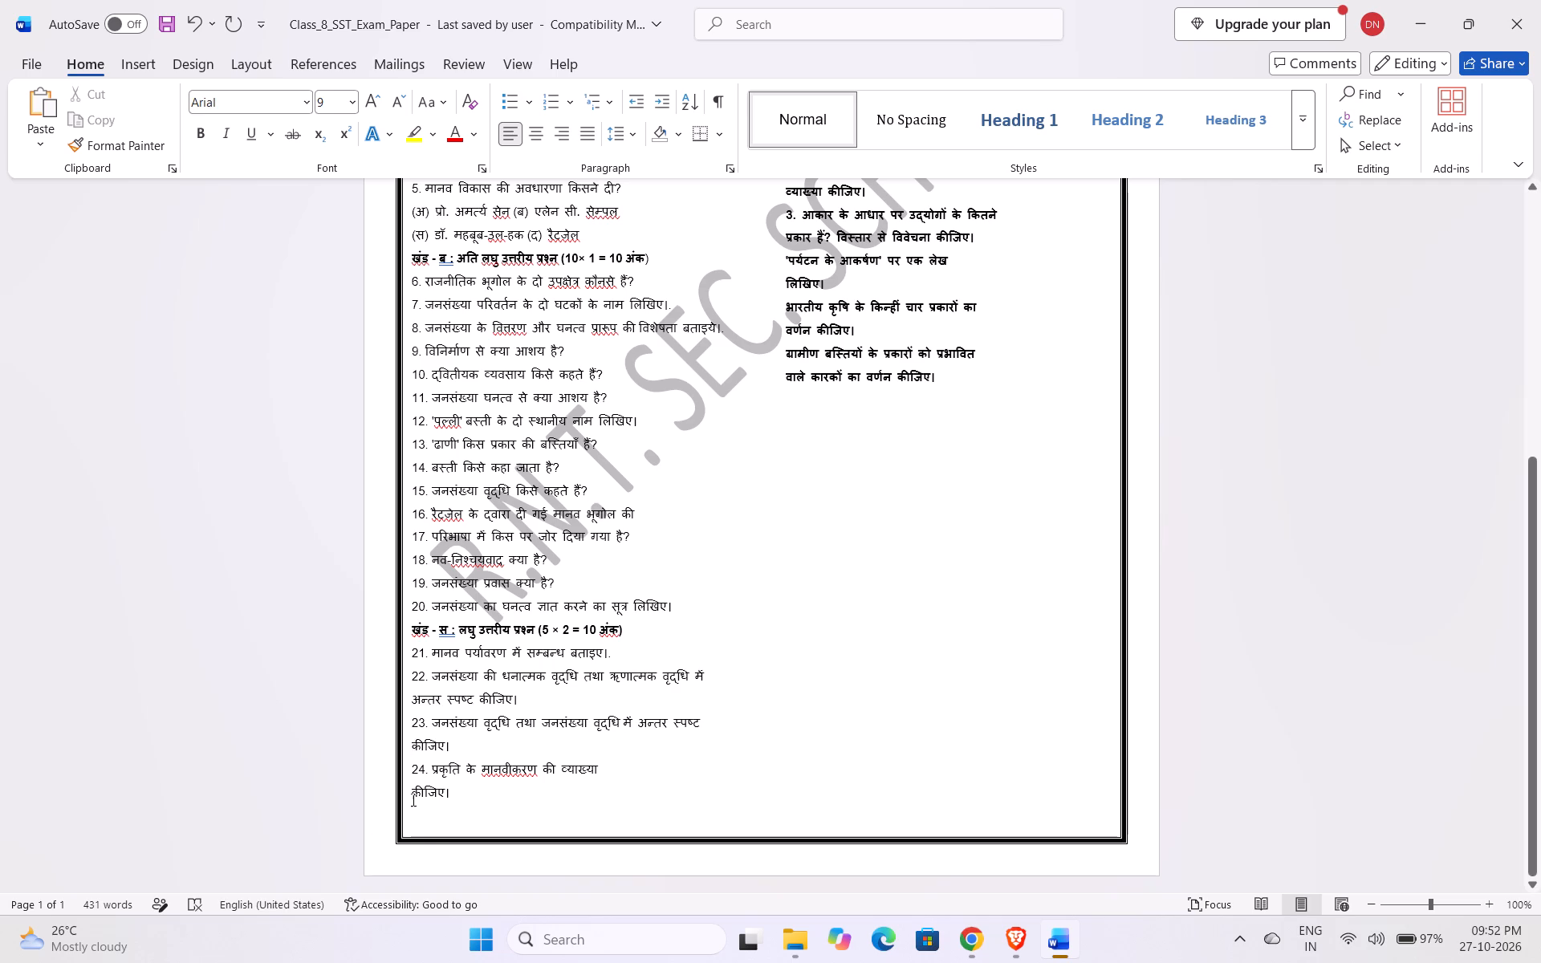
pyautogui.click(411, 796)
pyautogui.press('BackSpace')
pyautogui.press('space')
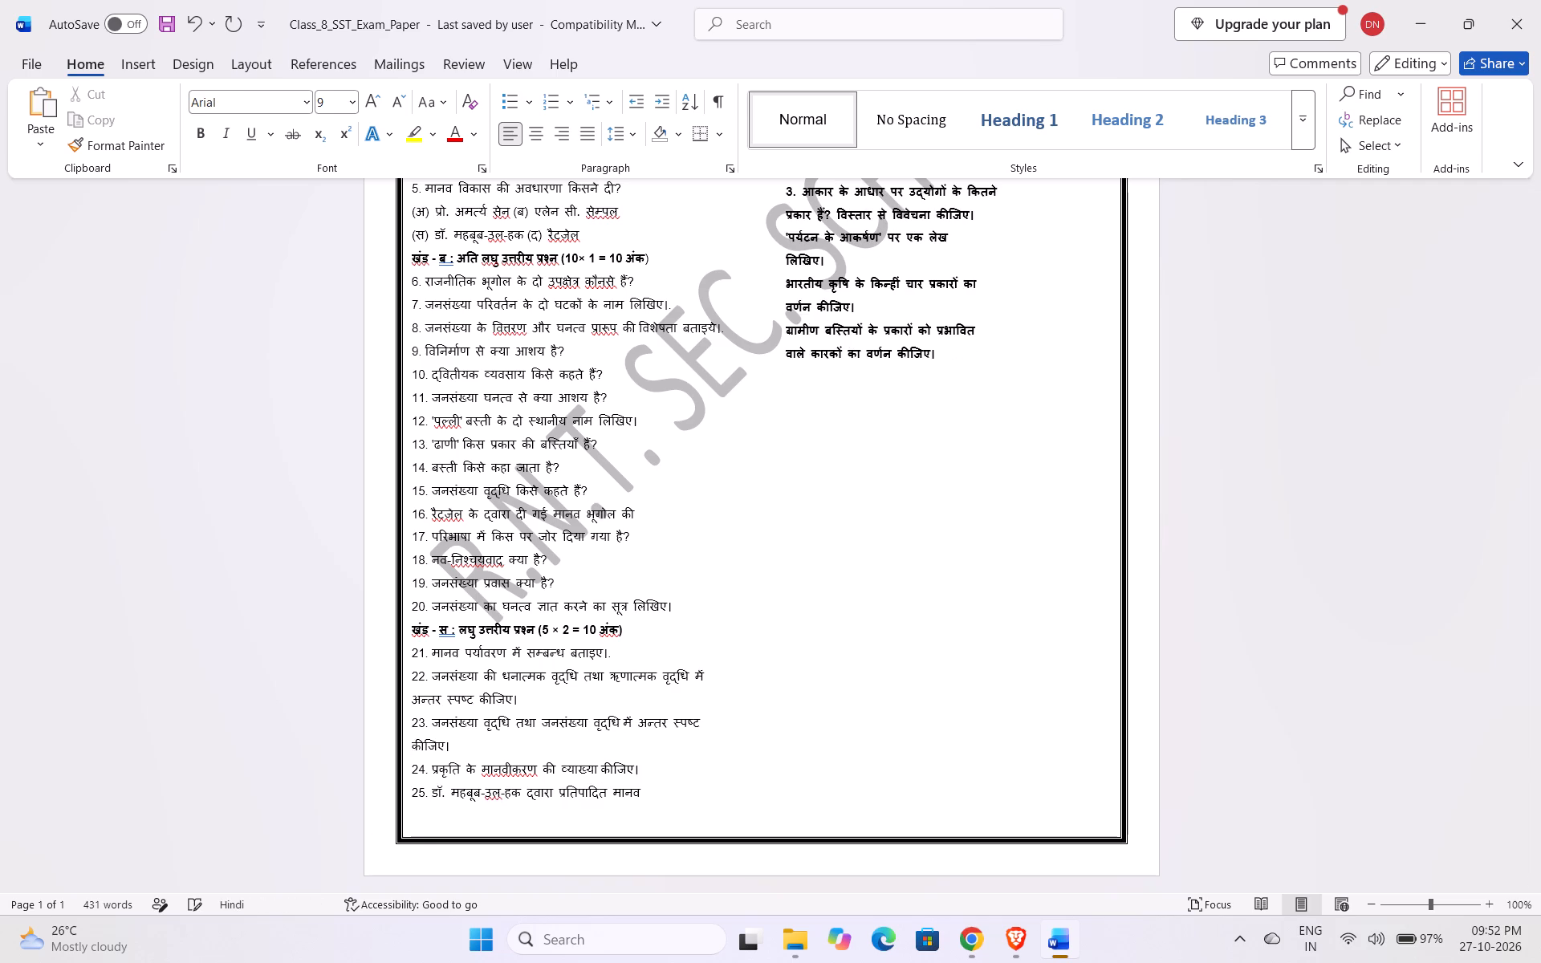
# Insert a blank line before question 25 so that the question starts at the top of the second column.
pyautogui.scroll(-3, 445, 829)
pyautogui.scroll(3, 446, 829)
pyautogui.scroll(3, 628, 775)
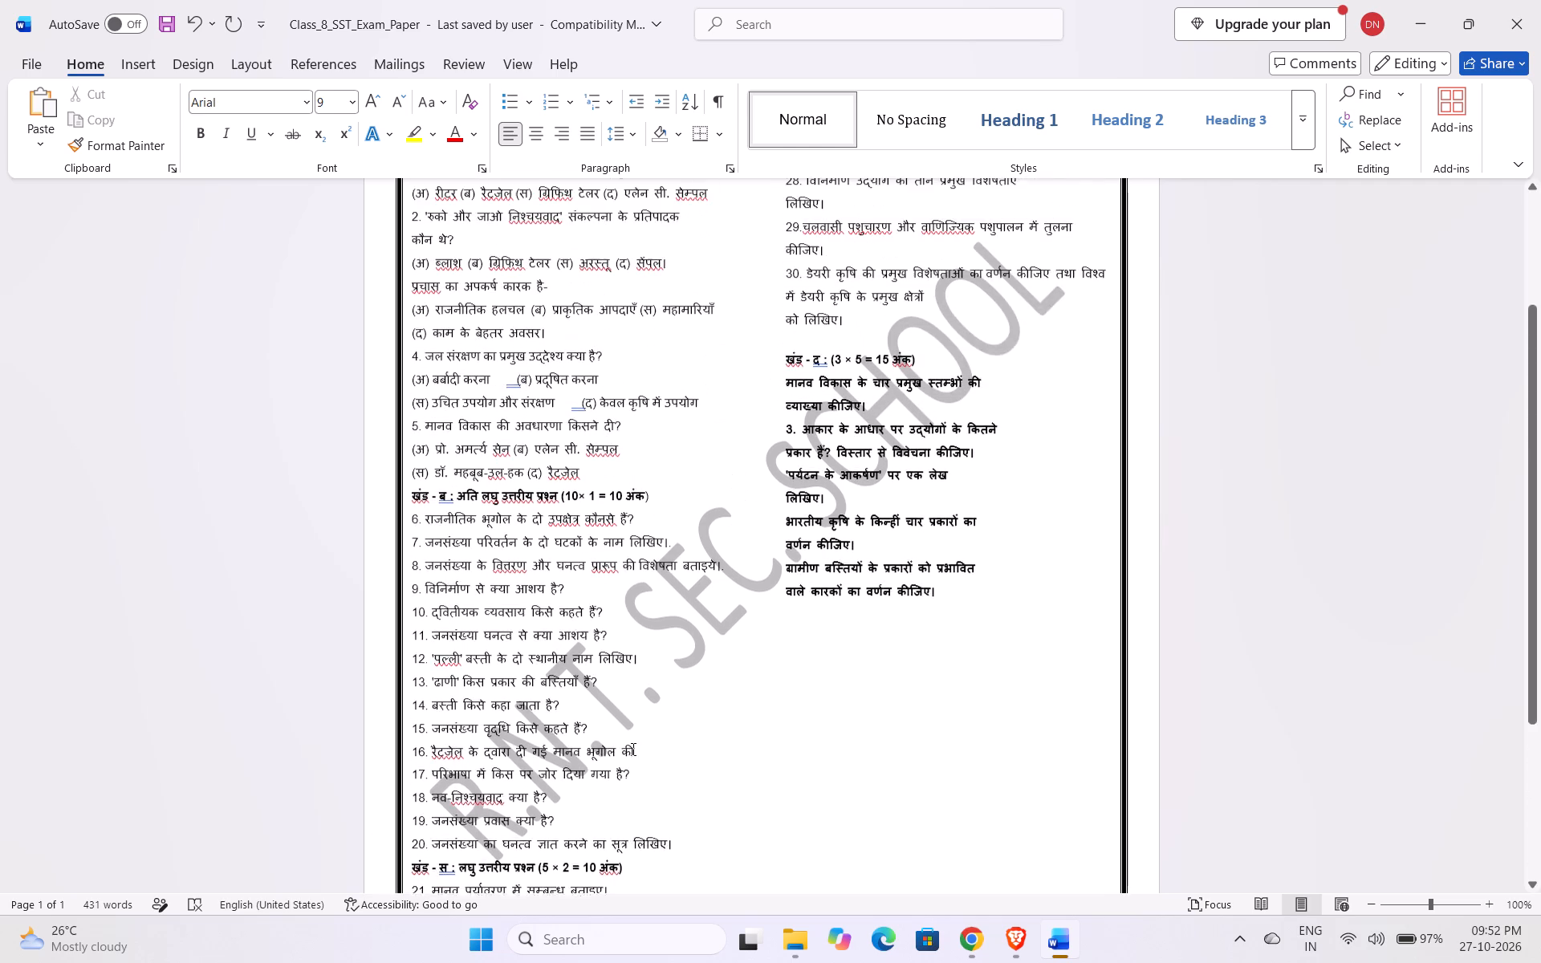
pyautogui.scroll(4, 632, 749)
pyautogui.scroll(-10, 636, 742)
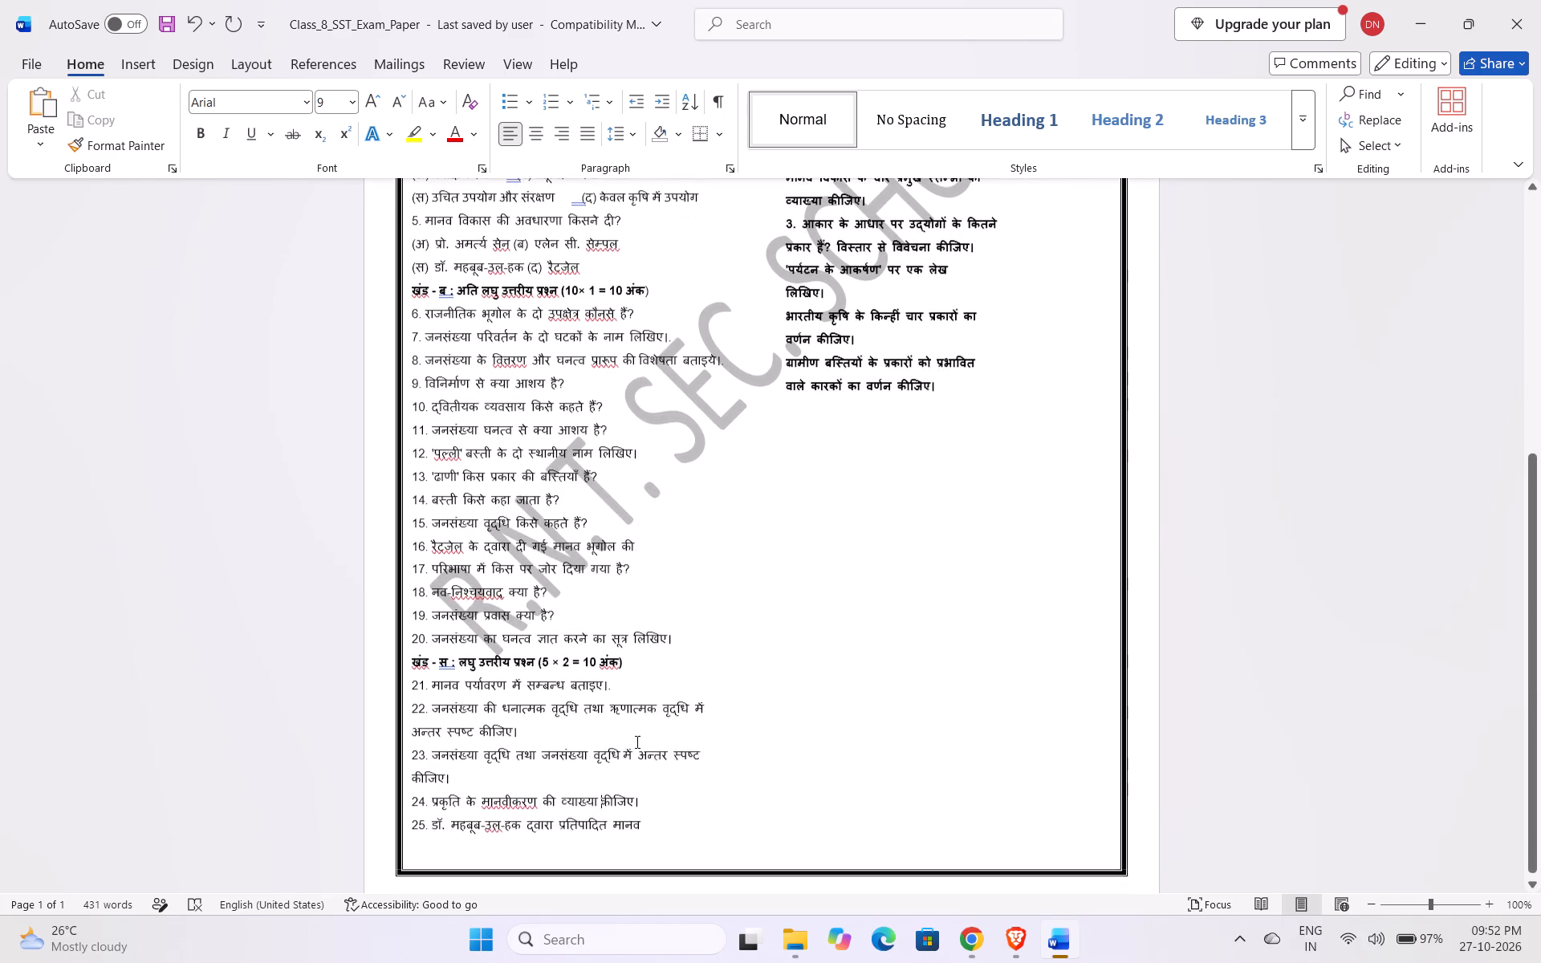
pyautogui.scroll(-1, 636, 742)
pyautogui.click(412, 790)
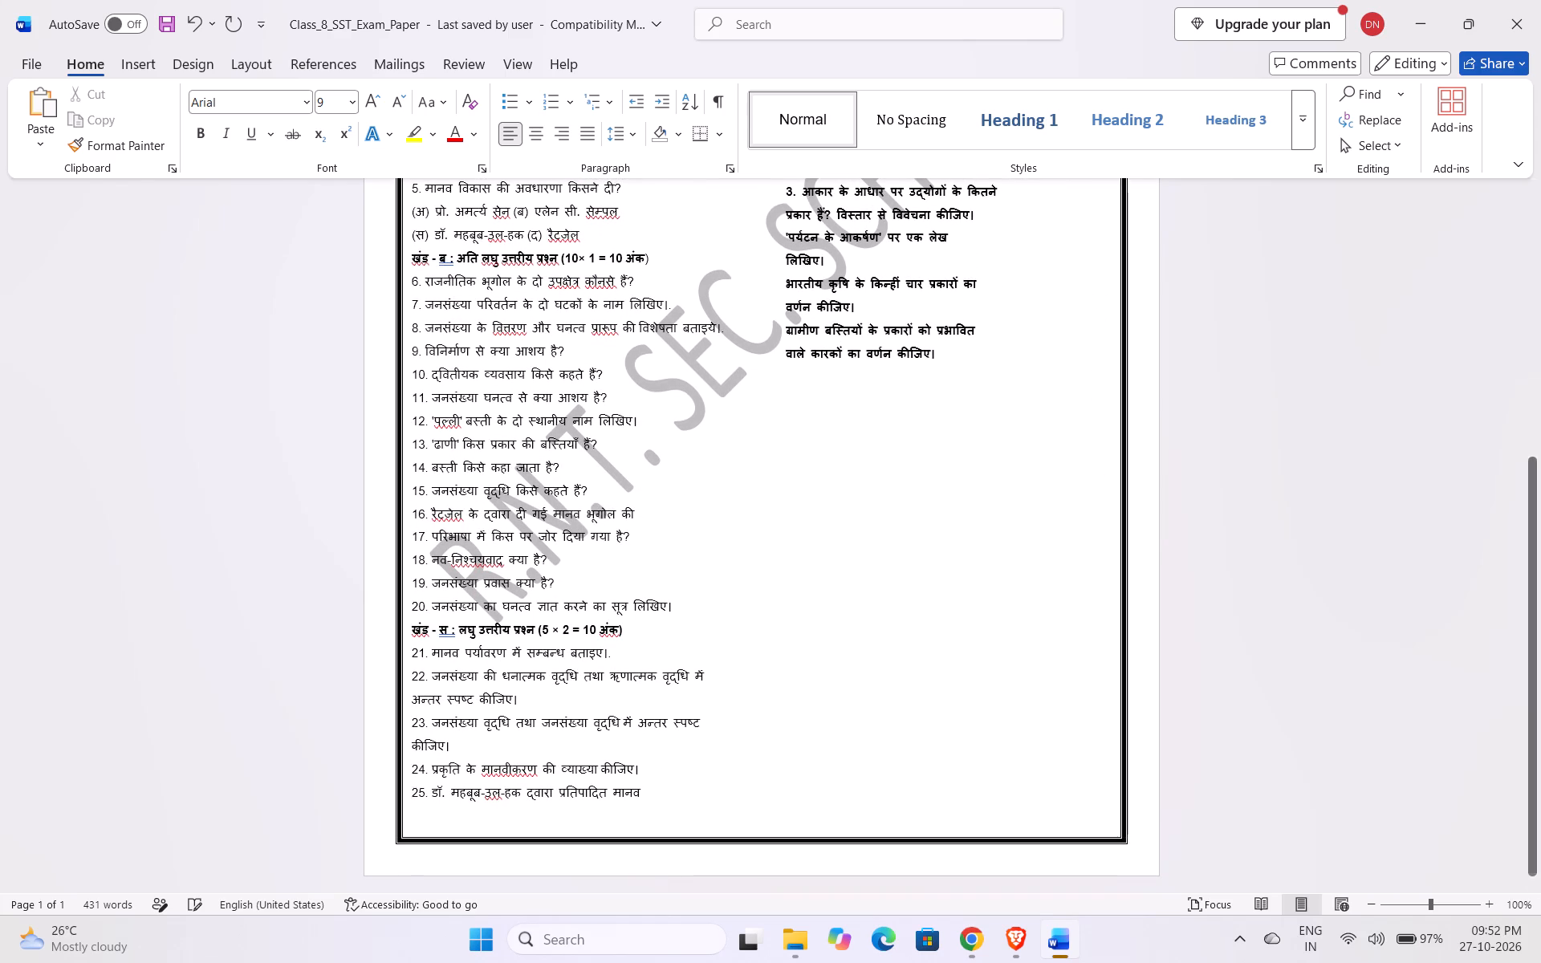
pyautogui.press('Return')
# Join the broken lines of questions 25, 26 and 27, with a space at each join.
pyautogui.scroll(3, 881, 486)
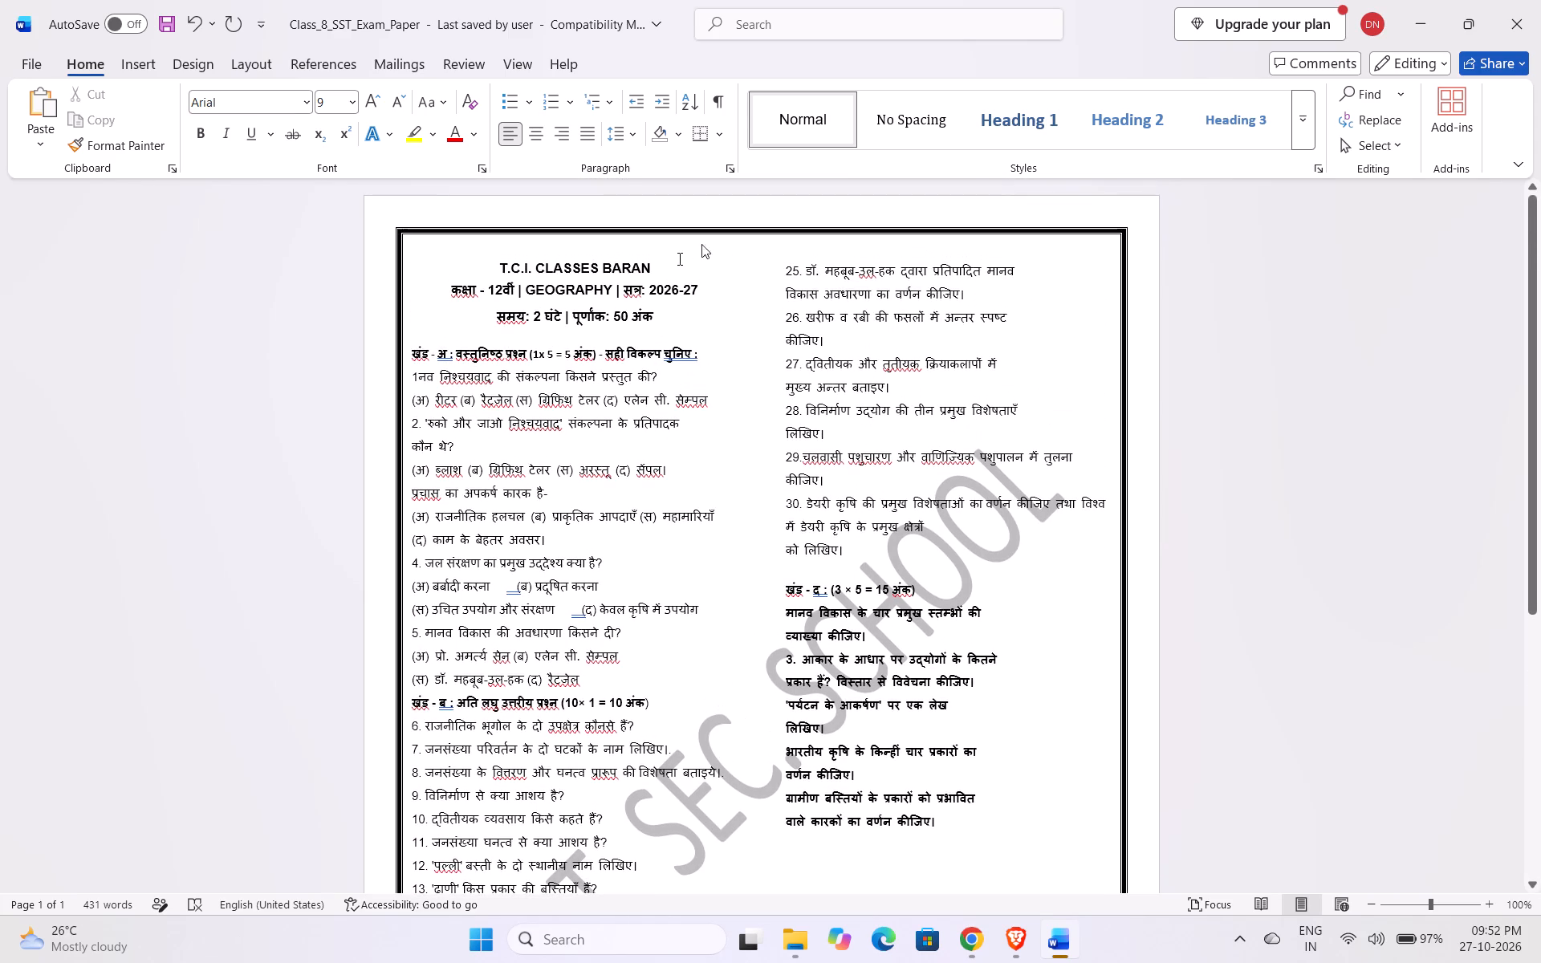
pyautogui.click(787, 292)
pyautogui.press('BackSpace')
pyautogui.press('space')
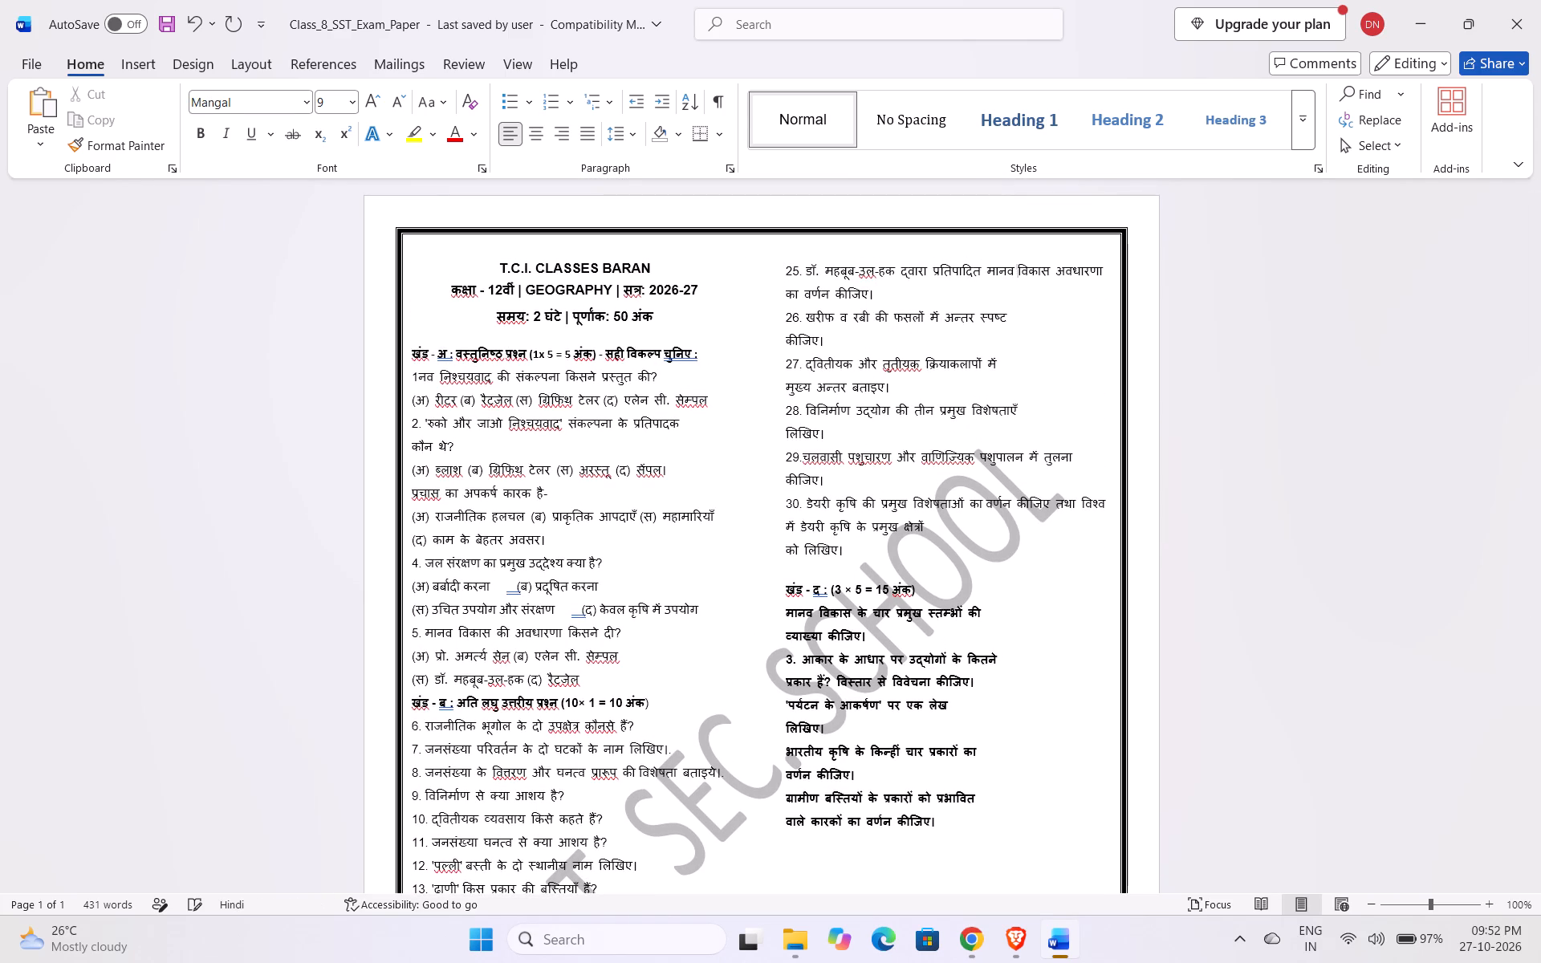
pyautogui.click(787, 346)
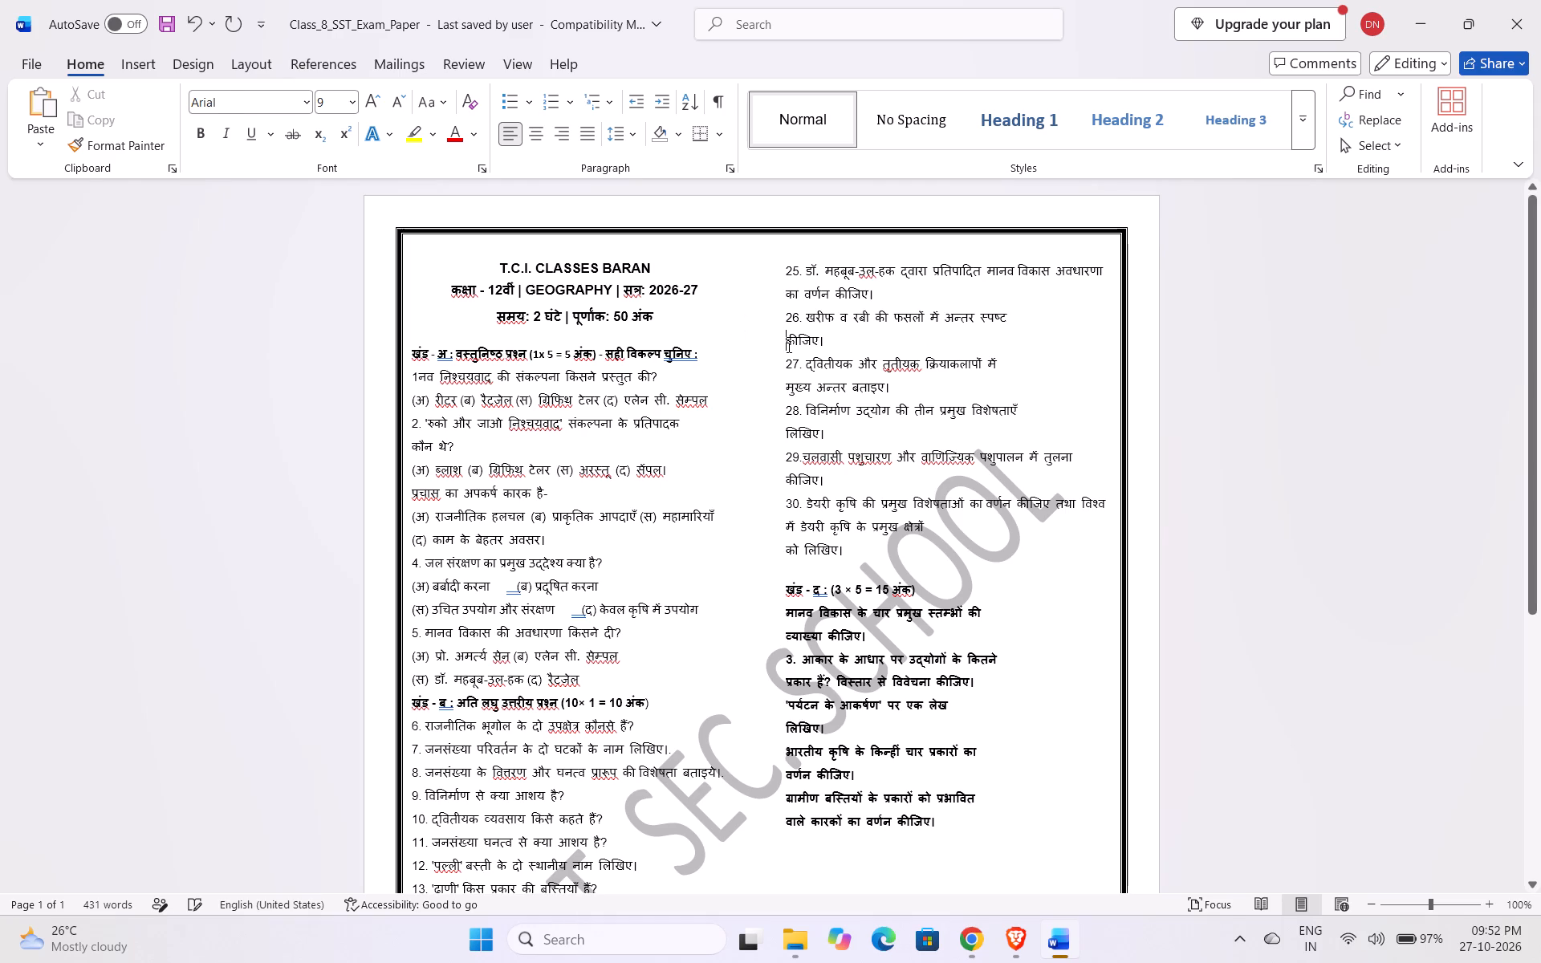
pyautogui.press('BackSpace')
pyautogui.press('space')
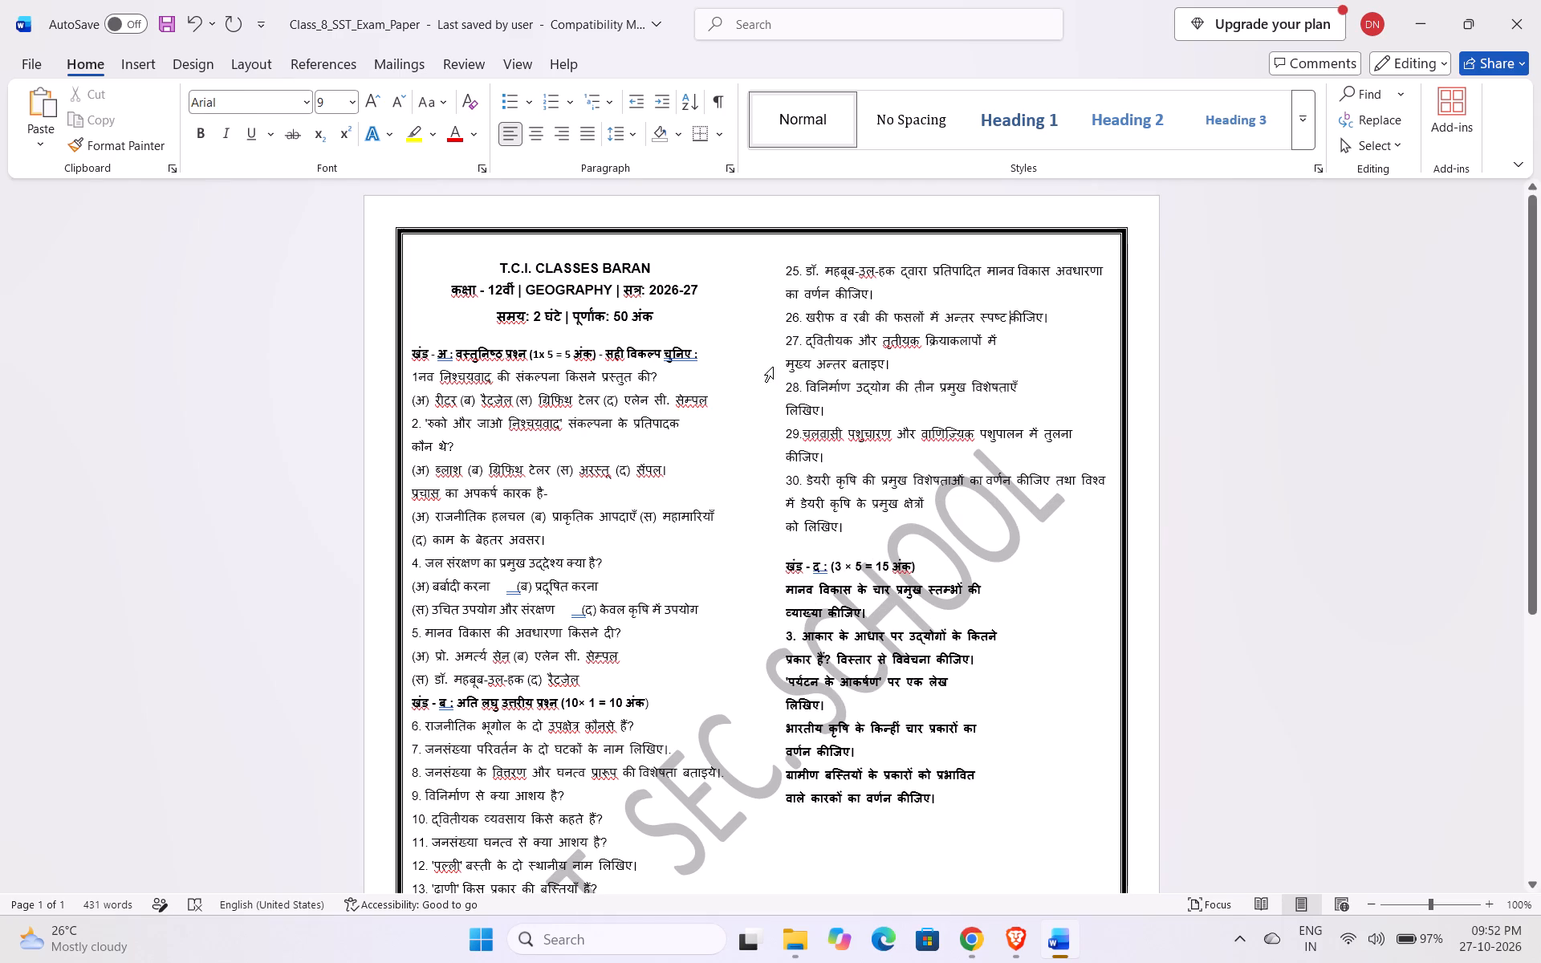
pyautogui.click(777, 364)
pyautogui.press('BackSpace')
pyautogui.press('space')
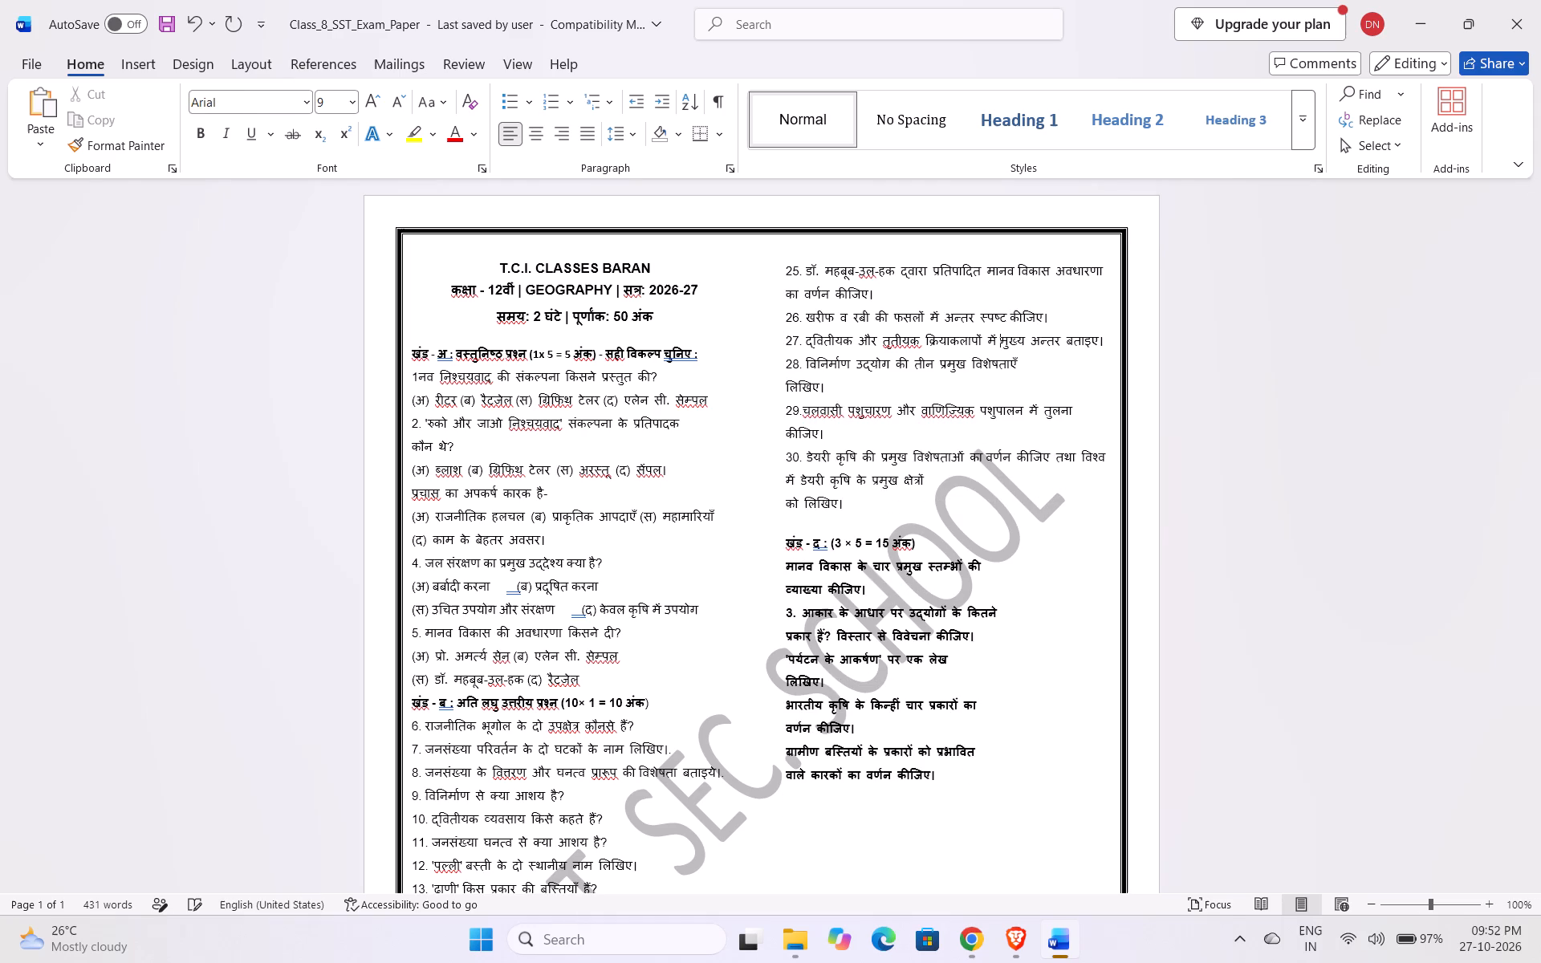
# Join the broken lines of questions 28 and 30 with spaces, and re-enter the space before कीजिए। in question 29.
pyautogui.click(777, 384)
pyautogui.press('BackSpace')
pyautogui.press('space')
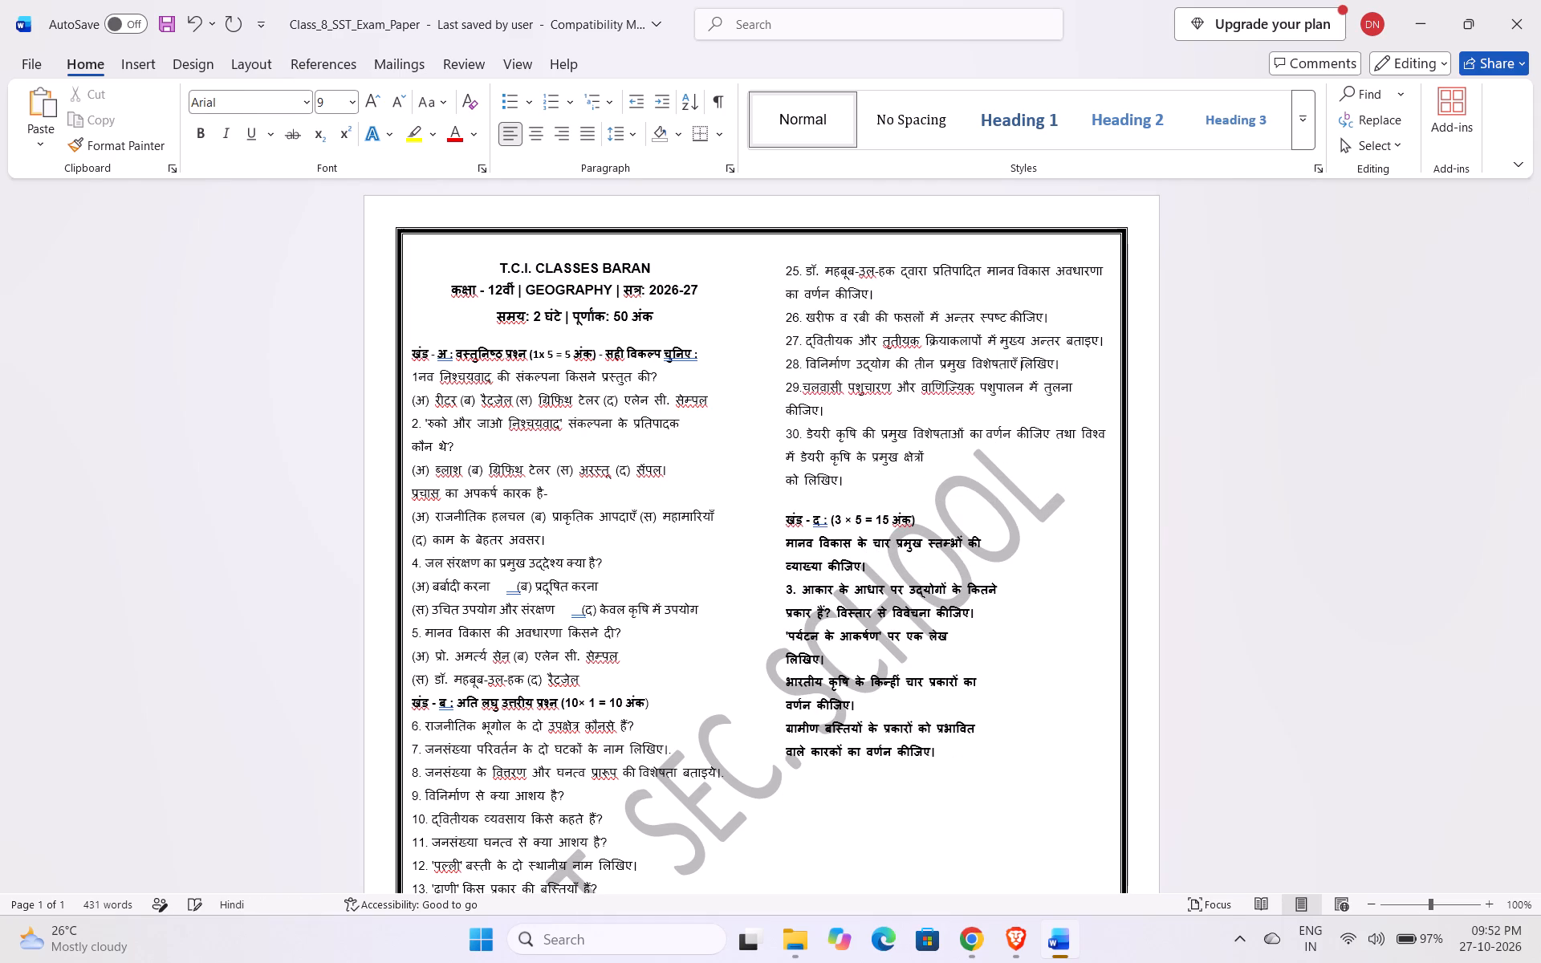
pyautogui.click(783, 404)
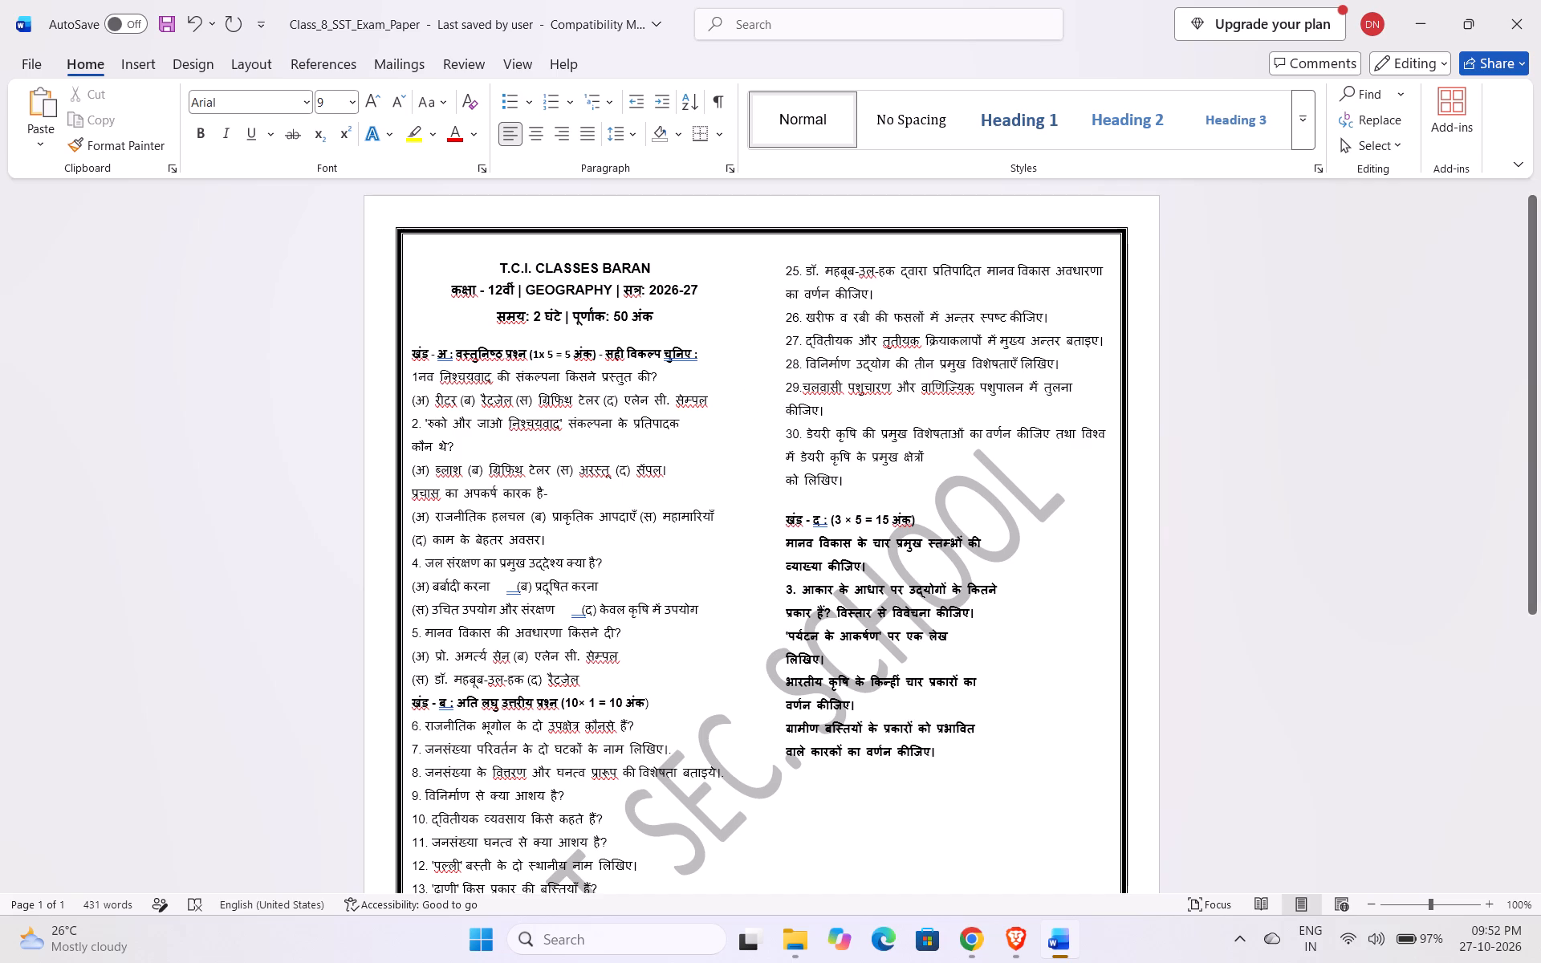
pyautogui.press('BackSpace')
pyautogui.press('space')
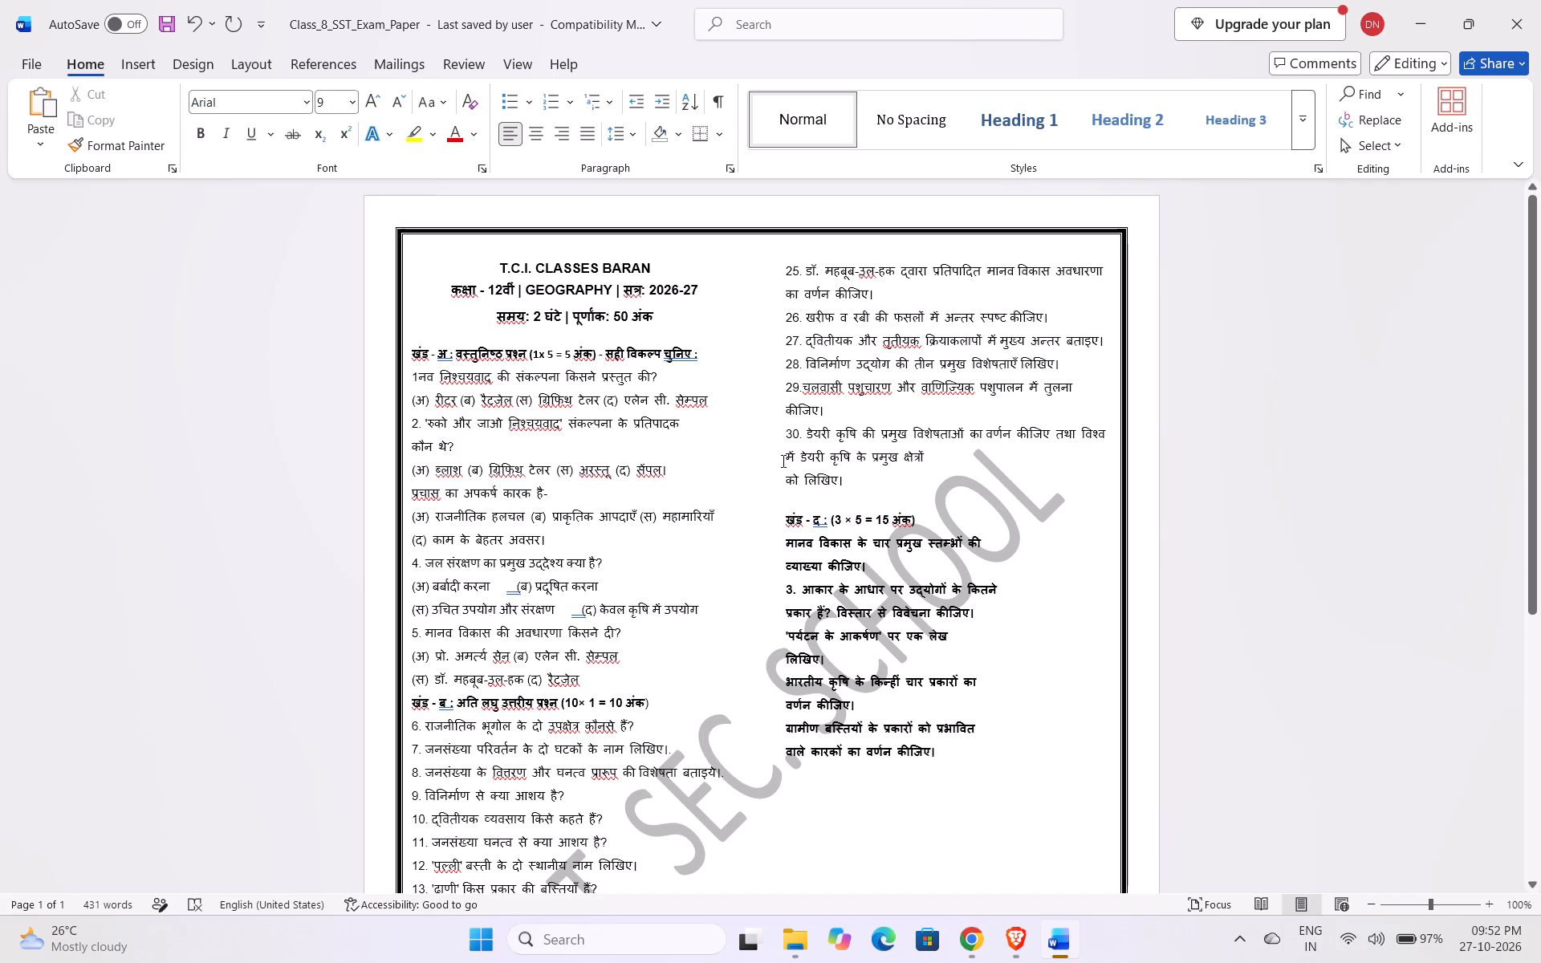
pyautogui.click(780, 480)
pyautogui.press('BackSpace')
pyautogui.press('space')
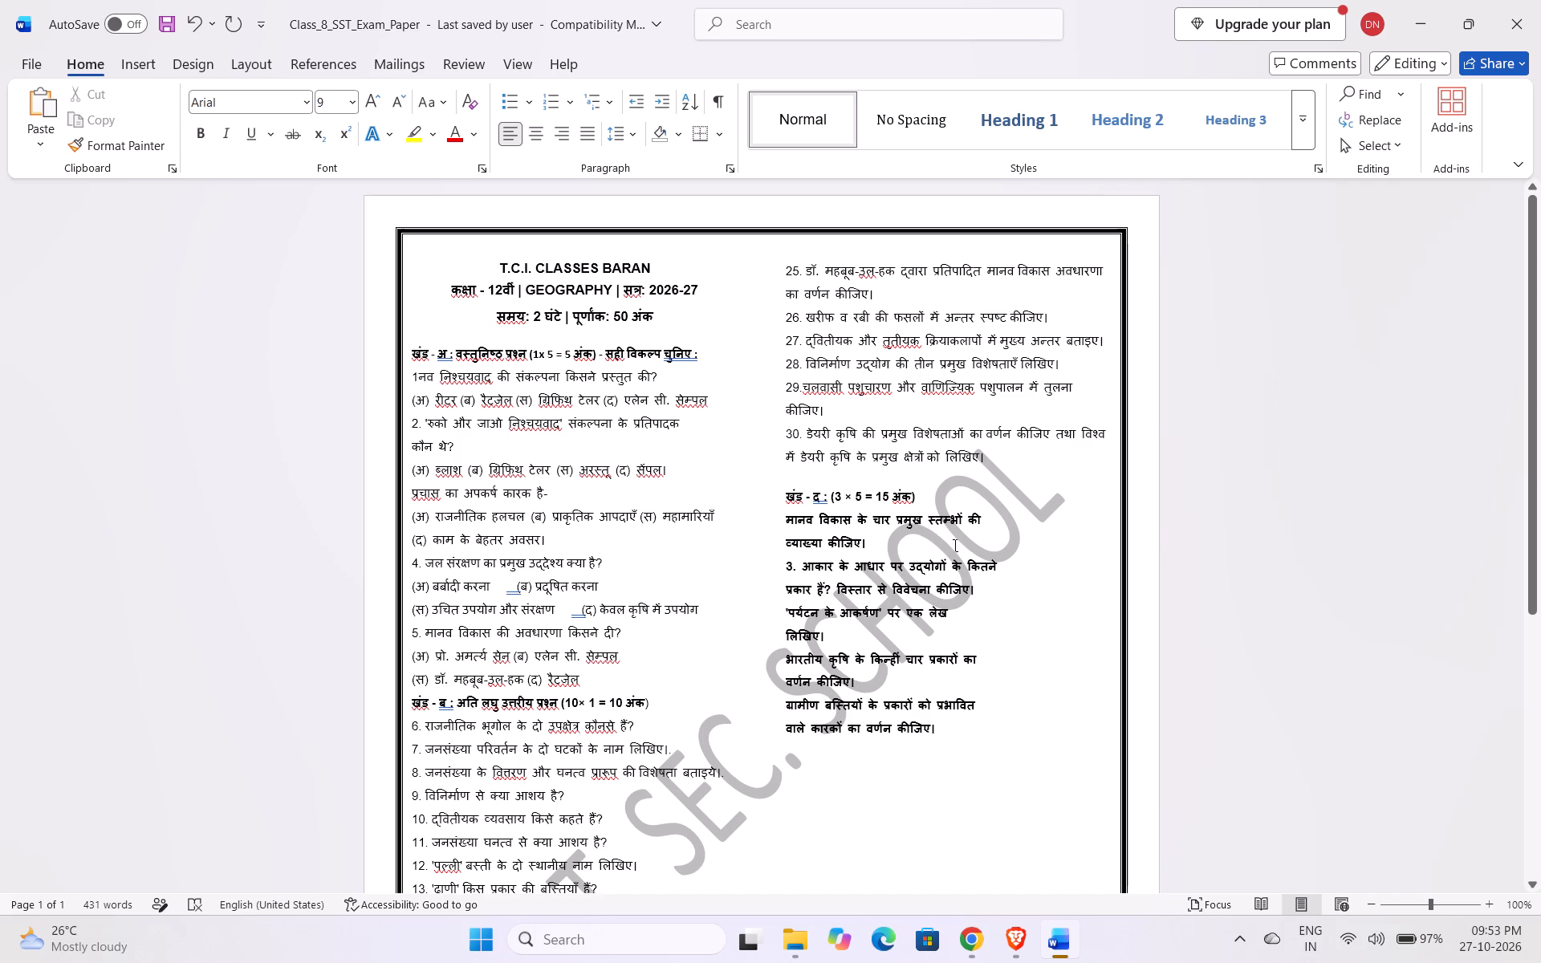
# Number the first two questions of section खंड - द as 31 and 32.
pyautogui.scroll(-1, 955, 549)
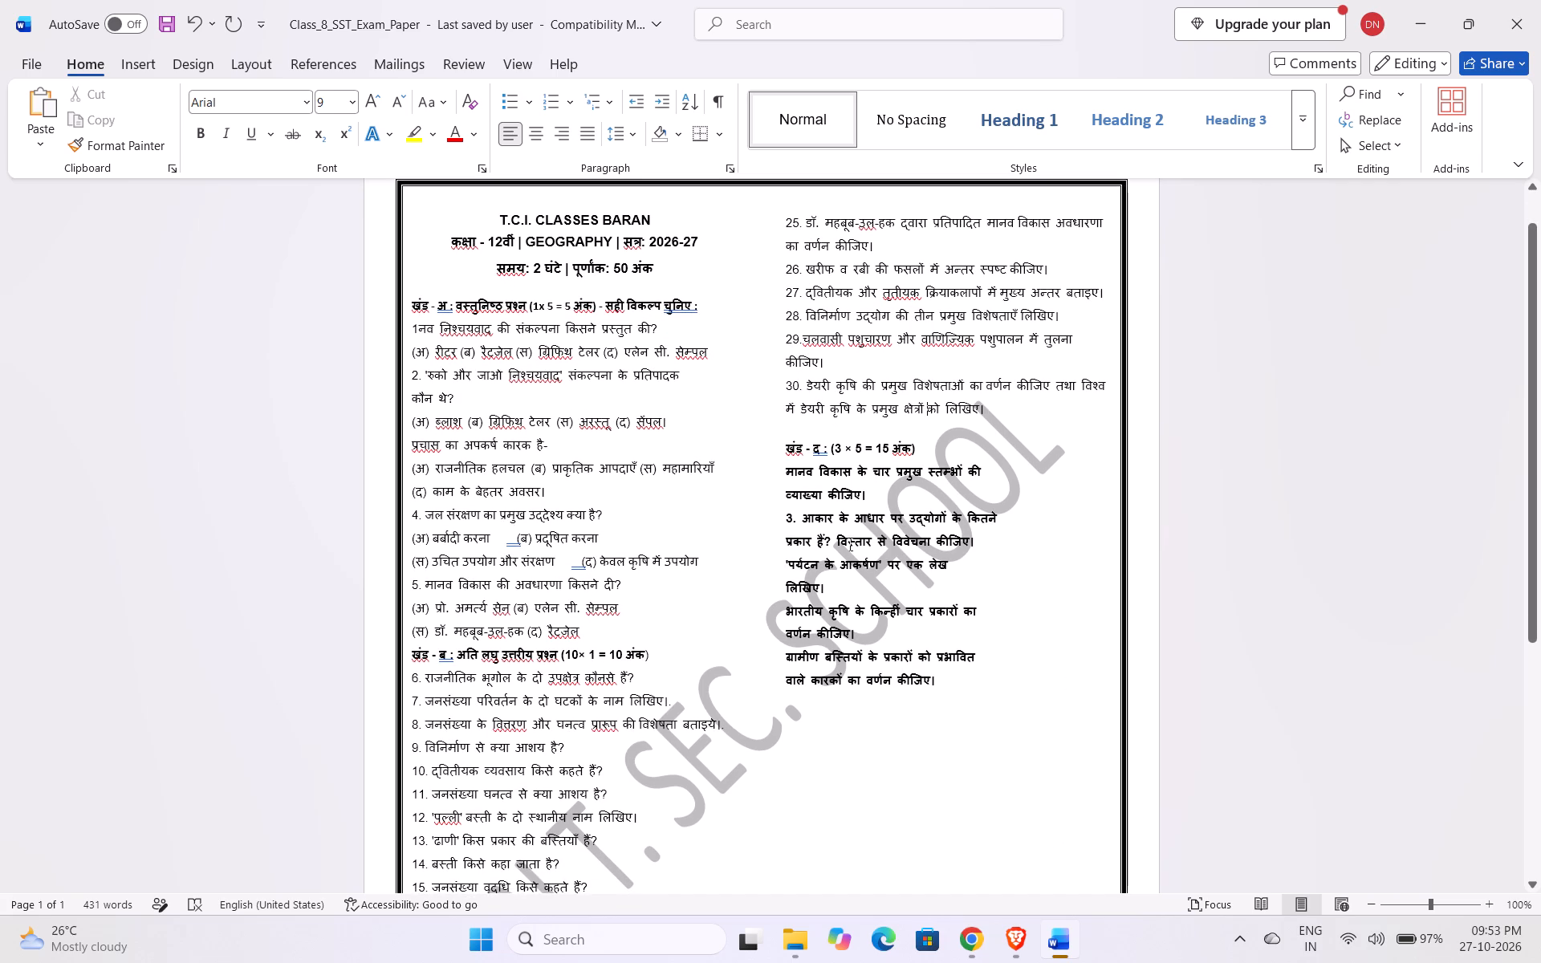
pyautogui.click(783, 477)
pyautogui.write('31.')
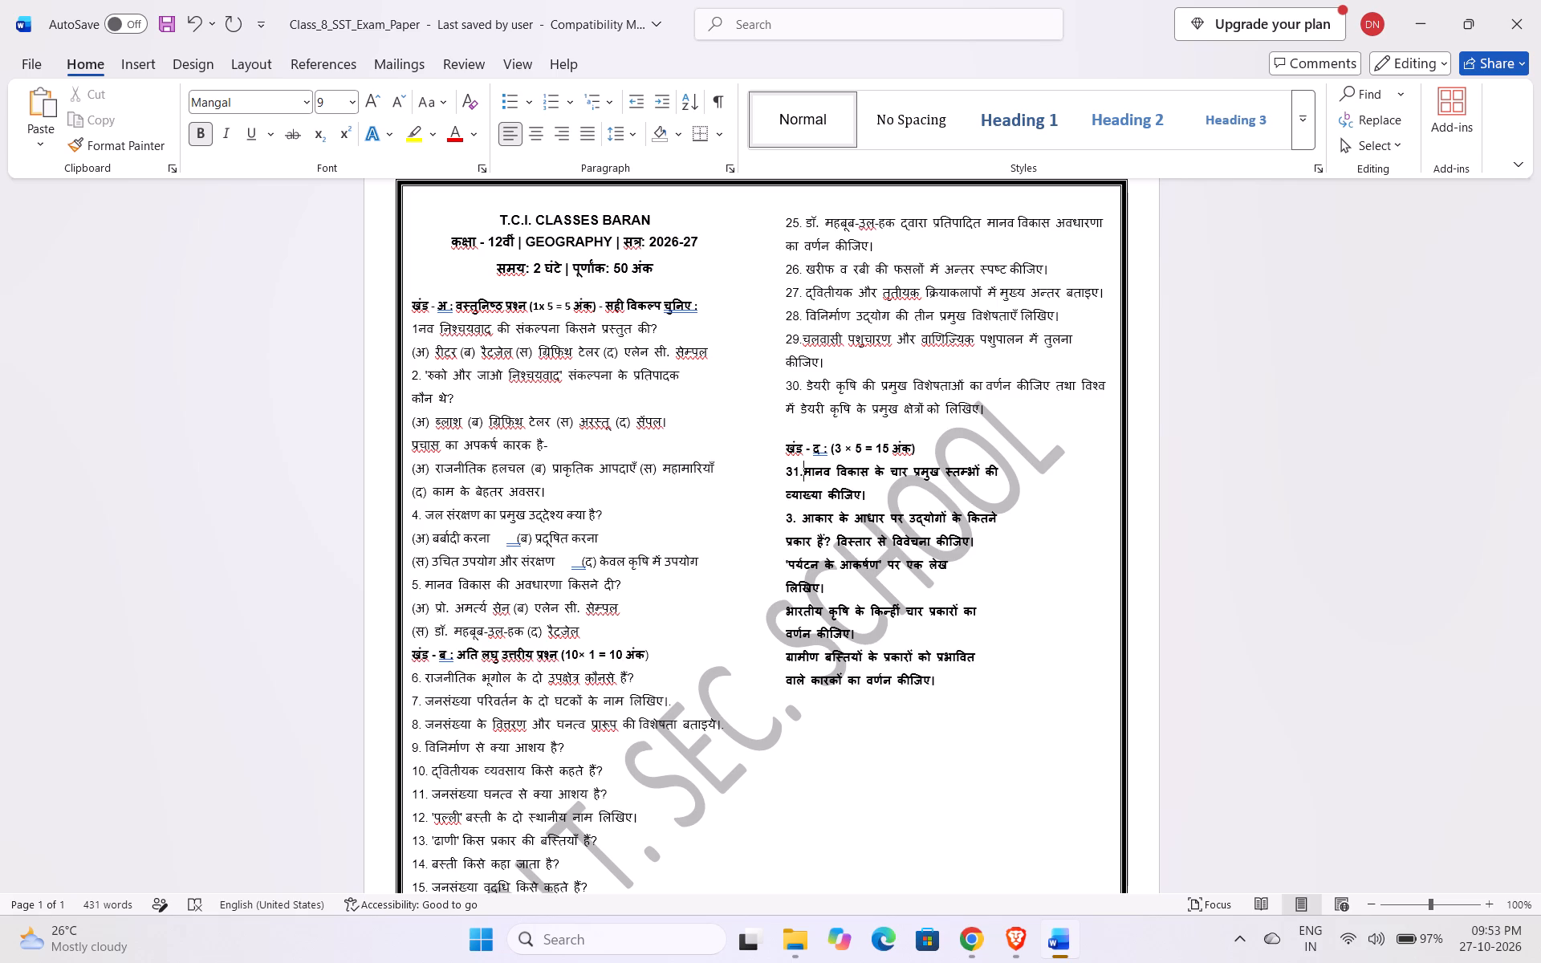
pyautogui.moveTo(800, 524); pyautogui.dragTo(783, 522)
pyautogui.moveTo(783, 522); pyautogui.dragTo(791, 518)
pyautogui.press('2')
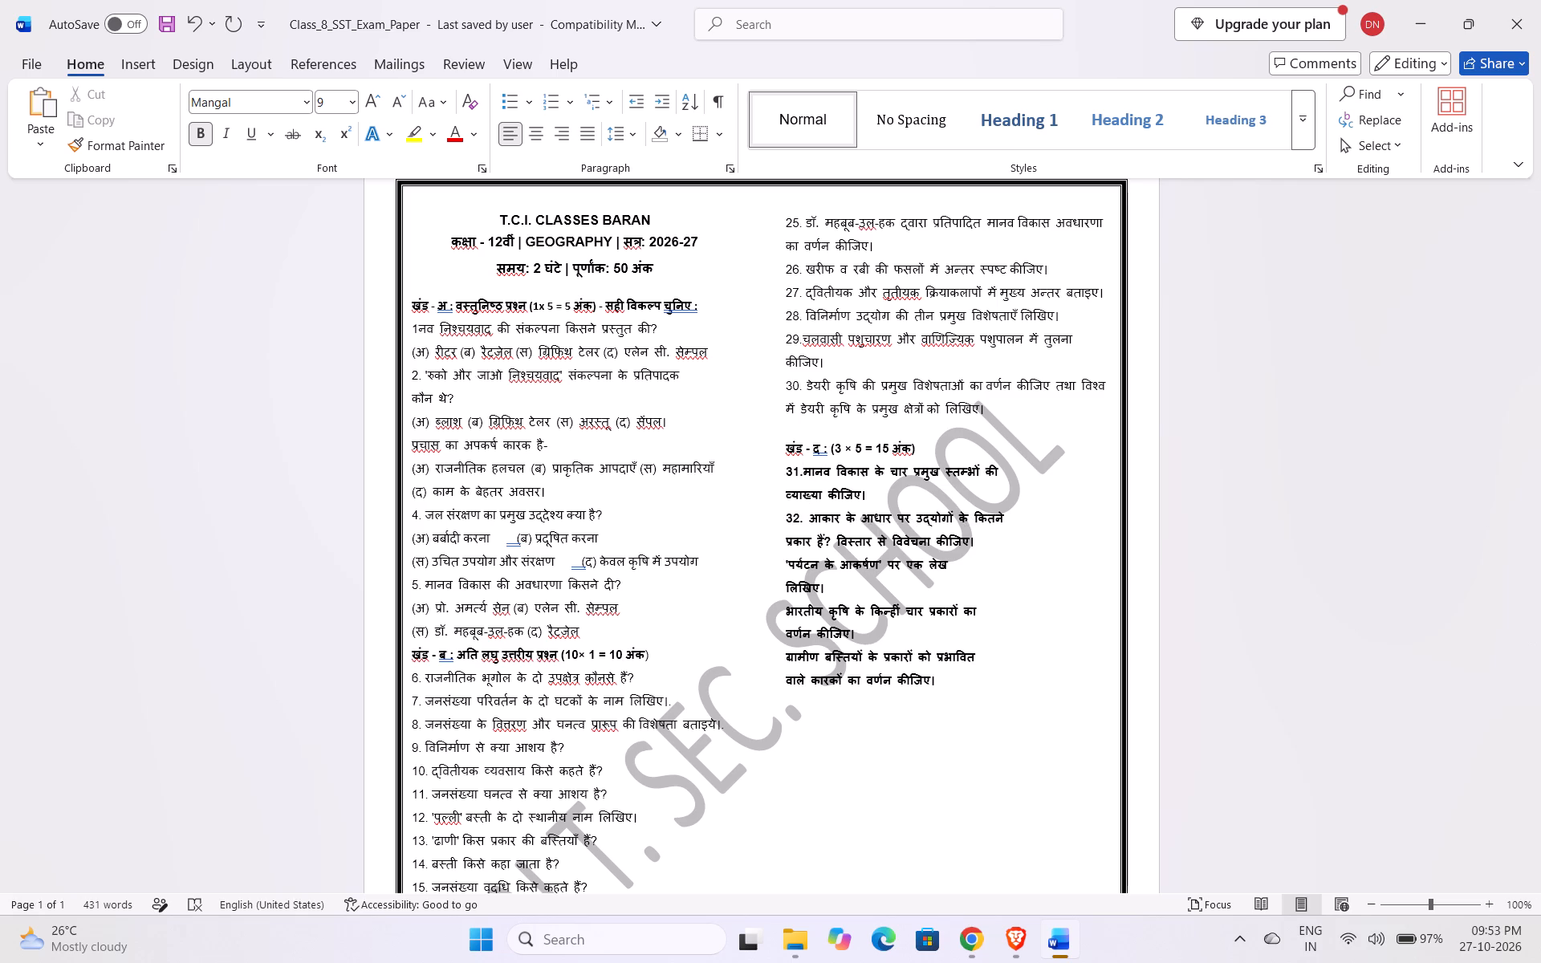
# Number the question about 'पर्यटन के आकर्षण' as 33.
pyautogui.press('Down')
pyautogui.press('Down')
pyautogui.press('Left')
pyautogui.press('Left')
pyautogui.press('Left')
pyautogui.write('33.')
# Number the question on four types of Indian agriculture (भारतीय कृषि) as 34.
pyautogui.press('Down')
pyautogui.press('Down')
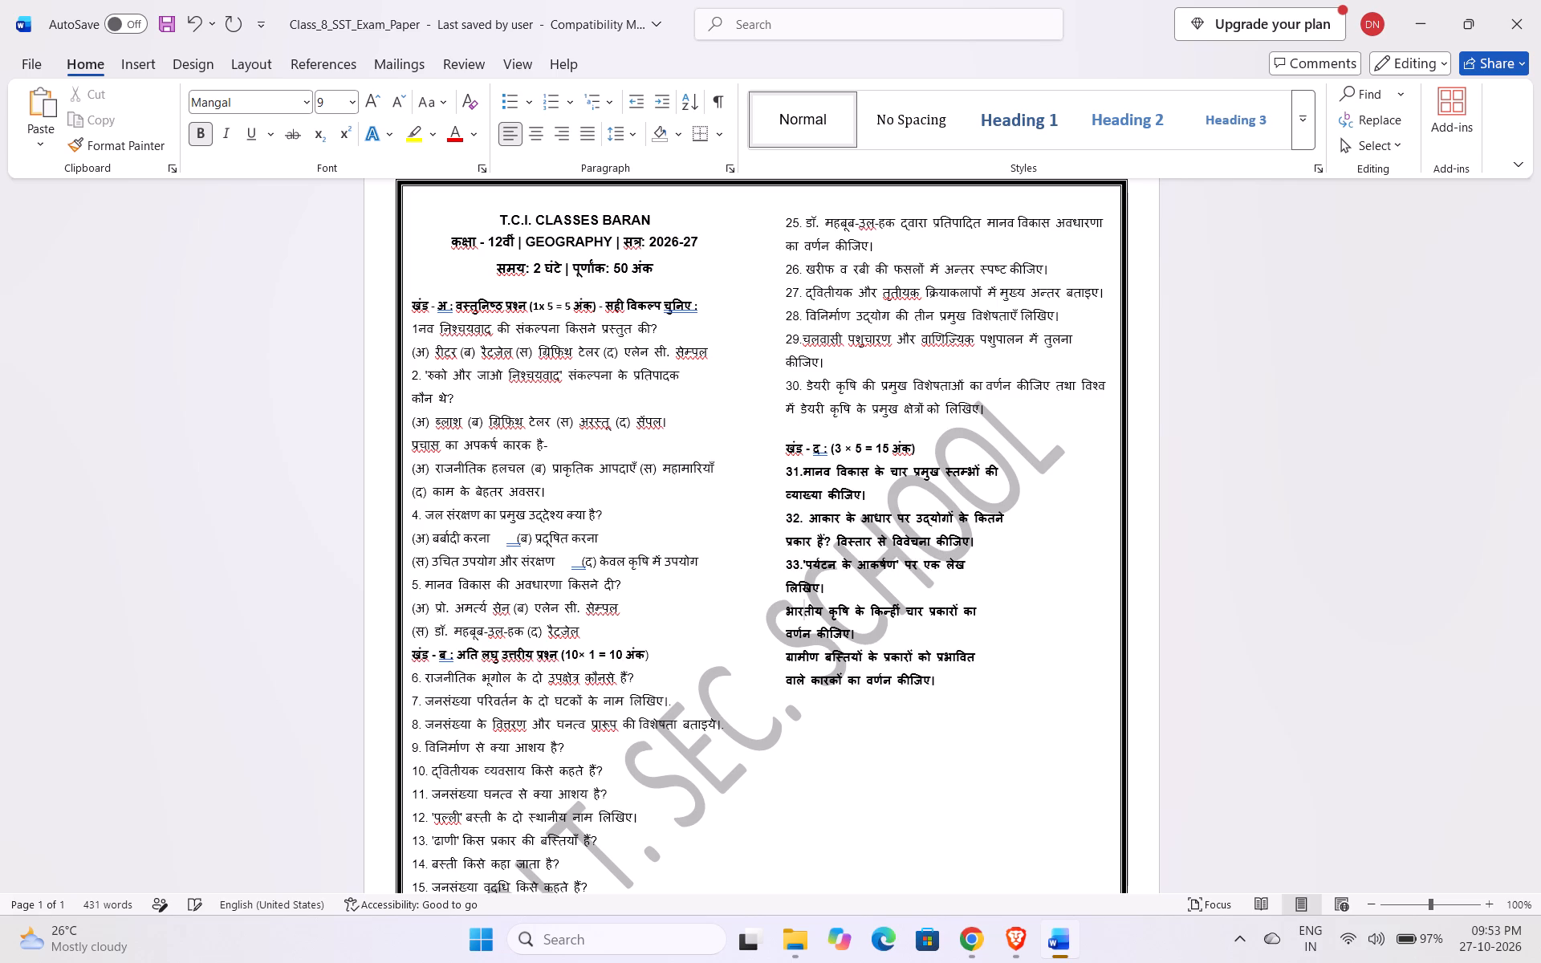
pyautogui.press('Down')
pyautogui.press('Up')
pyautogui.press('Left')
pyautogui.press('Left')
pyautogui.press('Left')
pyautogui.press('0')
pyautogui.press('BackSpace')
pyautogui.press('Down')
pyautogui.press('Down')
pyautogui.press('Left')
pyautogui.press('Left')
pyautogui.press('Left')
pyautogui.press('Up')
pyautogui.press('Left')
pyautogui.press('Left')
pyautogui.press('Left')
pyautogui.press('Right')
pyautogui.write('34.')
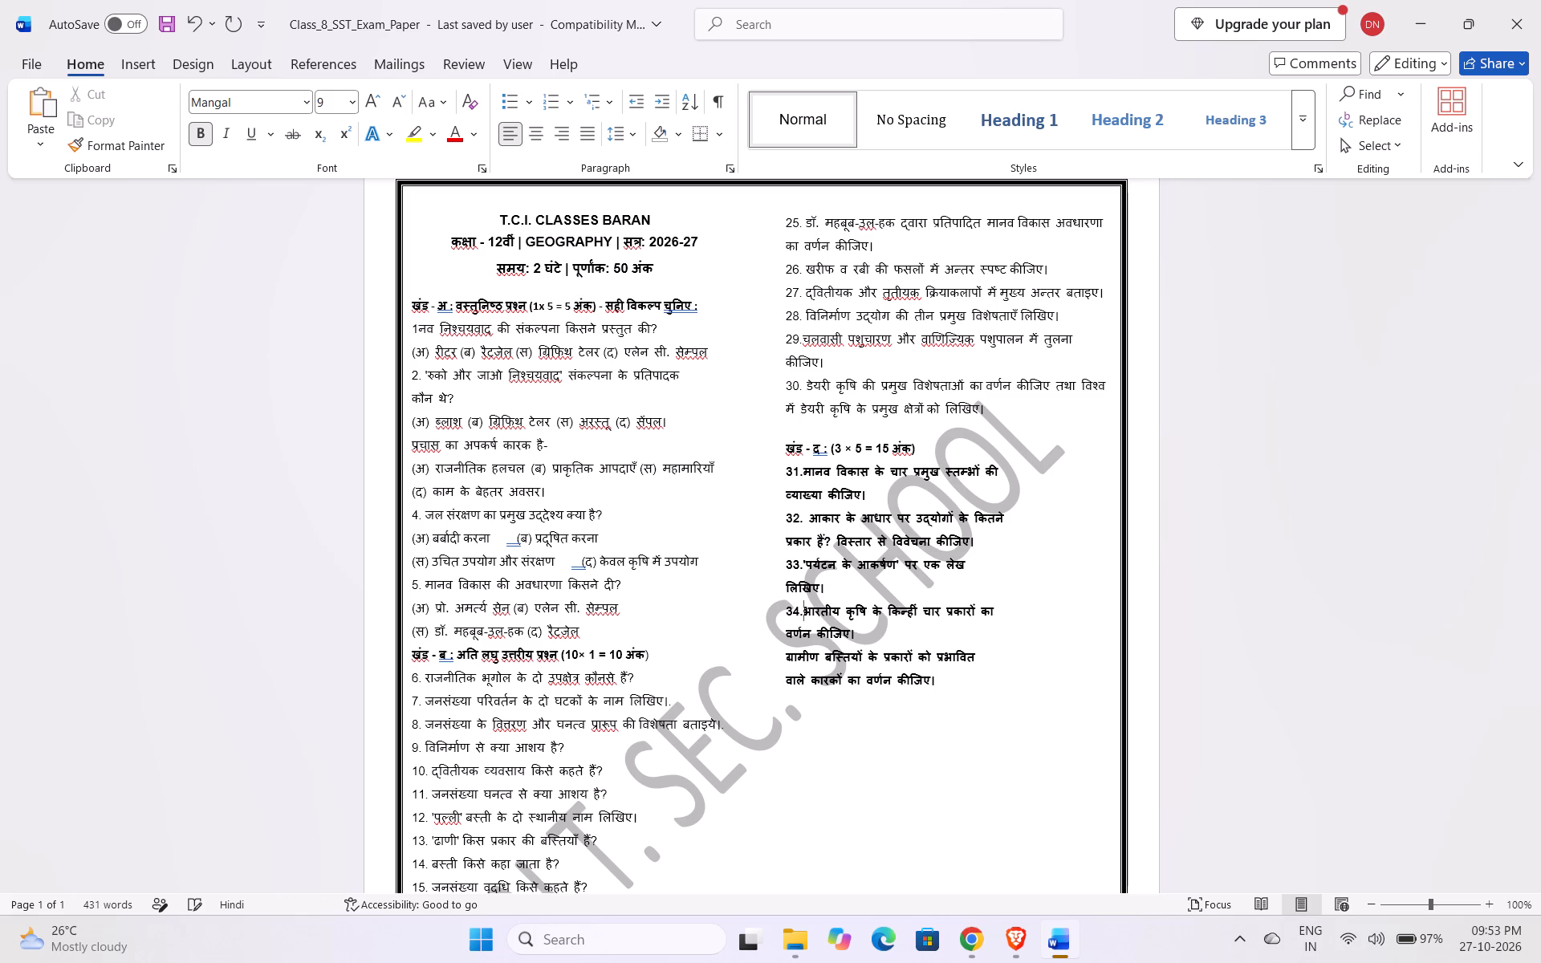
# Number the question on rural settlements (ग्रामीण बस्तियों) as 35.
pyautogui.press('Down')
pyautogui.press('Down')
pyautogui.press('Left')
pyautogui.press('Left')
pyautogui.write('35.')
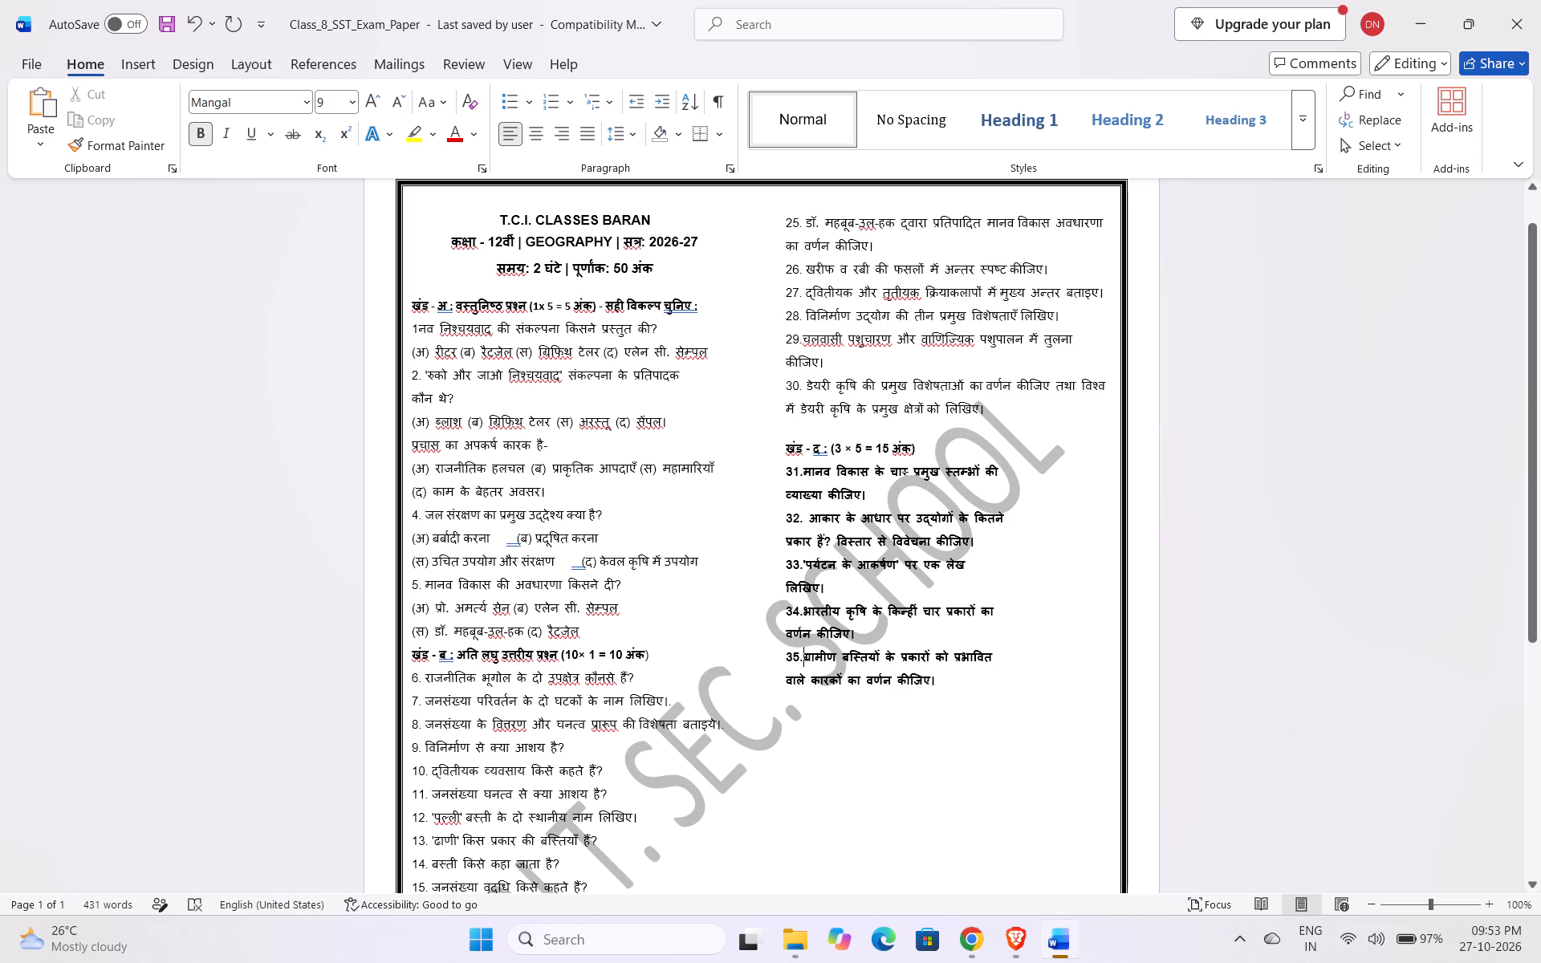
# Change the marks in the खंड - स (लघु उत्तरीय प्रश्न) heading to 10 × 2 = 20 अंक.
pyautogui.scroll(-4, 905, 501)
pyautogui.scroll(-2, 868, 592)
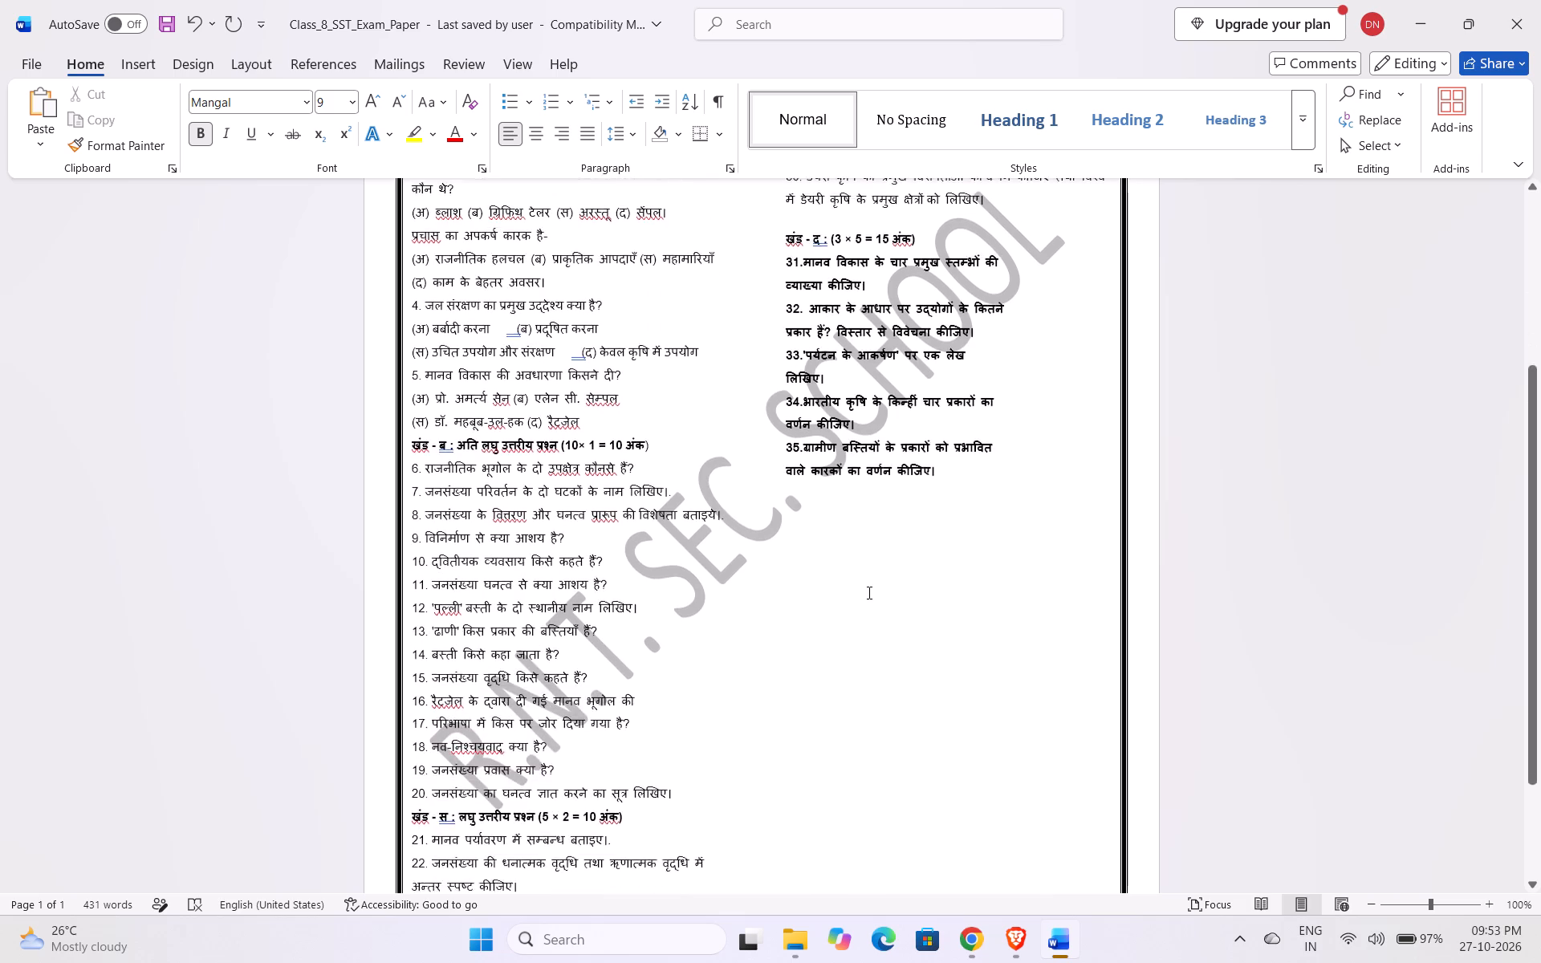
pyautogui.scroll(-3, 868, 592)
pyautogui.scroll(8, 581, 660)
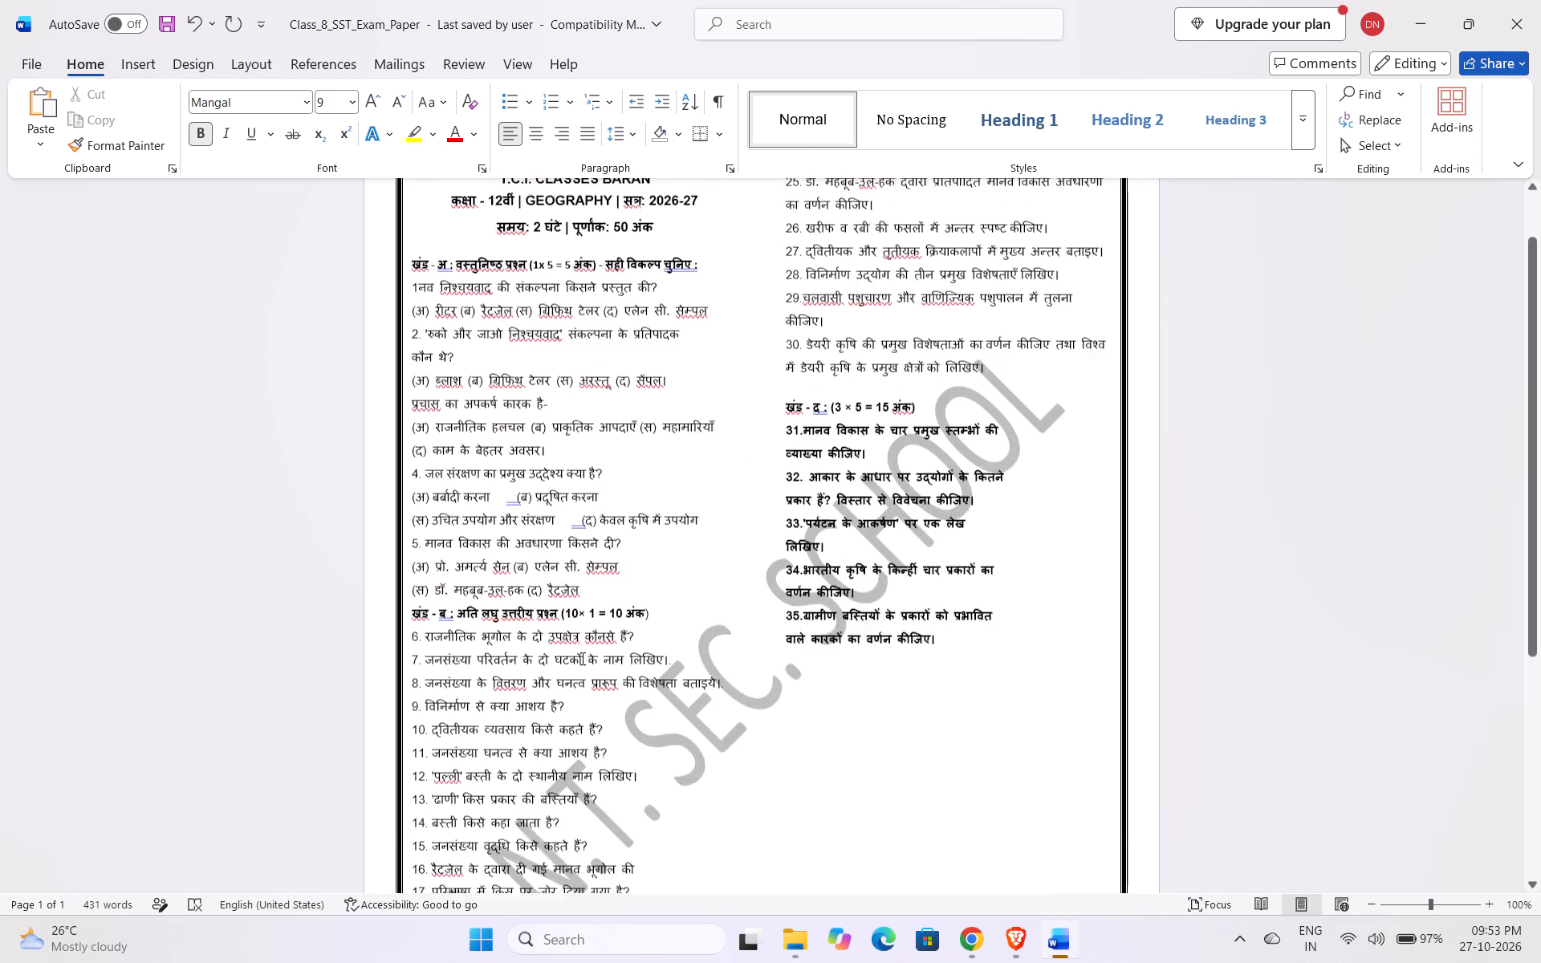
pyautogui.scroll(-8, 581, 658)
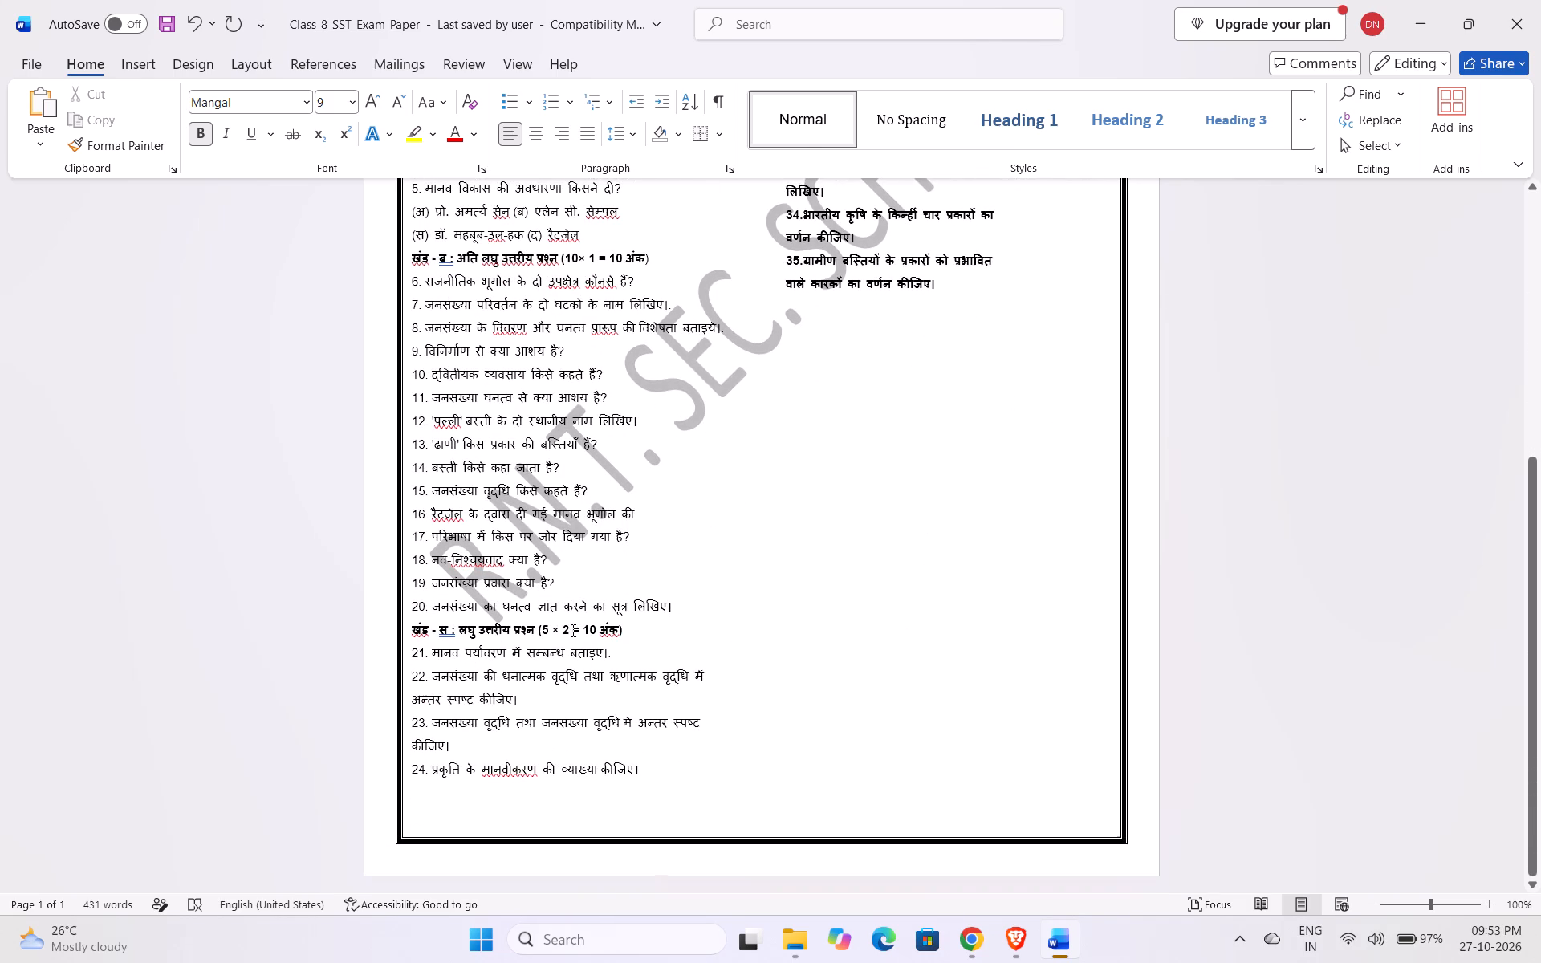
pyautogui.click(554, 629)
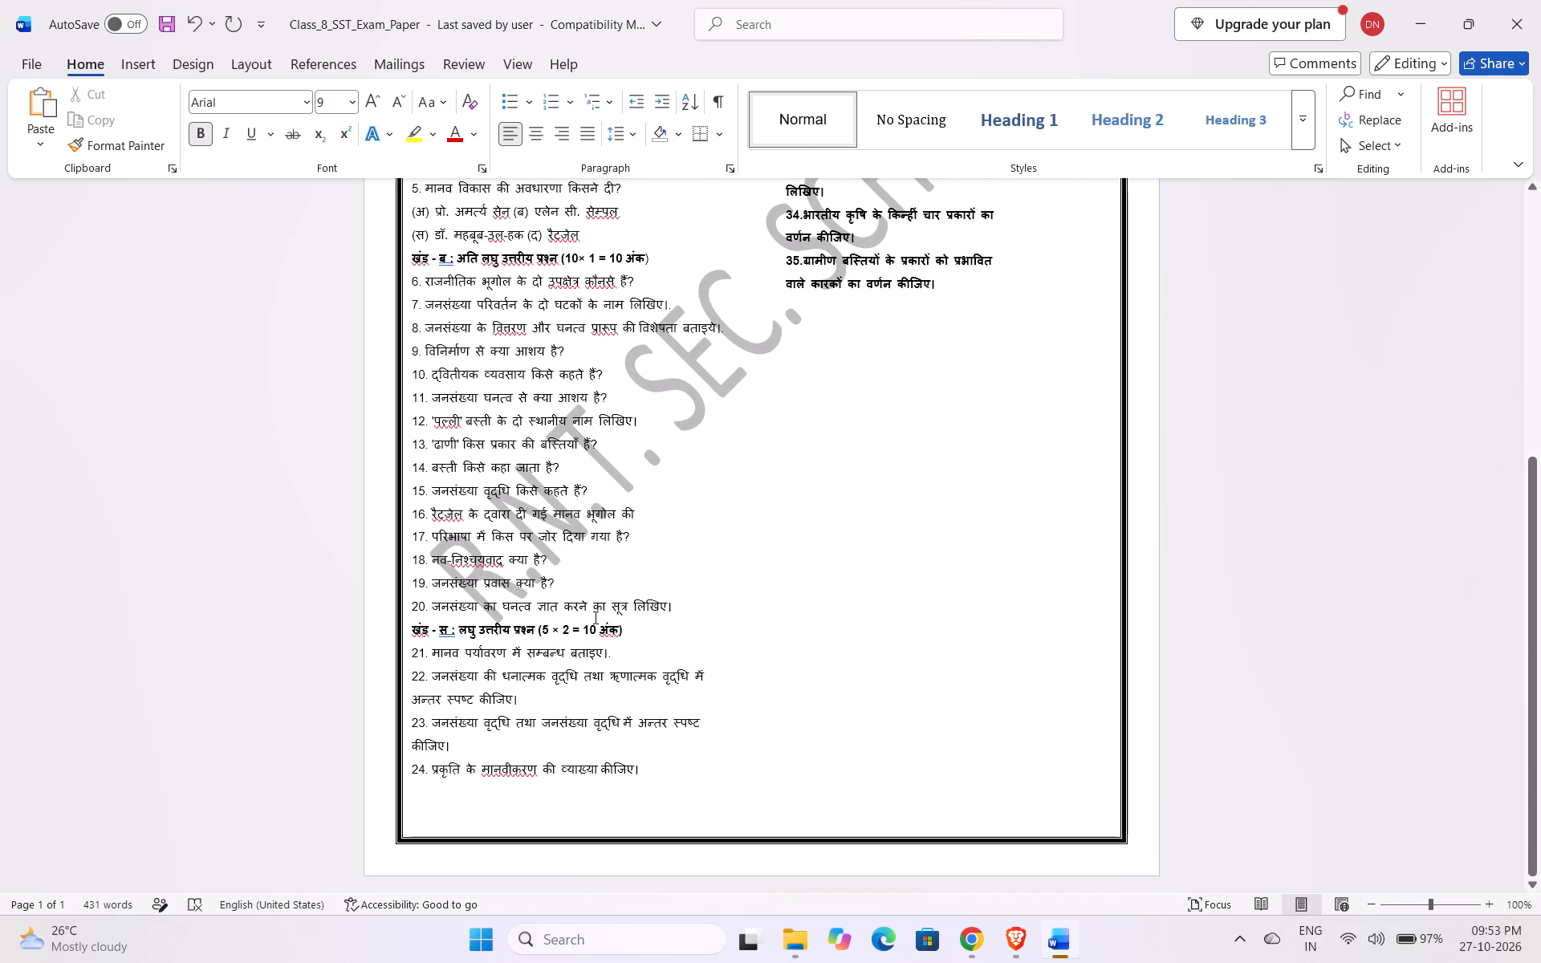
pyautogui.press('BackSpace')
pyautogui.press('BackSpace')
pyautogui.write('10')
pyautogui.click(592, 627)
pyautogui.press('BackSpace')
pyautogui.press('2')
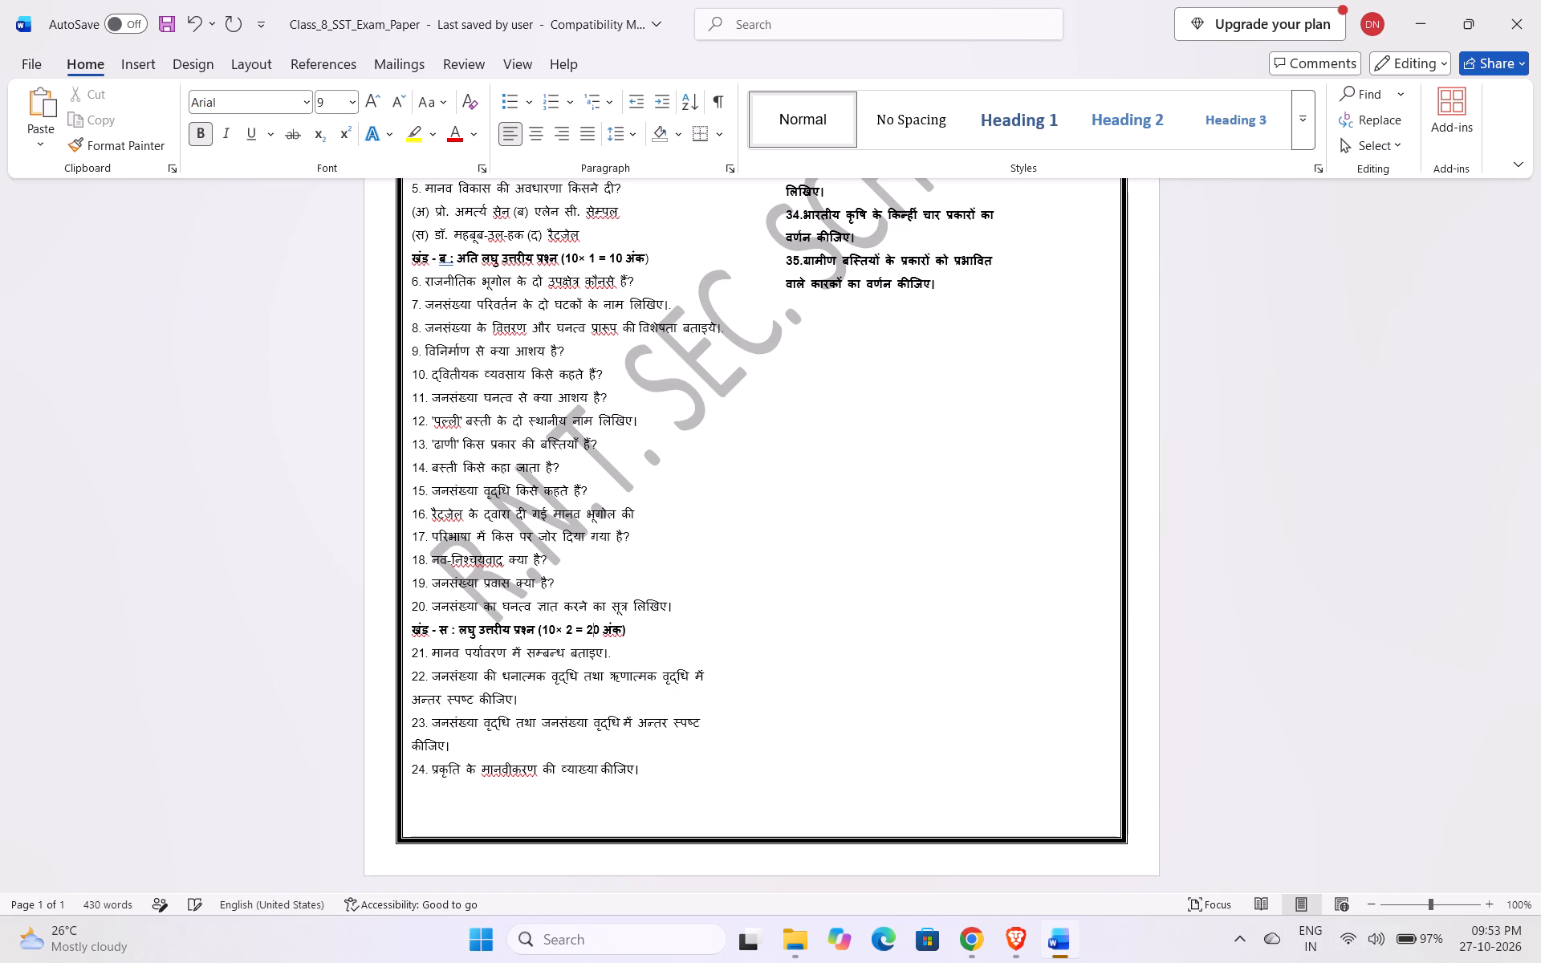
# Review the whole paper, checking the section headings, marks, question numbering and how the text fills the two columns.
pyautogui.scroll(5, 690, 653)
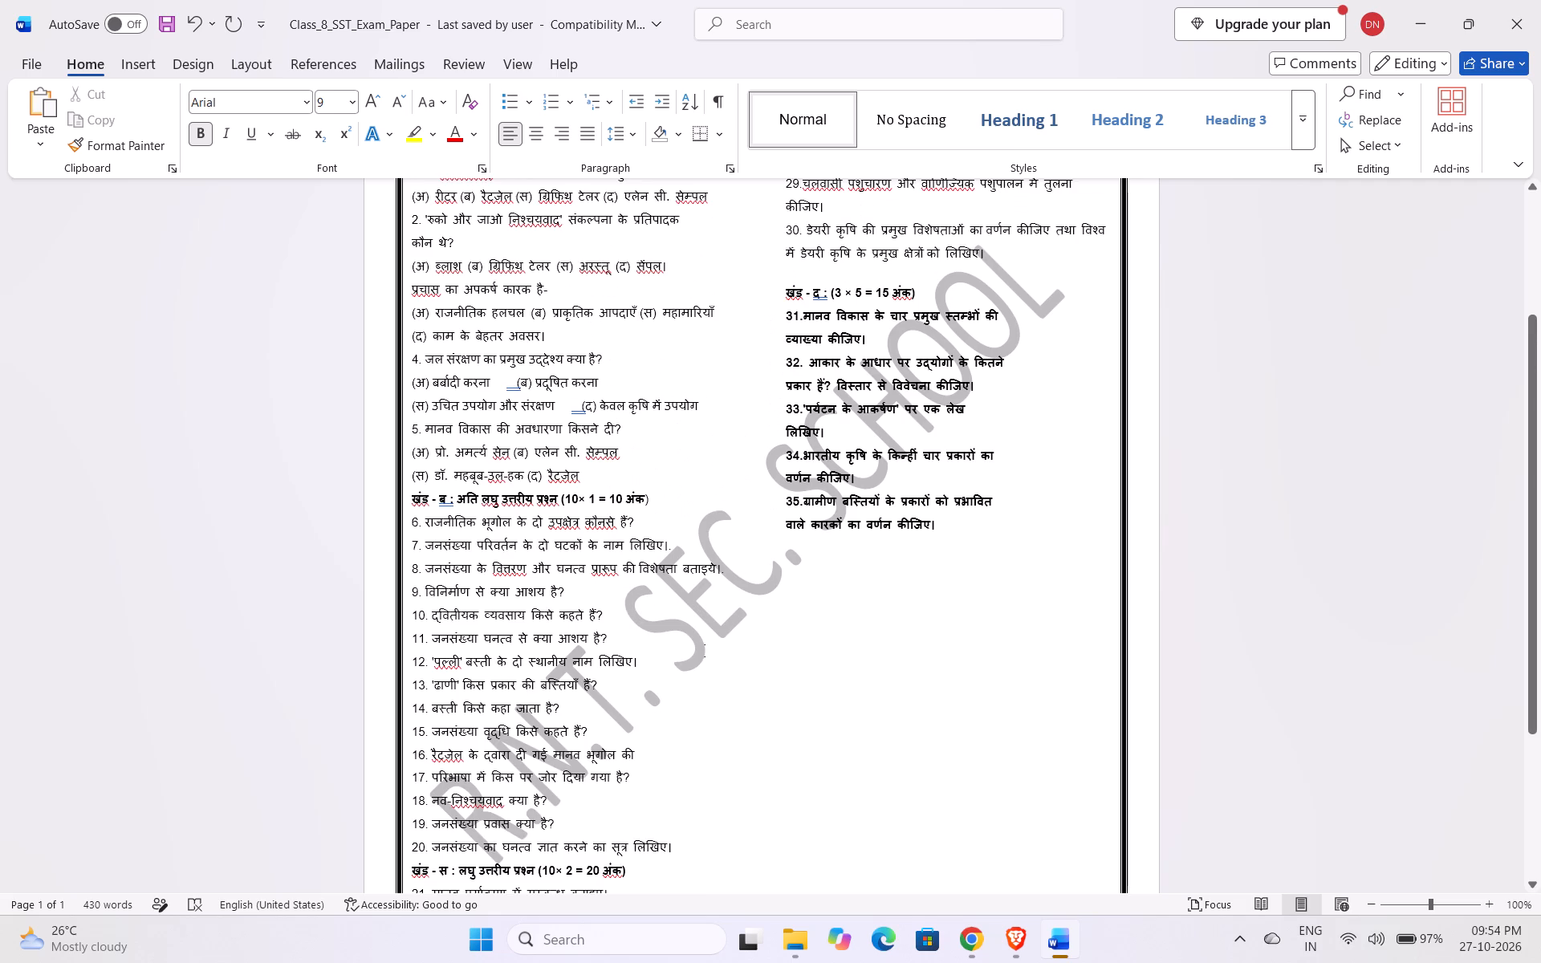
pyautogui.scroll(-2, 701, 650)
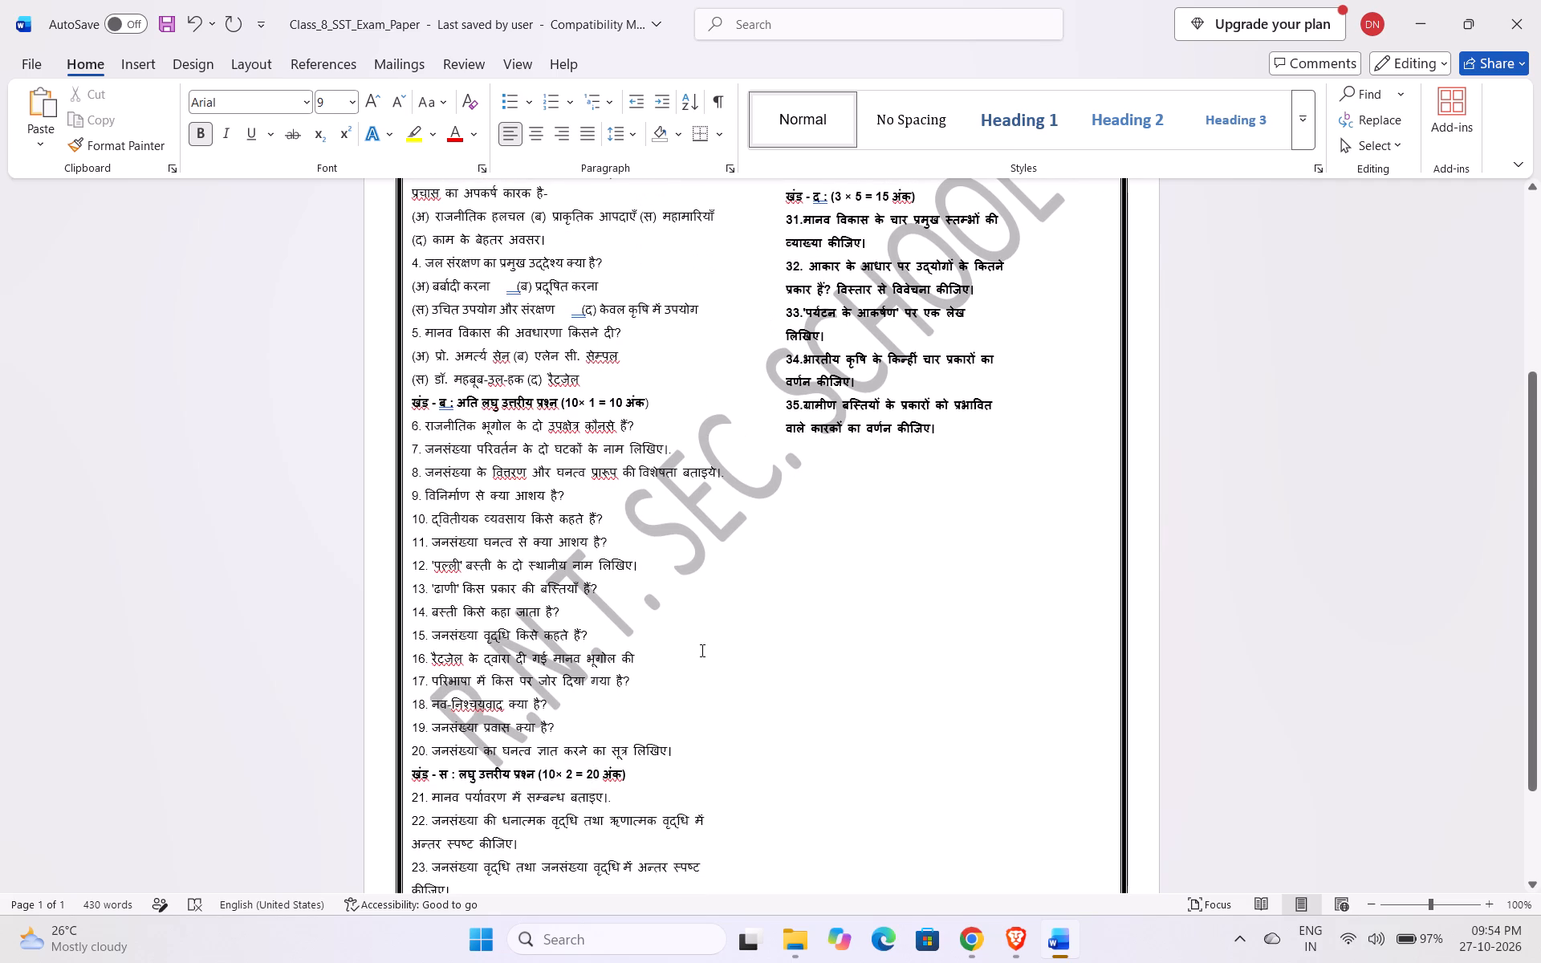
pyautogui.scroll(1, 701, 650)
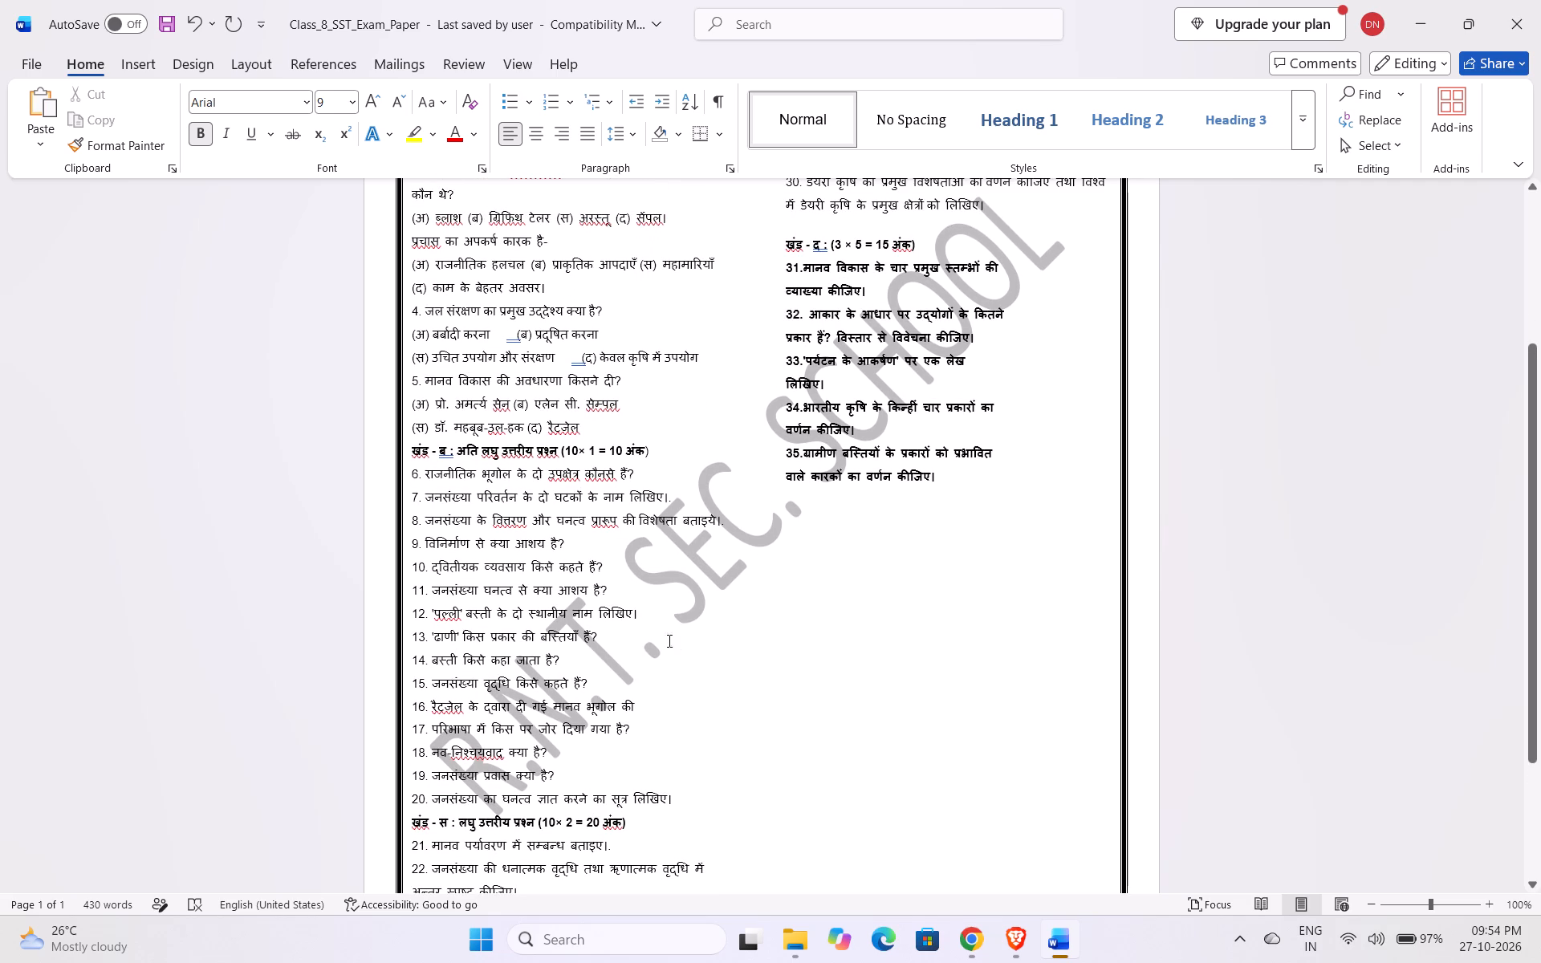
pyautogui.scroll(5, 610, 615)
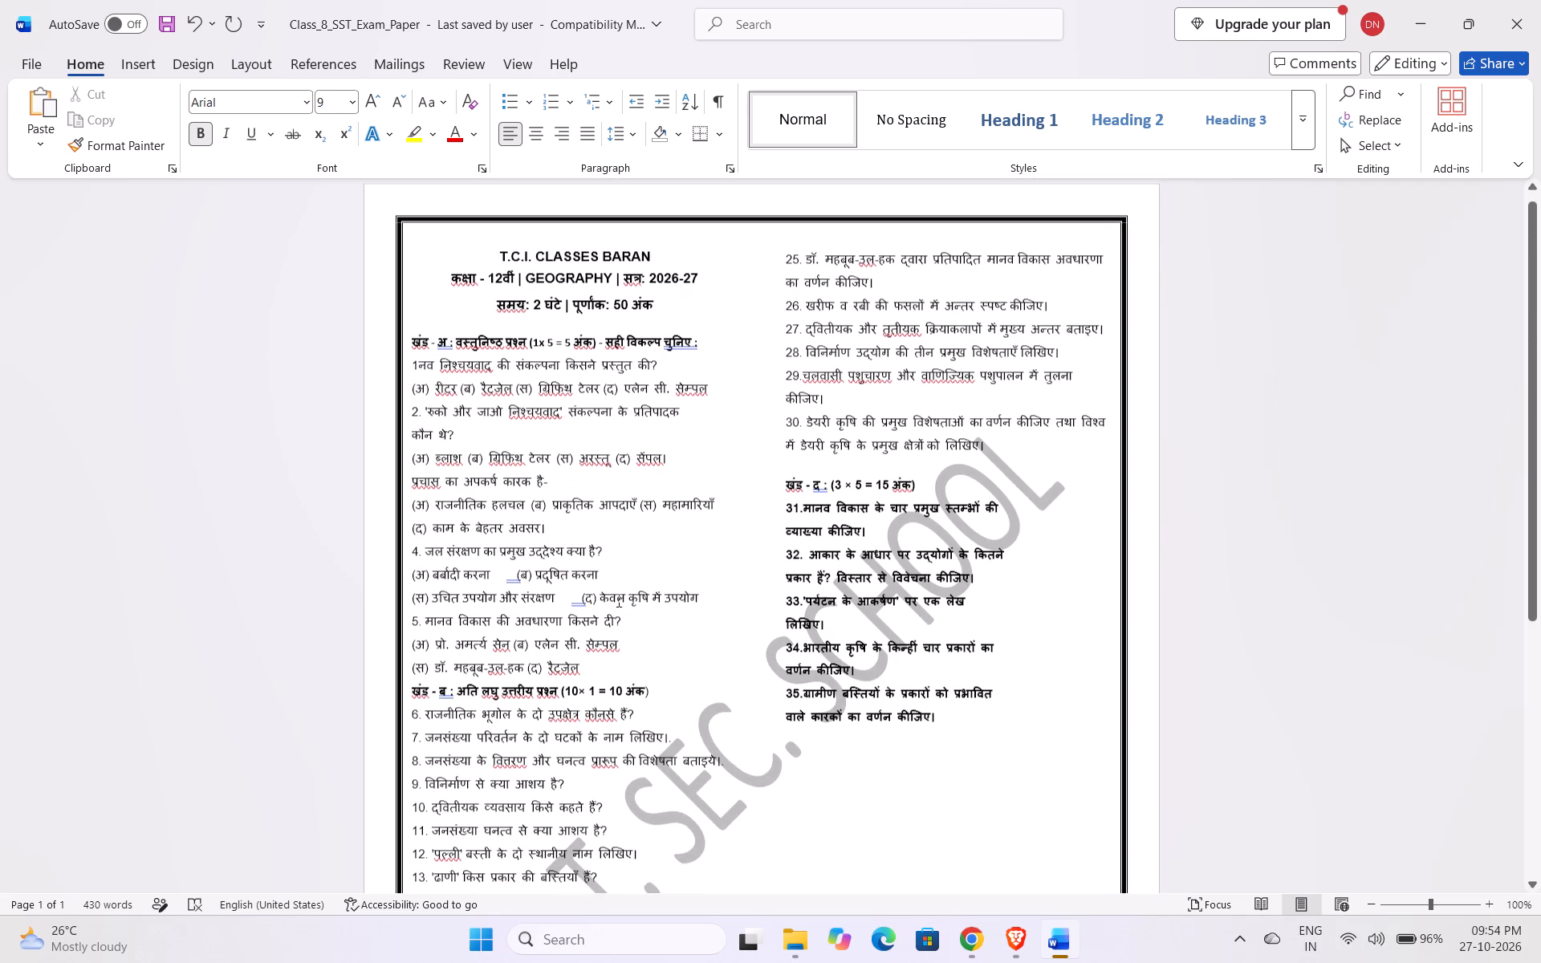
pyautogui.scroll(-4, 673, 620)
pyautogui.scroll(2, 673, 620)
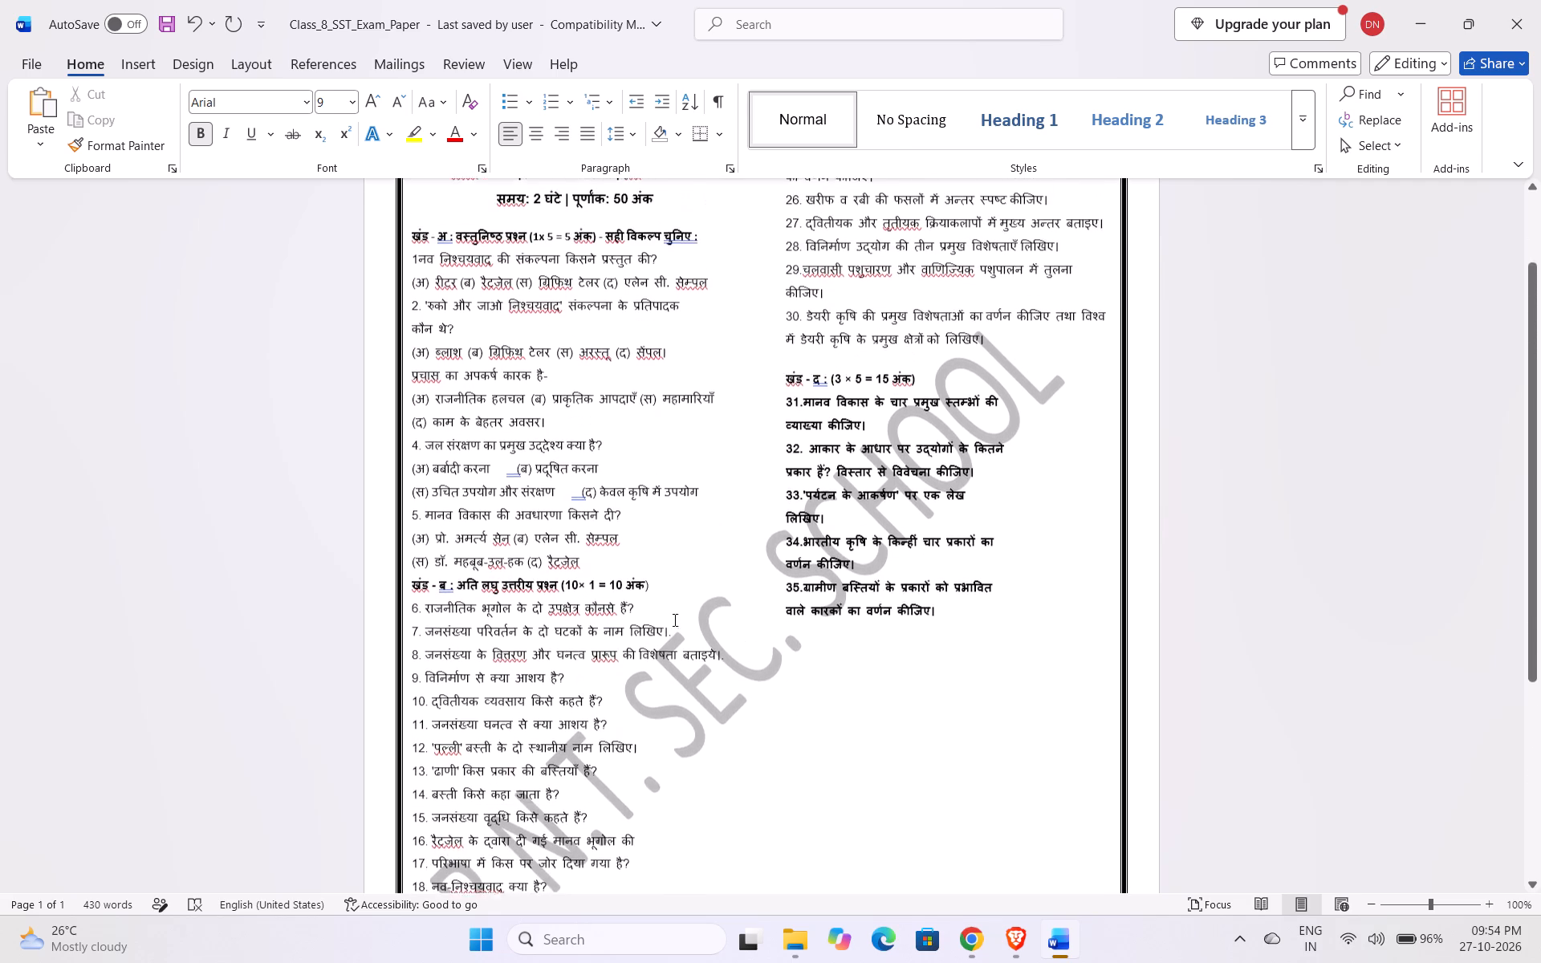
pyautogui.scroll(3, 673, 620)
pyautogui.scroll(-8, 675, 620)
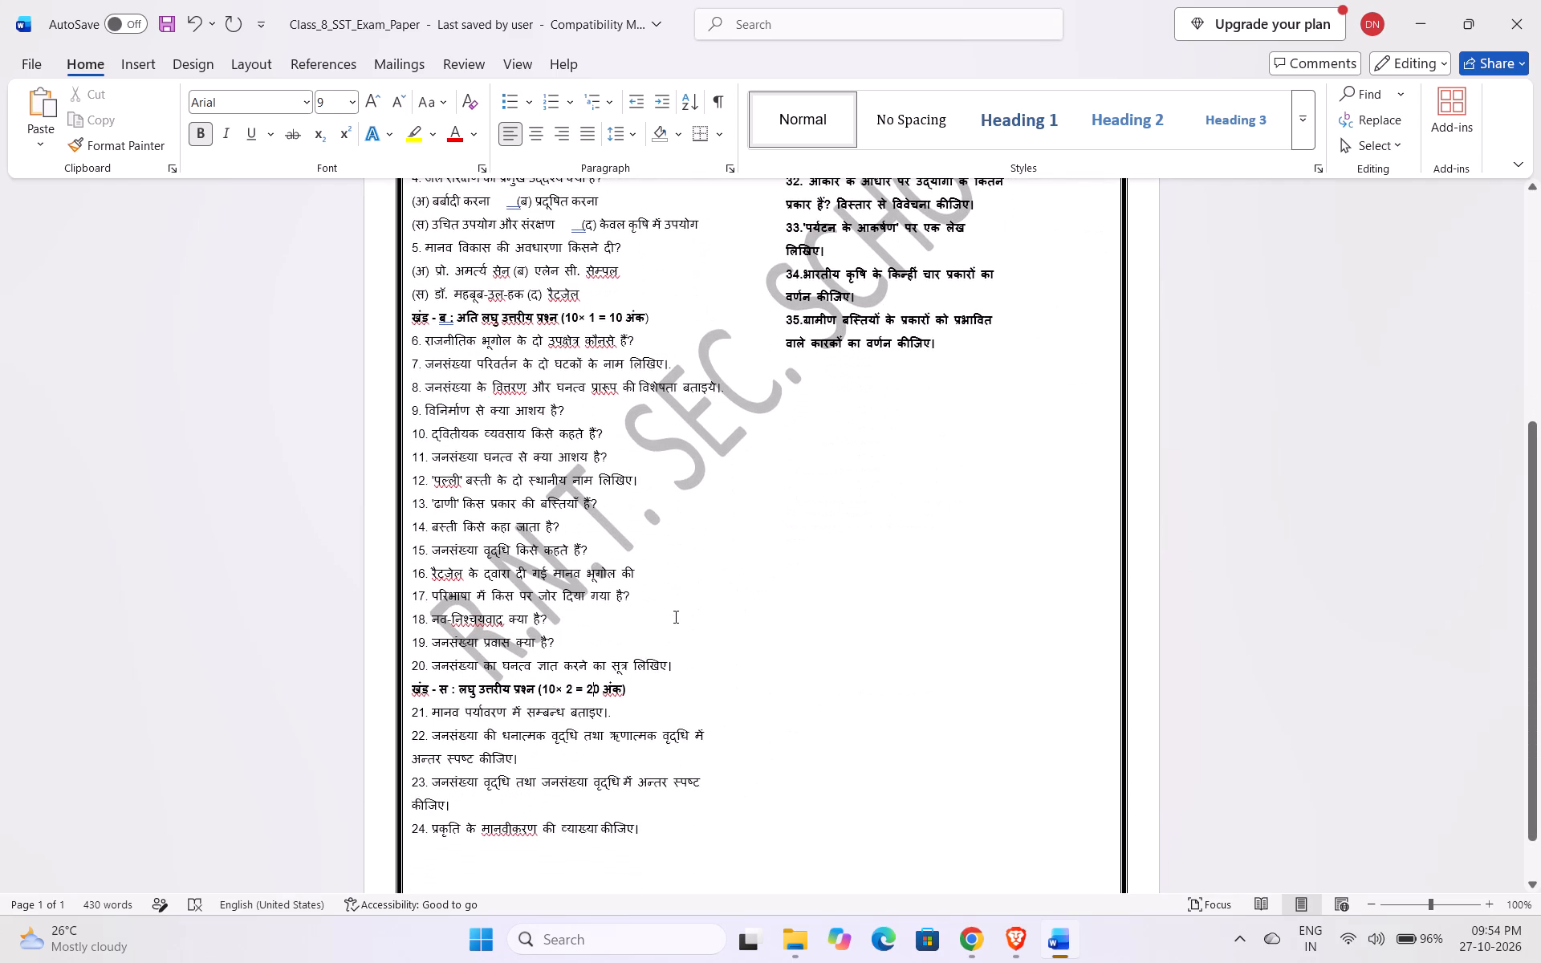
pyautogui.scroll(-2, 674, 616)
pyautogui.scroll(4, 674, 616)
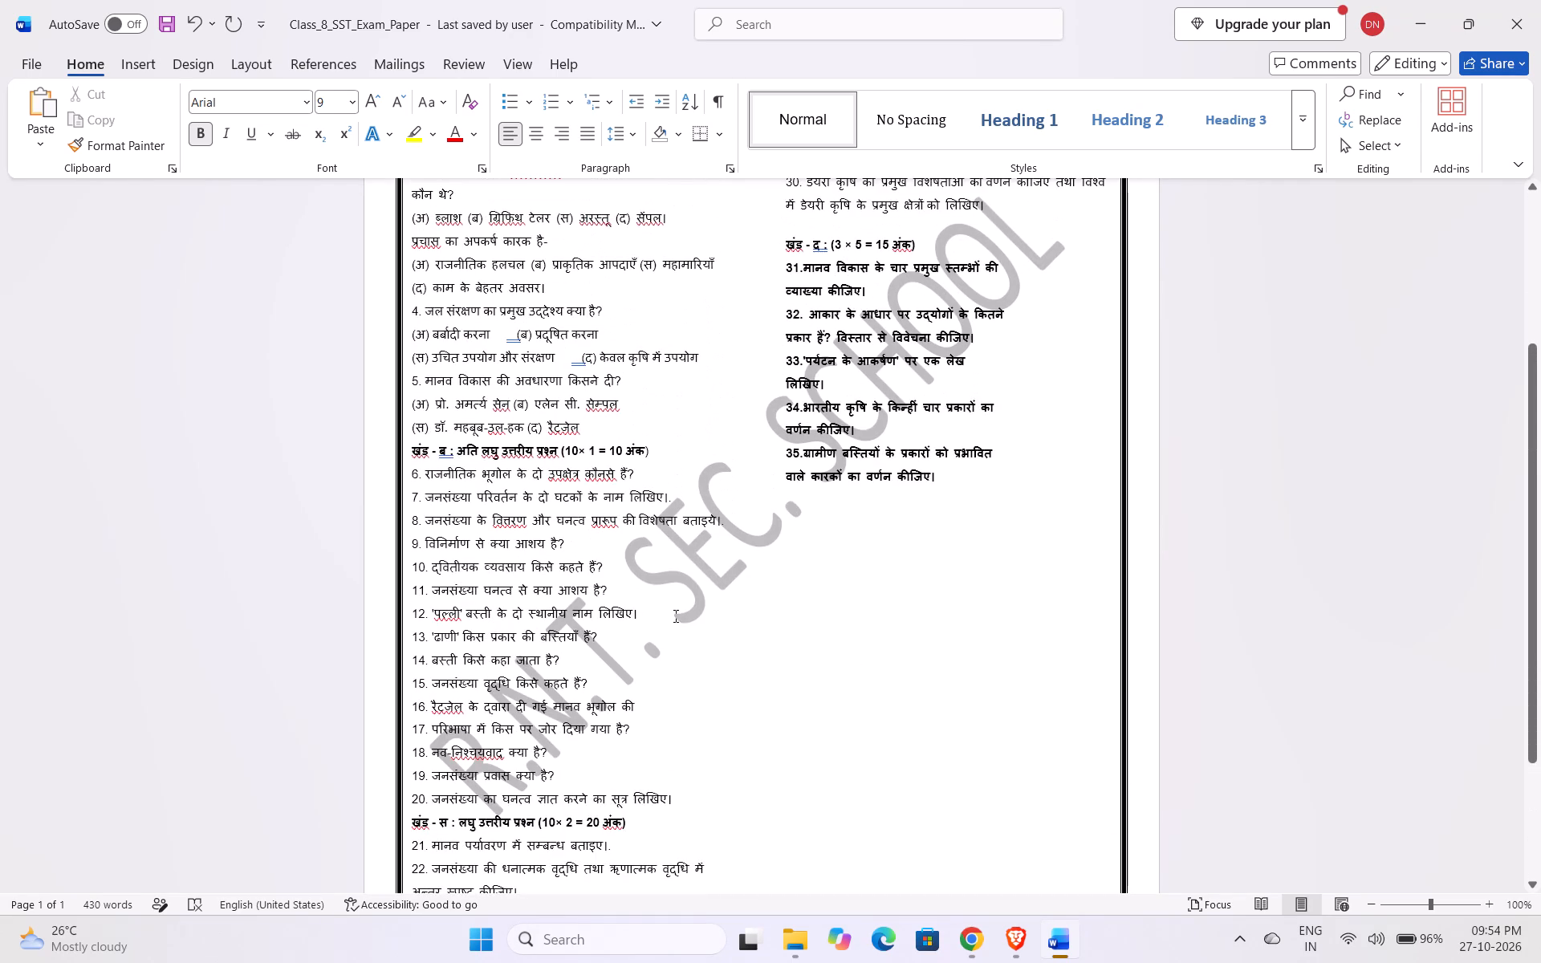
pyautogui.scroll(4, 674, 615)
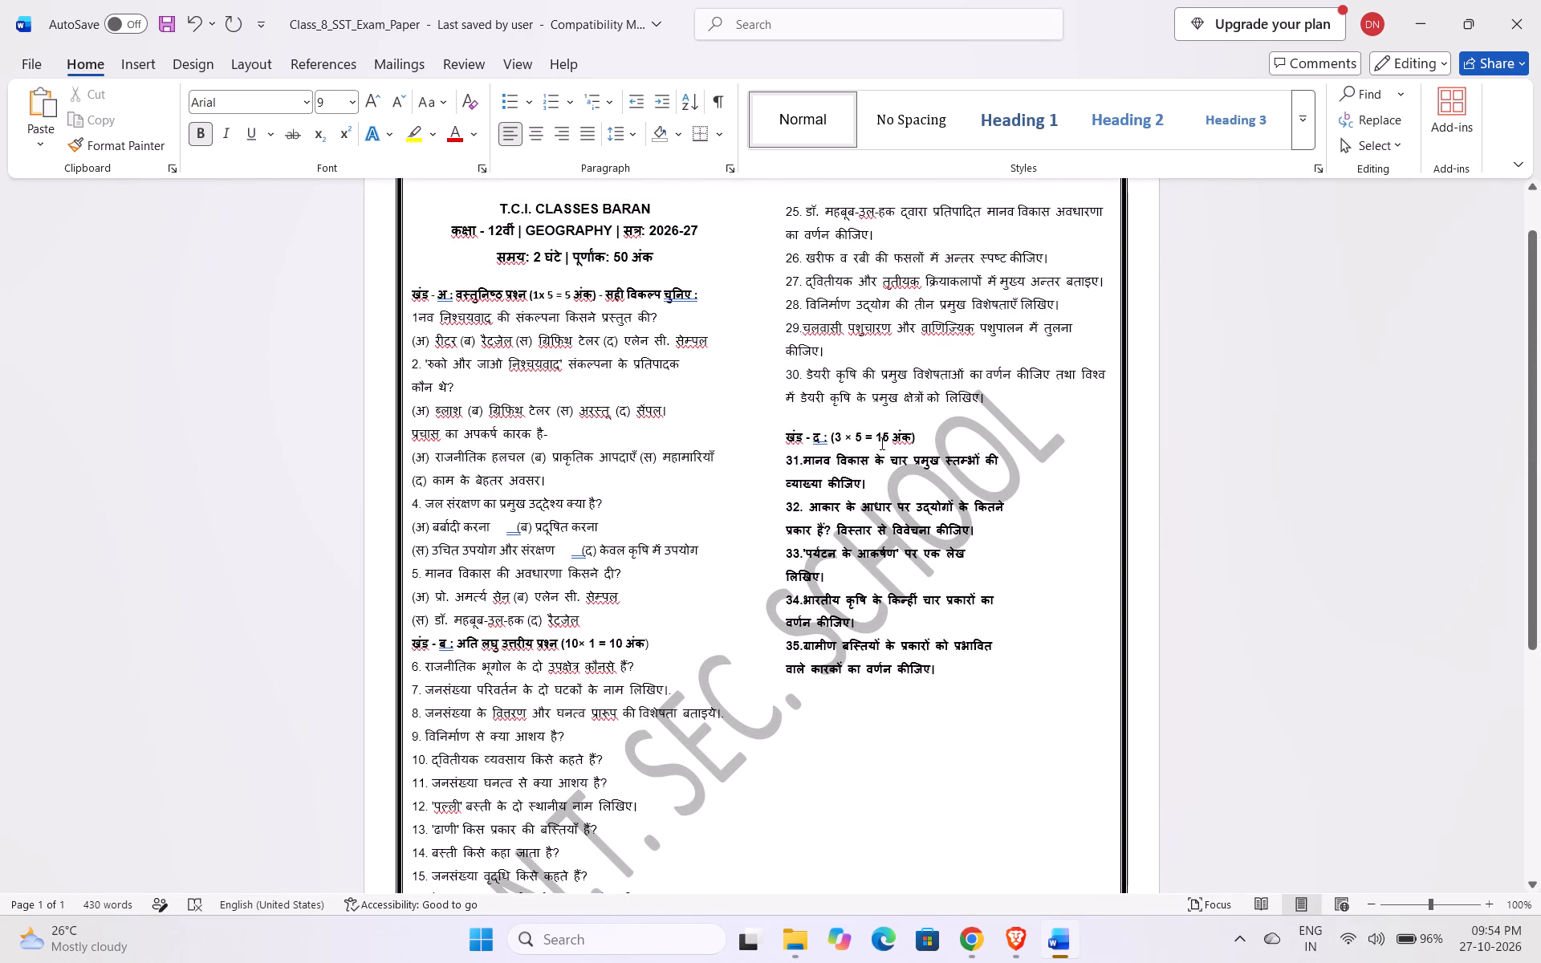
pyautogui.scroll(-3, 781, 648)
pyautogui.scroll(-3, 640, 652)
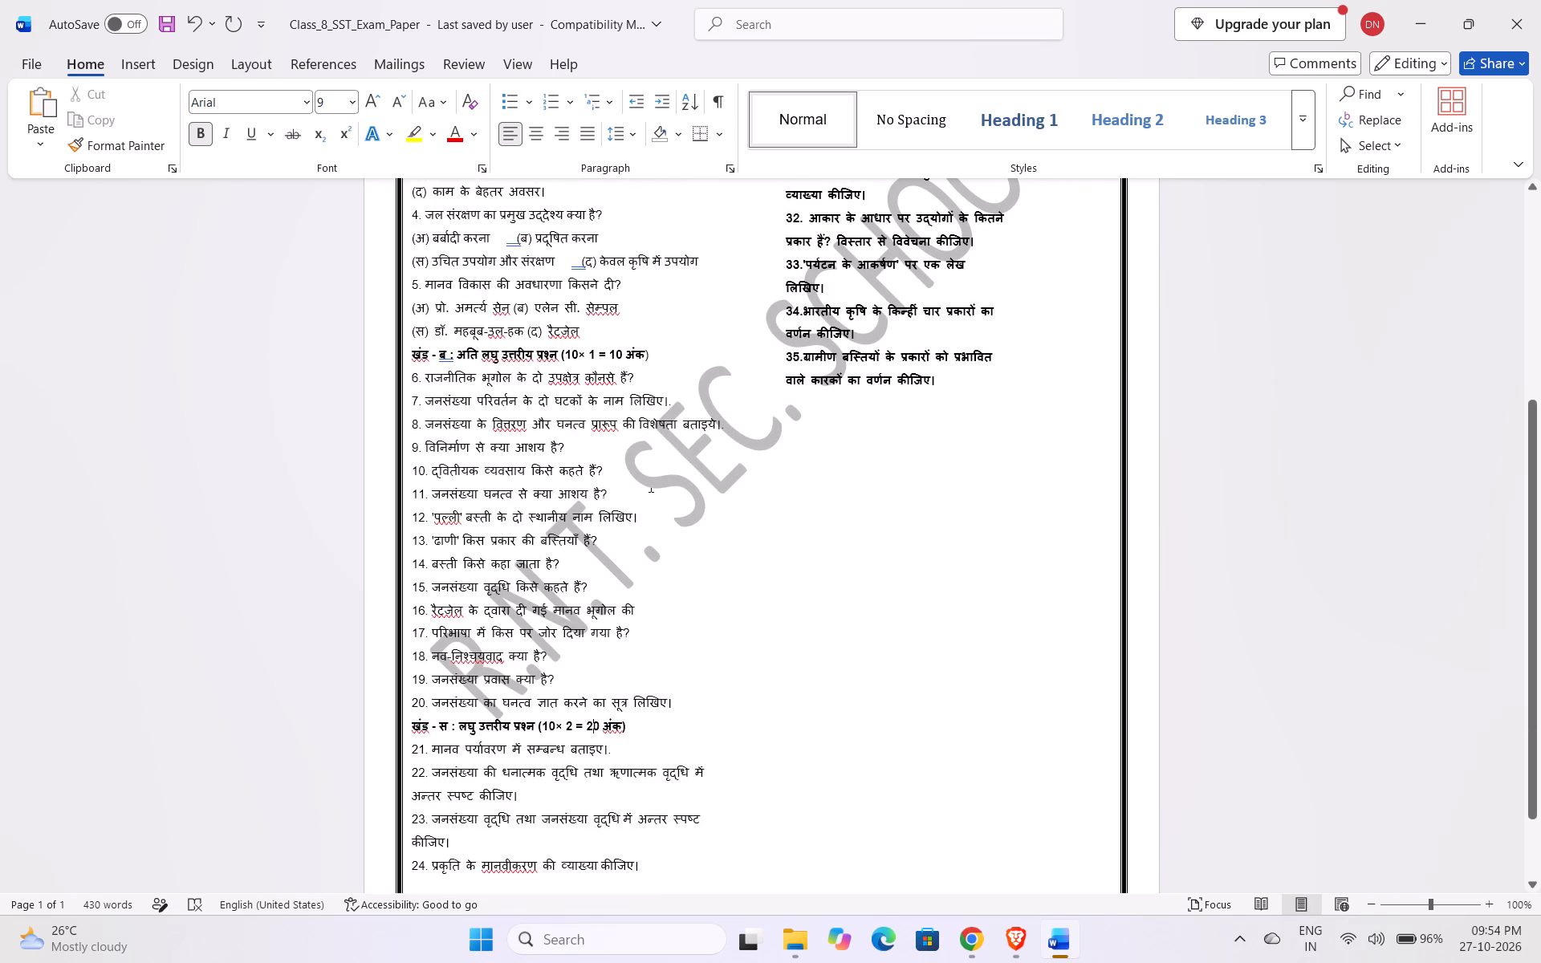
pyautogui.scroll(6, 701, 548)
pyautogui.scroll(-4, 633, 672)
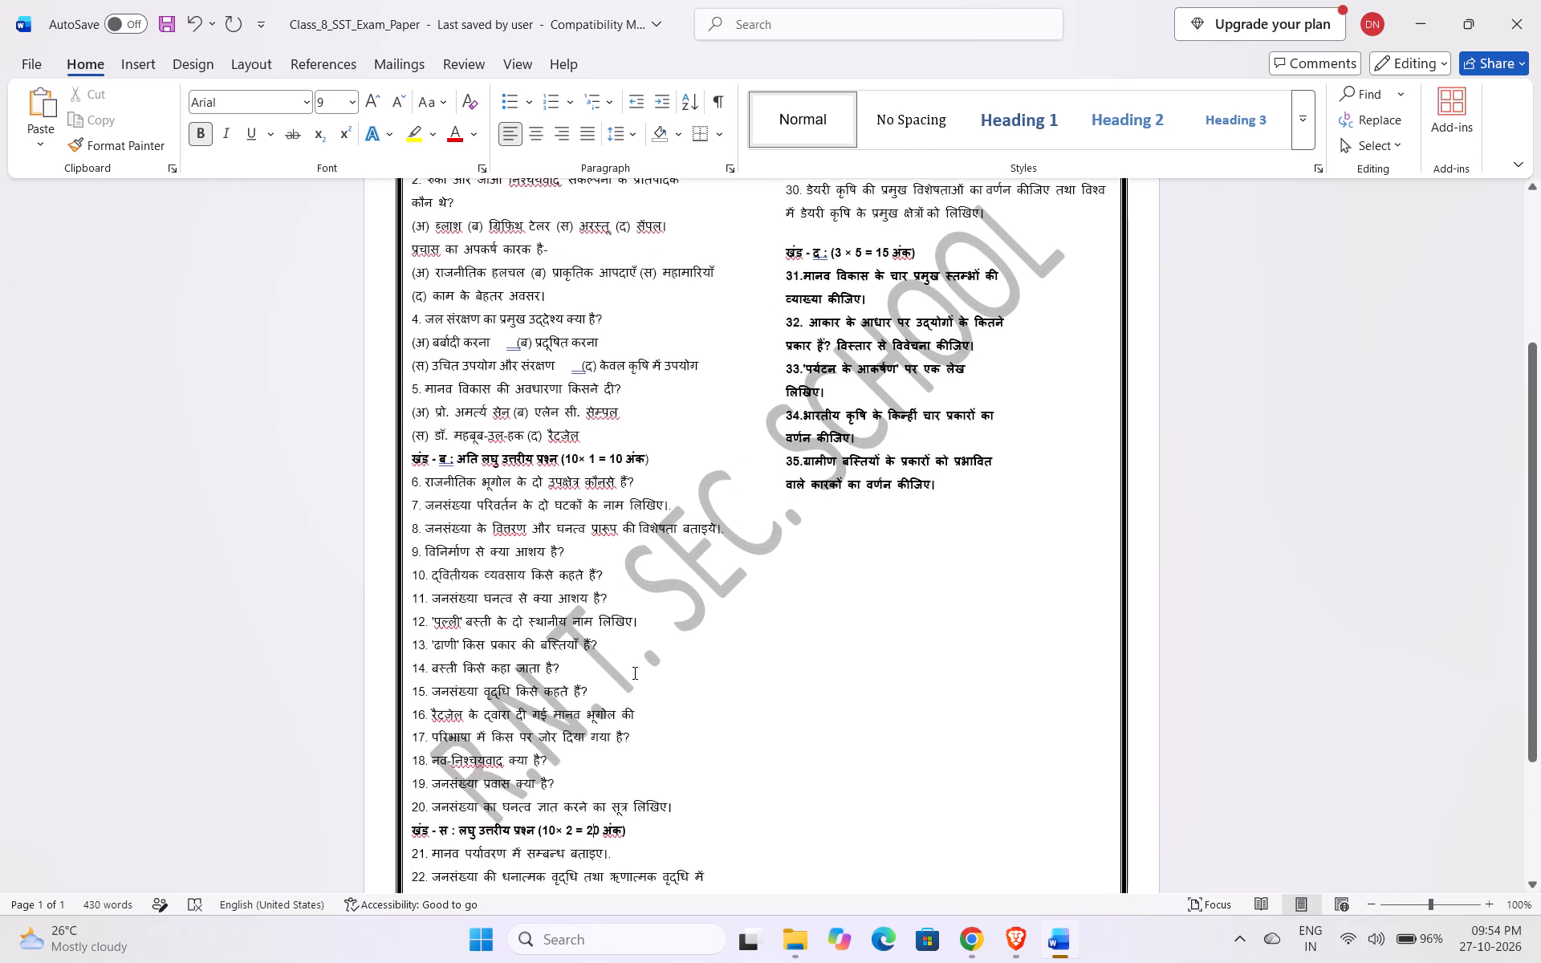
pyautogui.scroll(3, 632, 476)
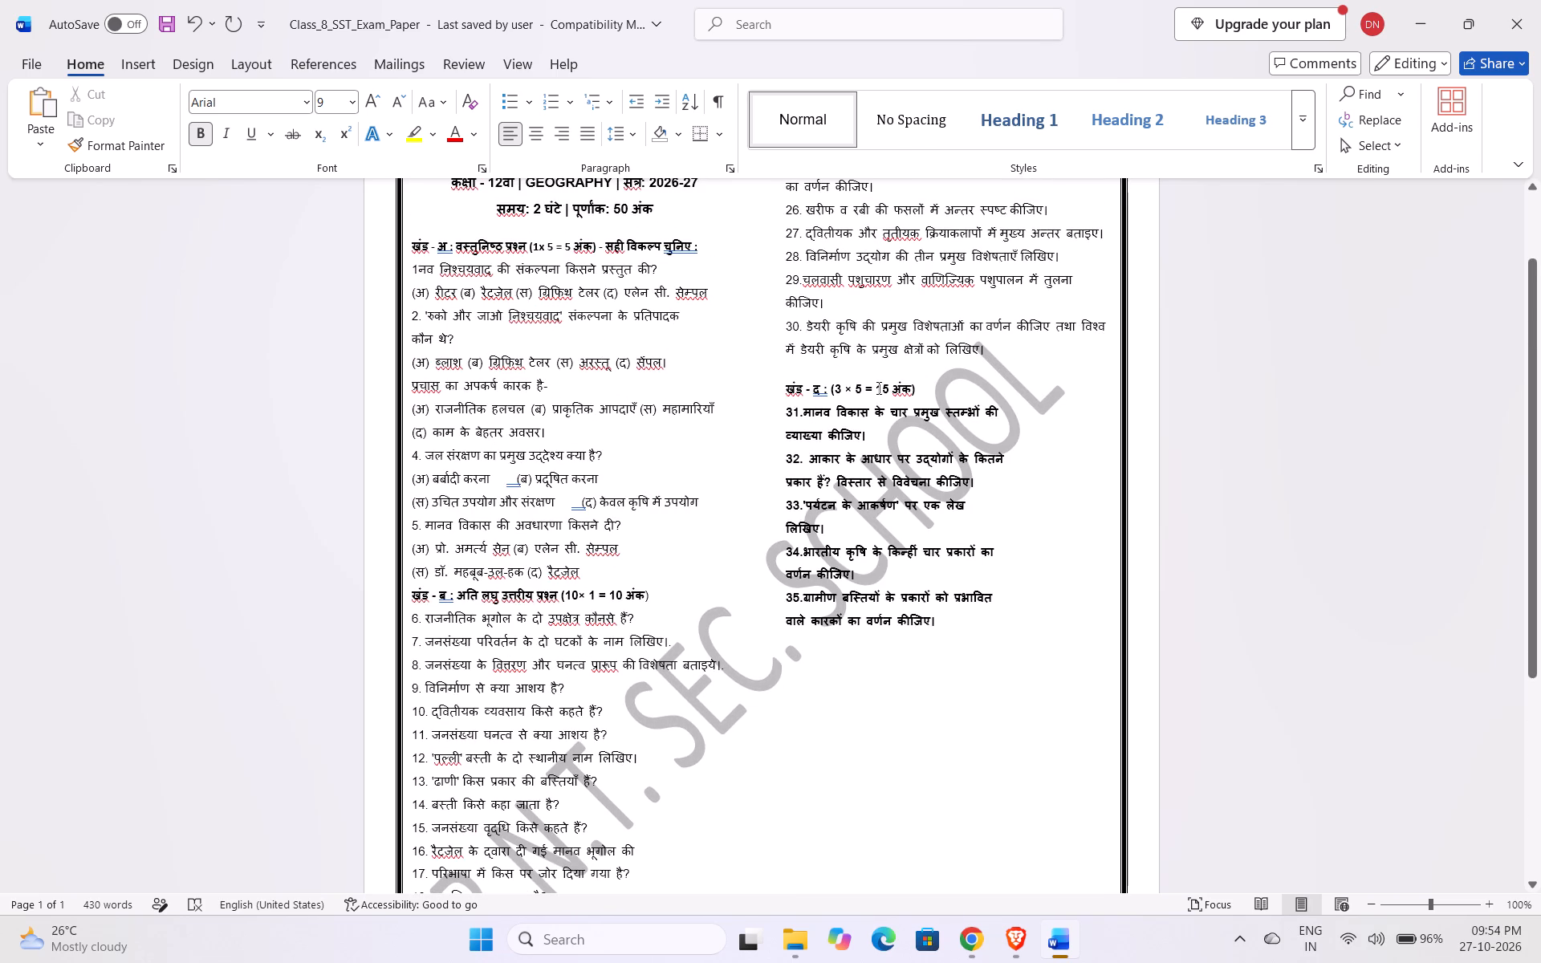
pyautogui.scroll(3, 676, 511)
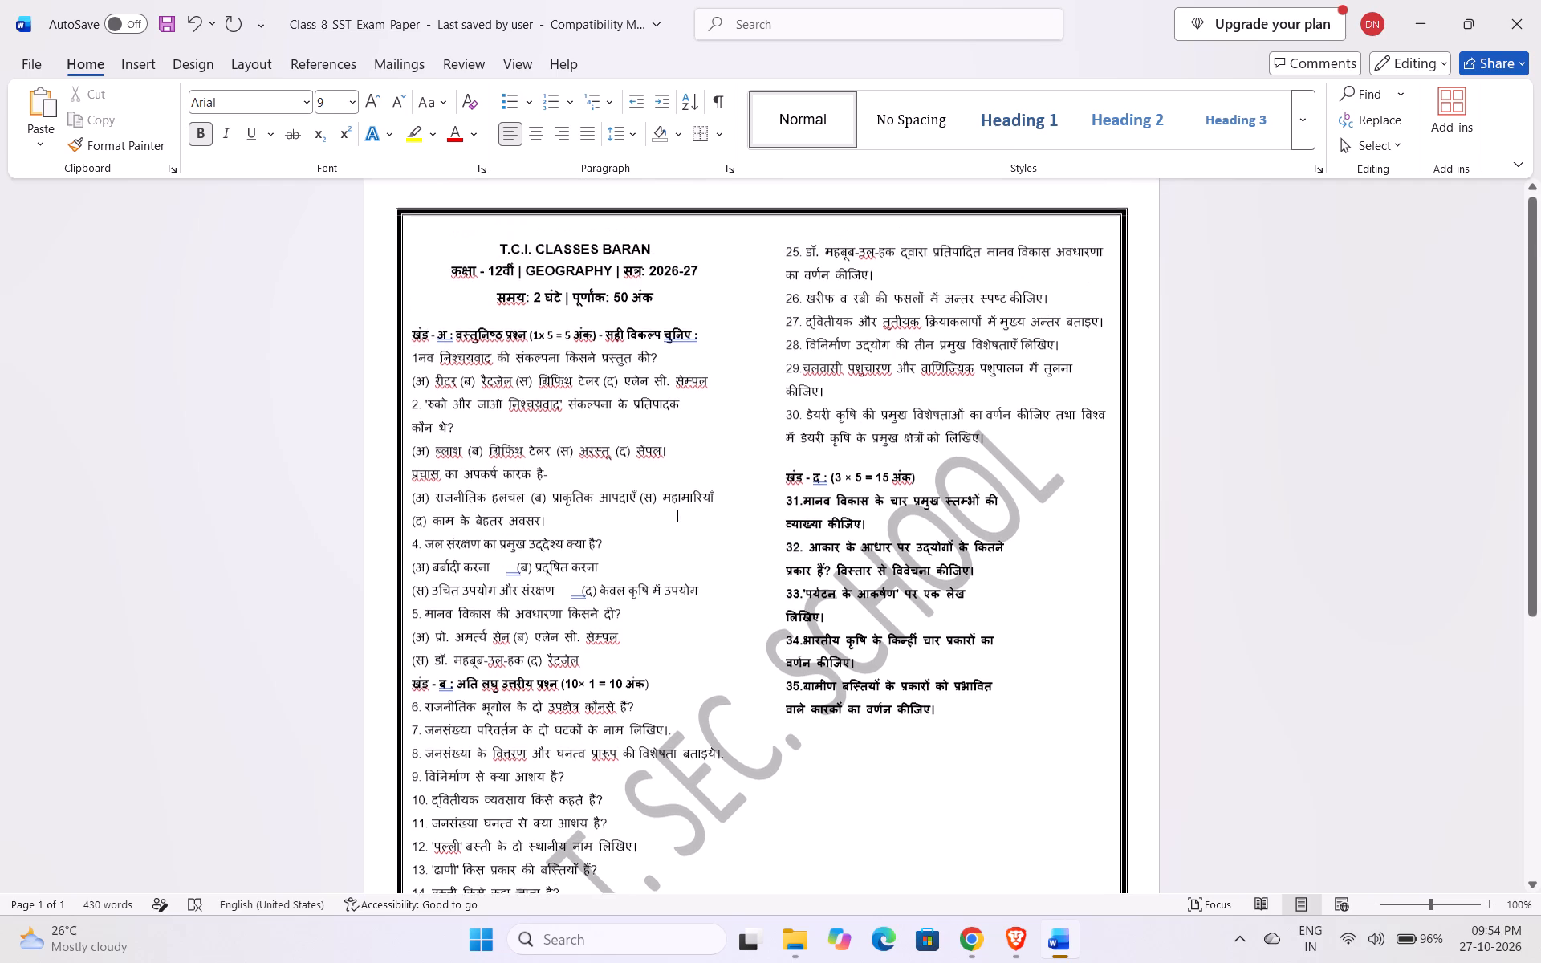
pyautogui.scroll(1, 676, 515)
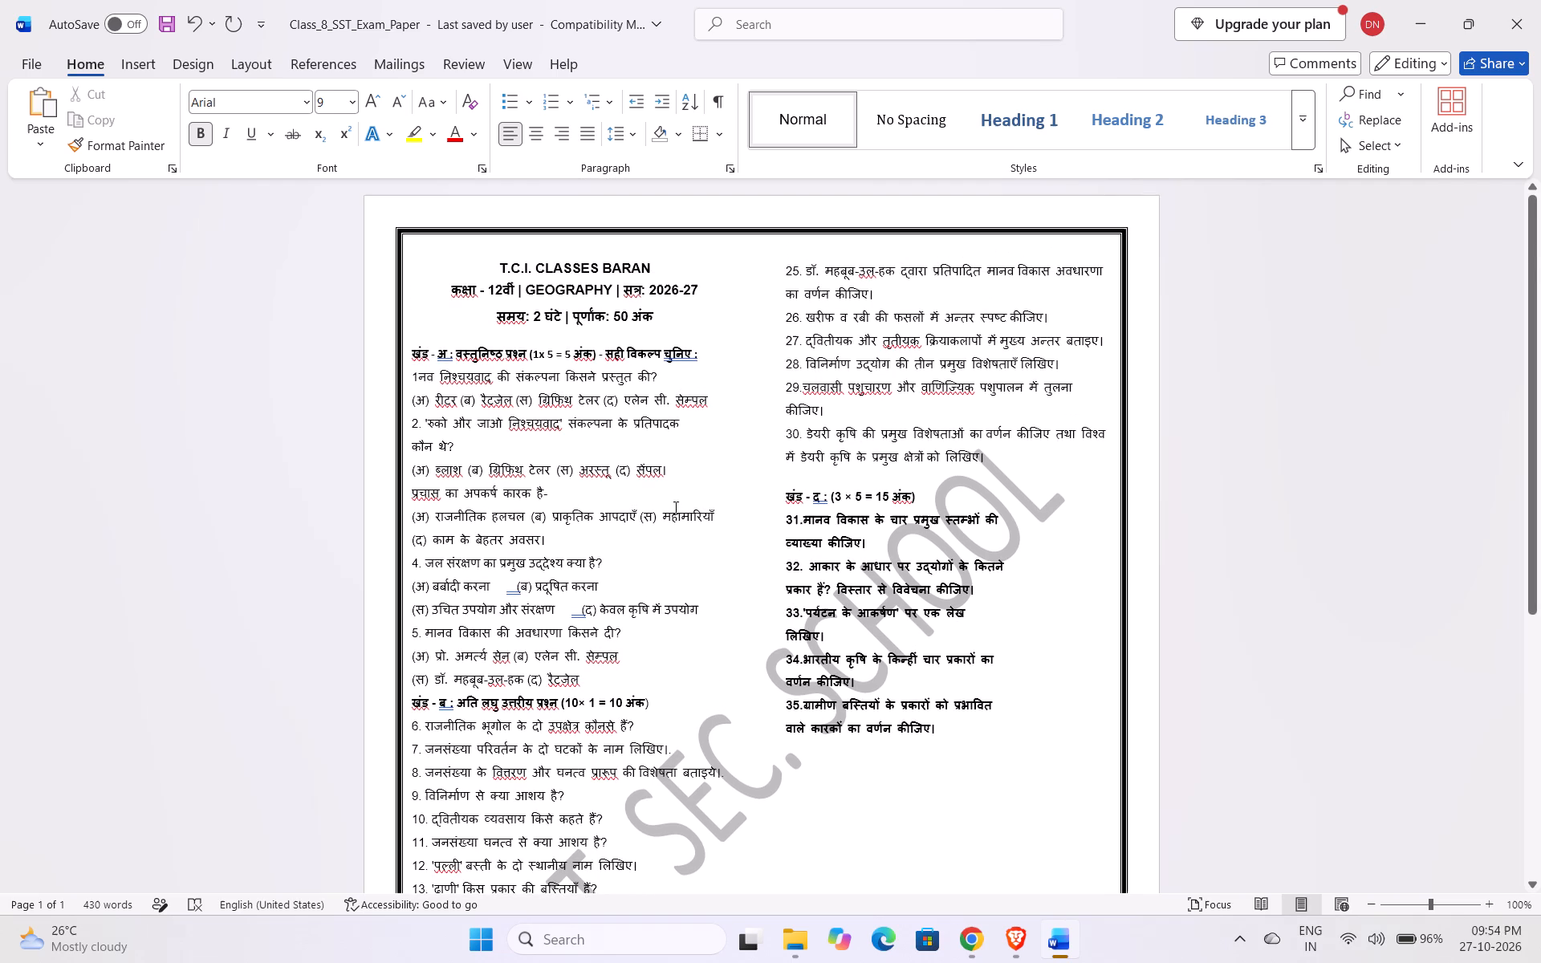
pyautogui.scroll(-3, 848, 599)
pyautogui.scroll(4, 673, 523)
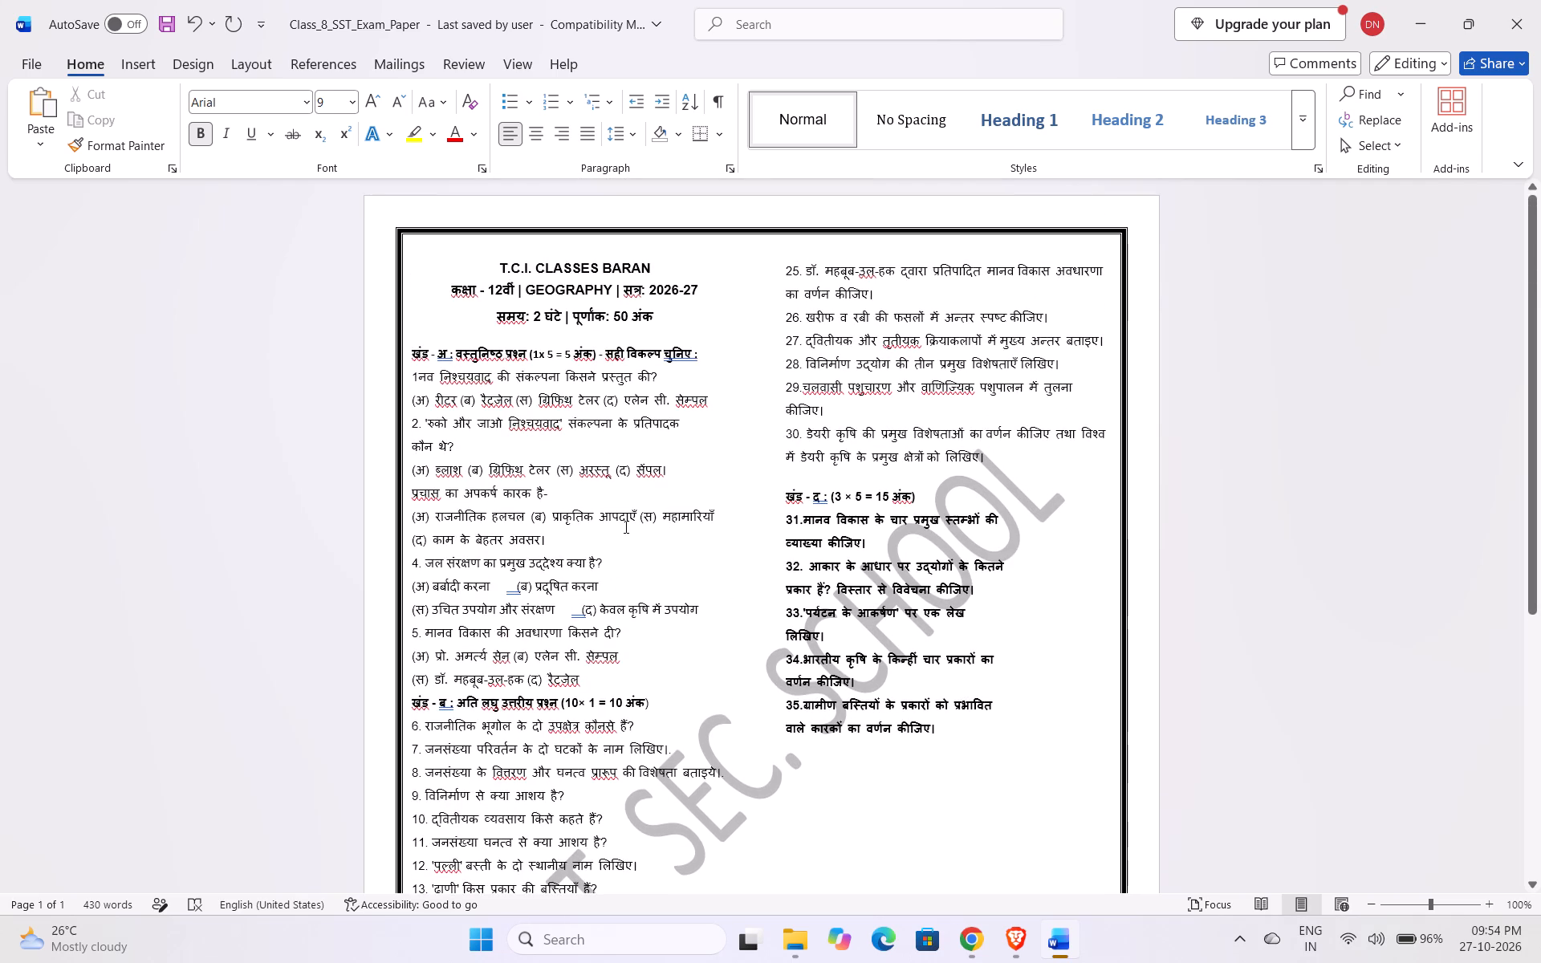
# Set the font size of the entire document to 11.
pyautogui.hotkey('ctrl', 'a')
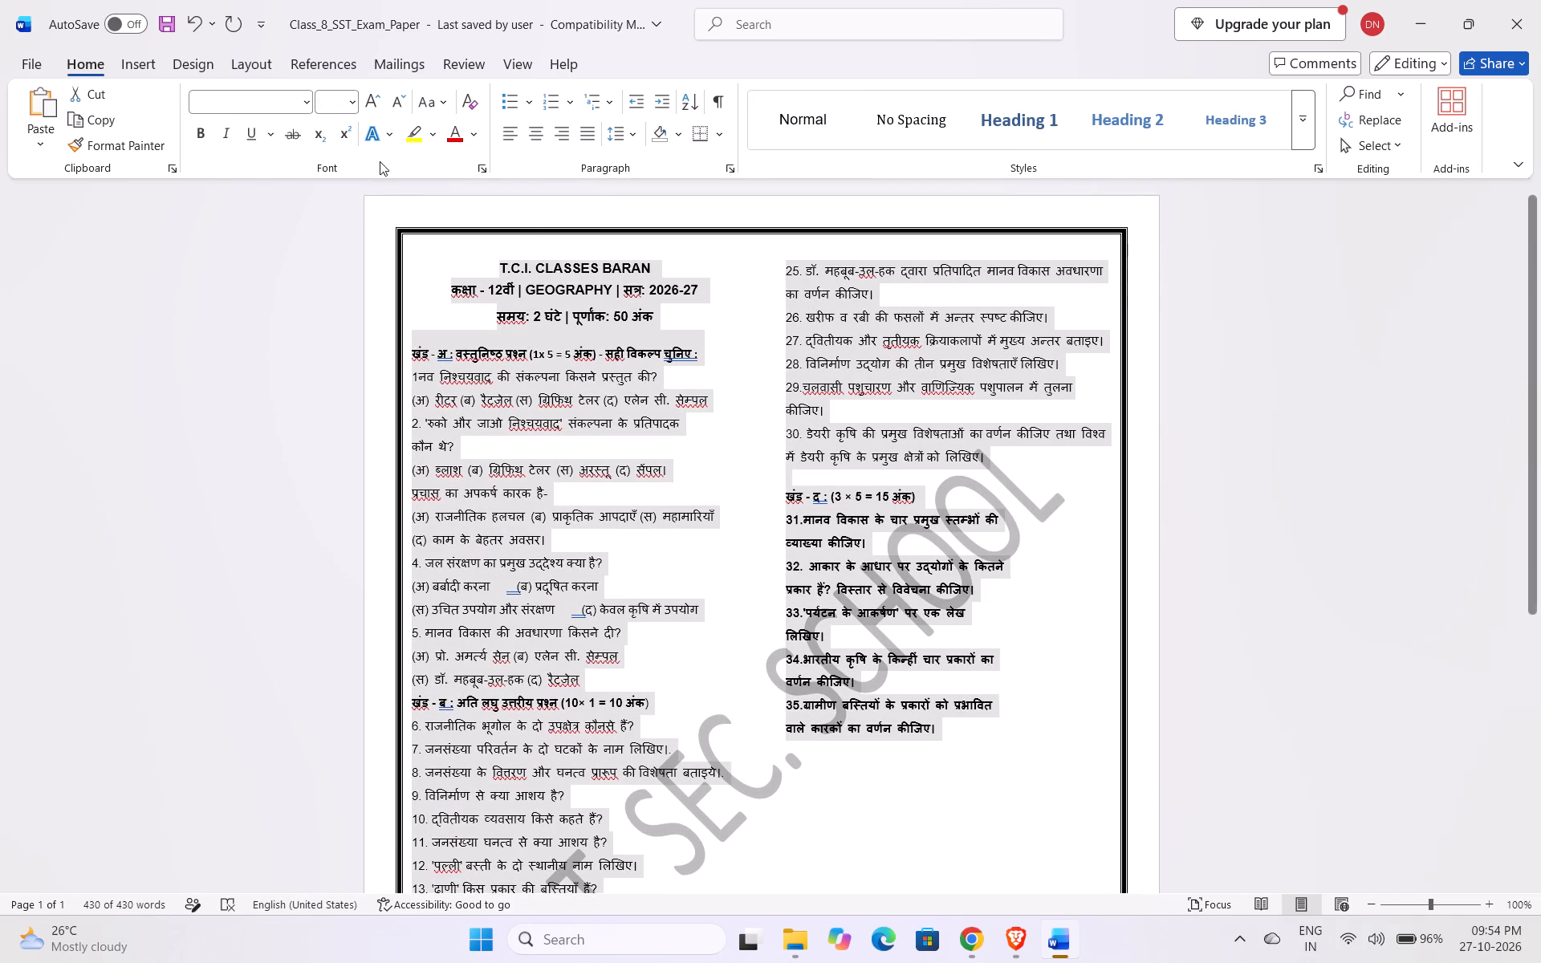
pyautogui.click(348, 99)
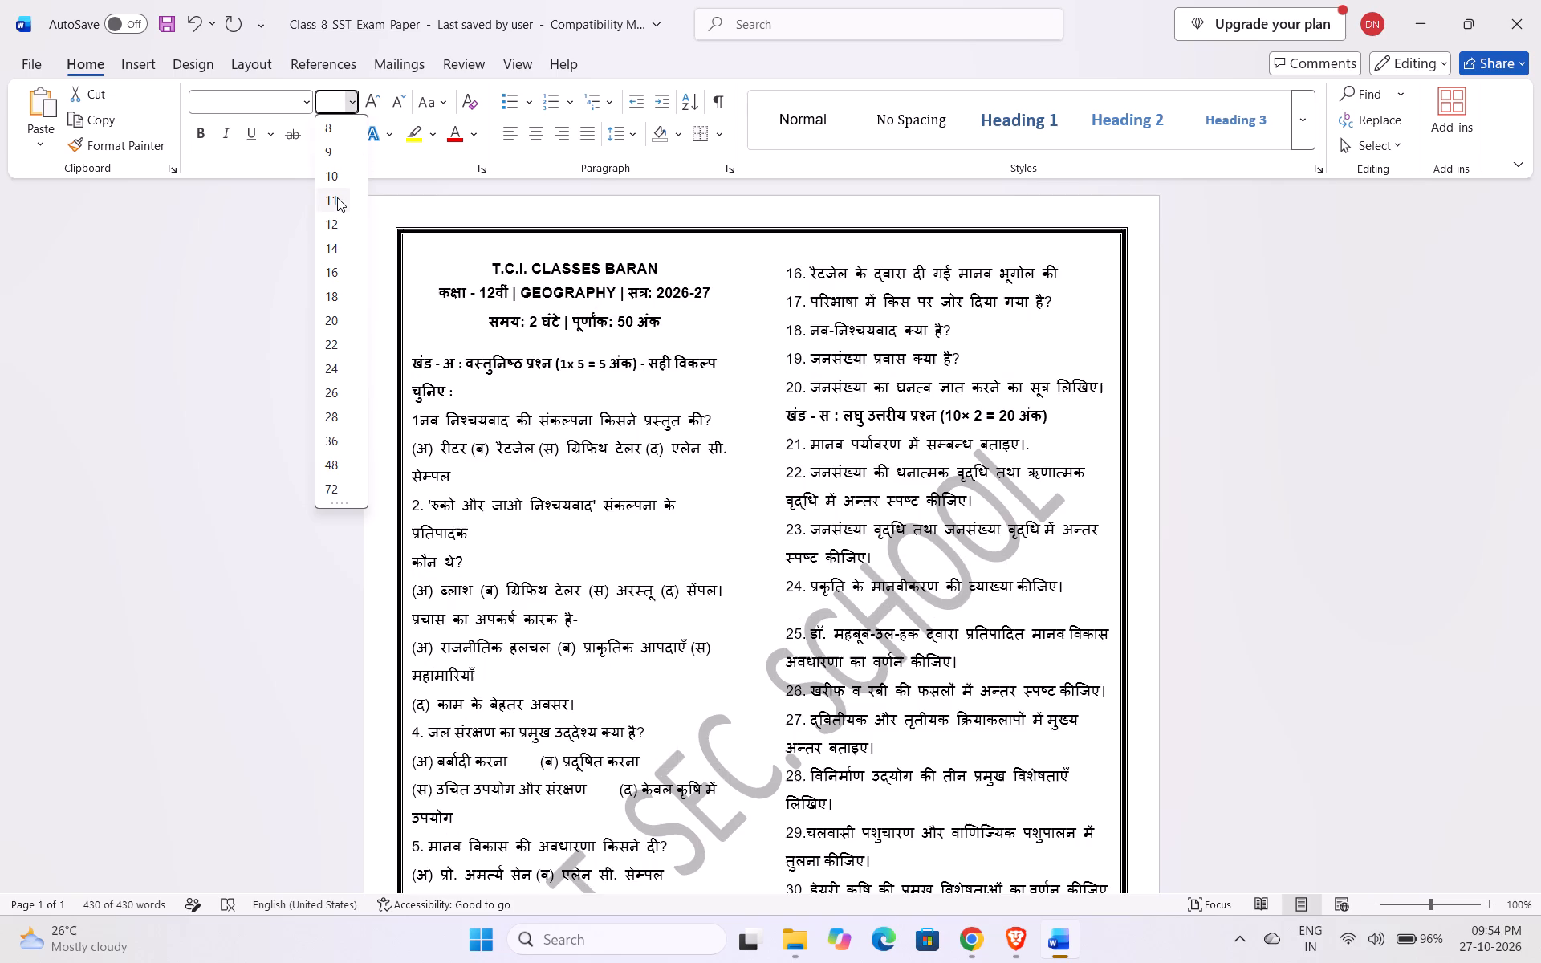
pyautogui.click(337, 197)
# Remove the blank line between question 30 and the खंड - द heading.
pyautogui.scroll(-5, 766, 559)
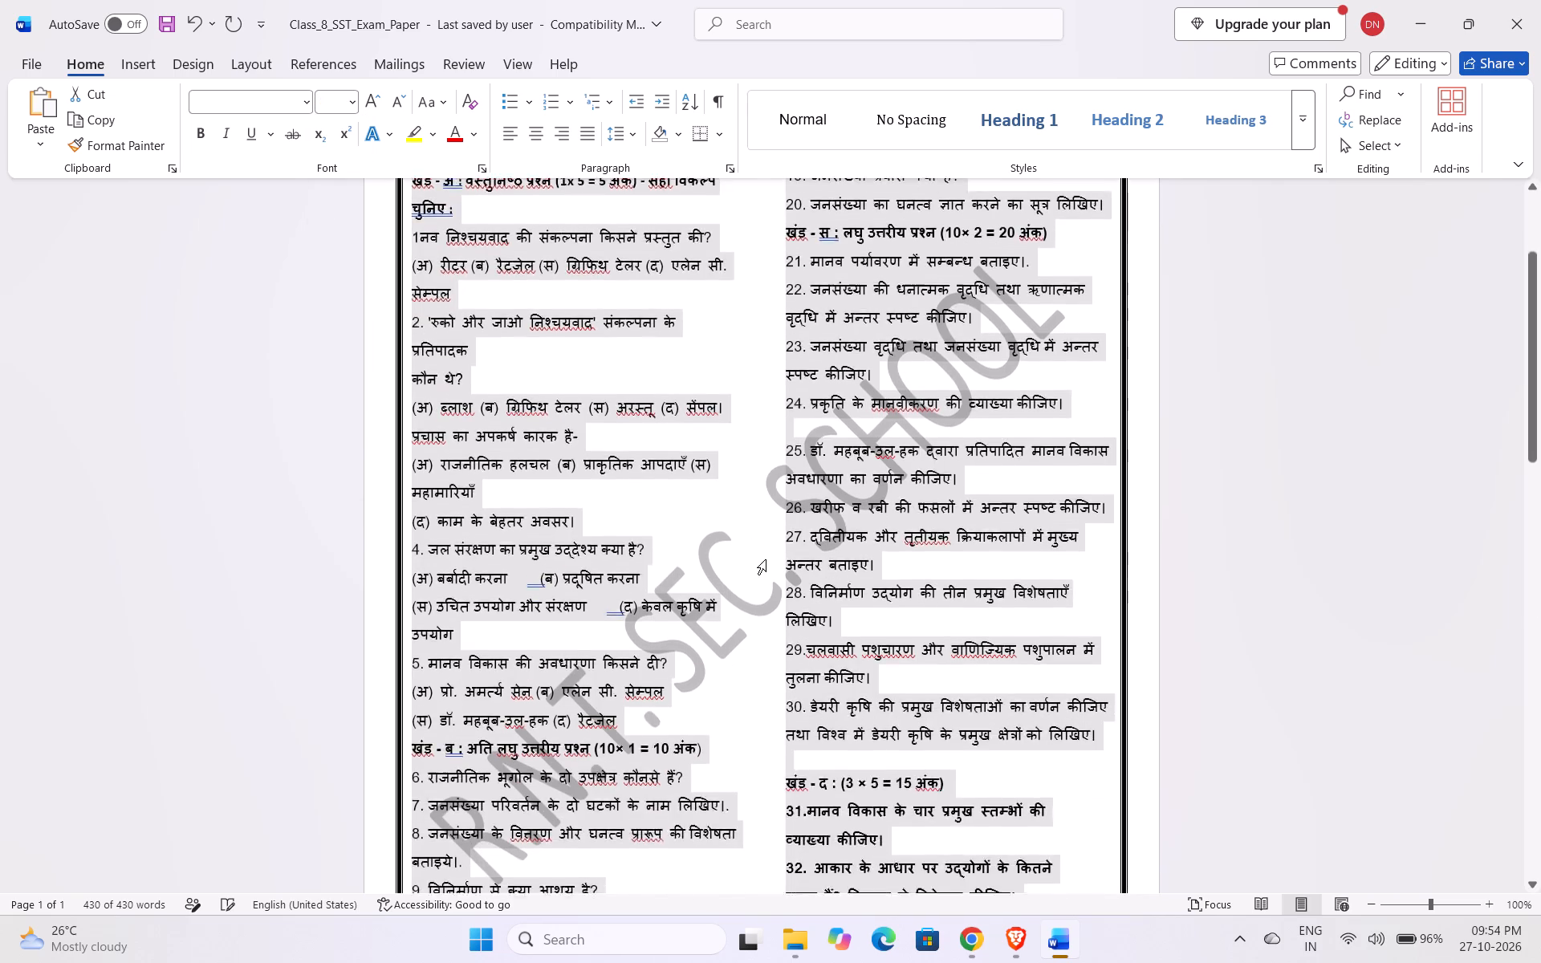
pyautogui.scroll(-12, 765, 559)
pyautogui.scroll(7, 763, 556)
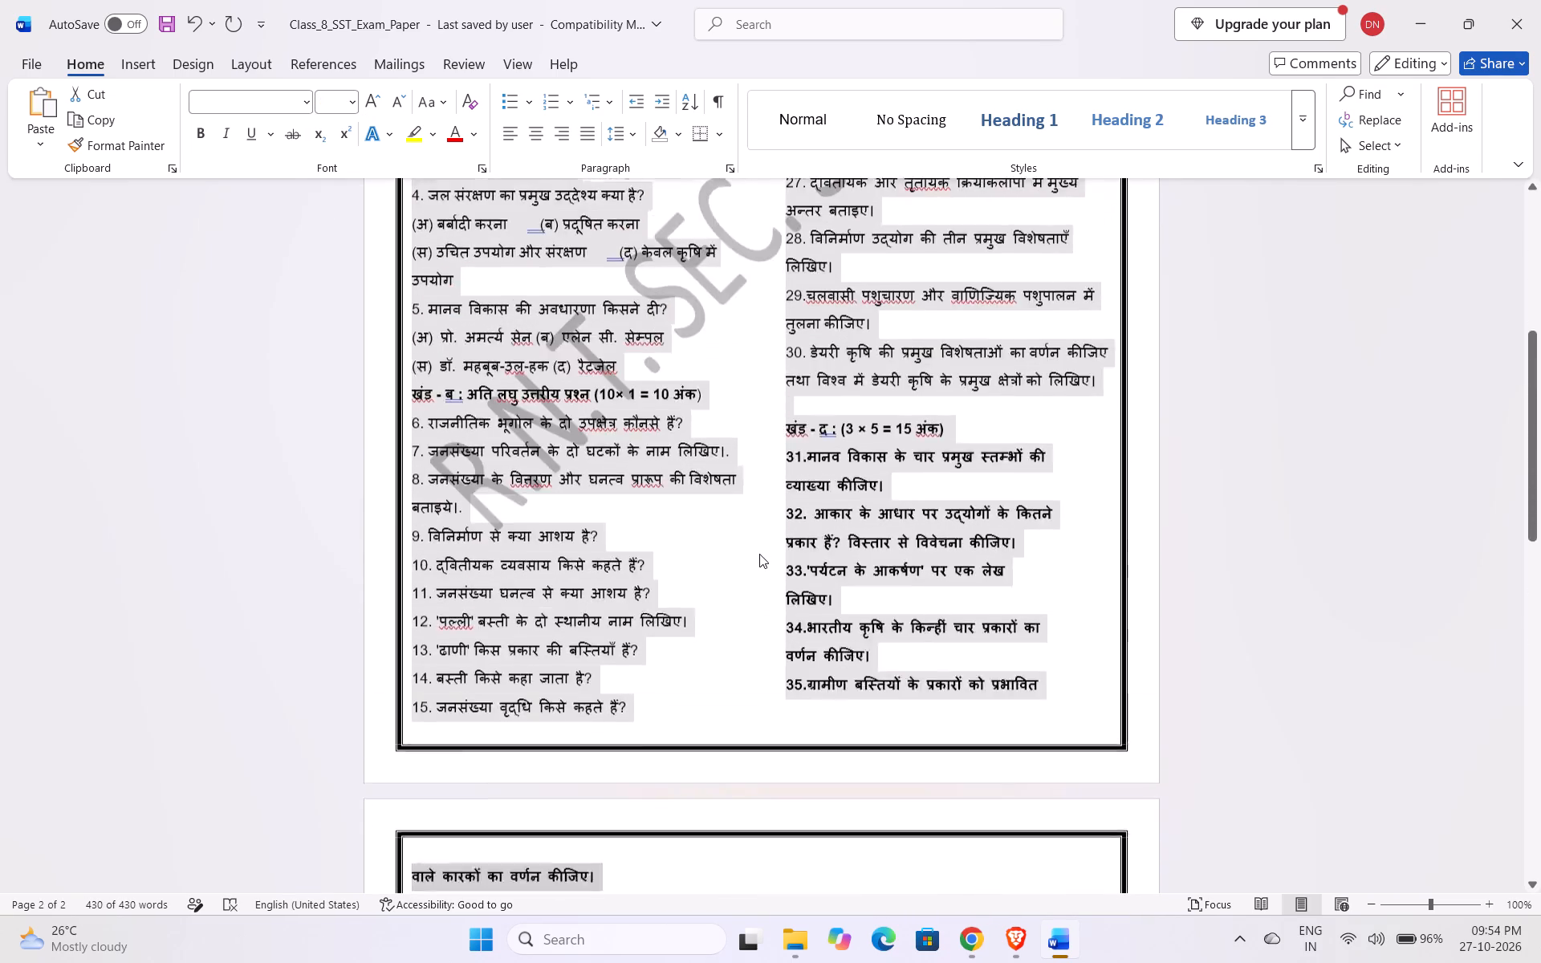
pyautogui.scroll(13, 759, 554)
pyautogui.scroll(-3, 756, 551)
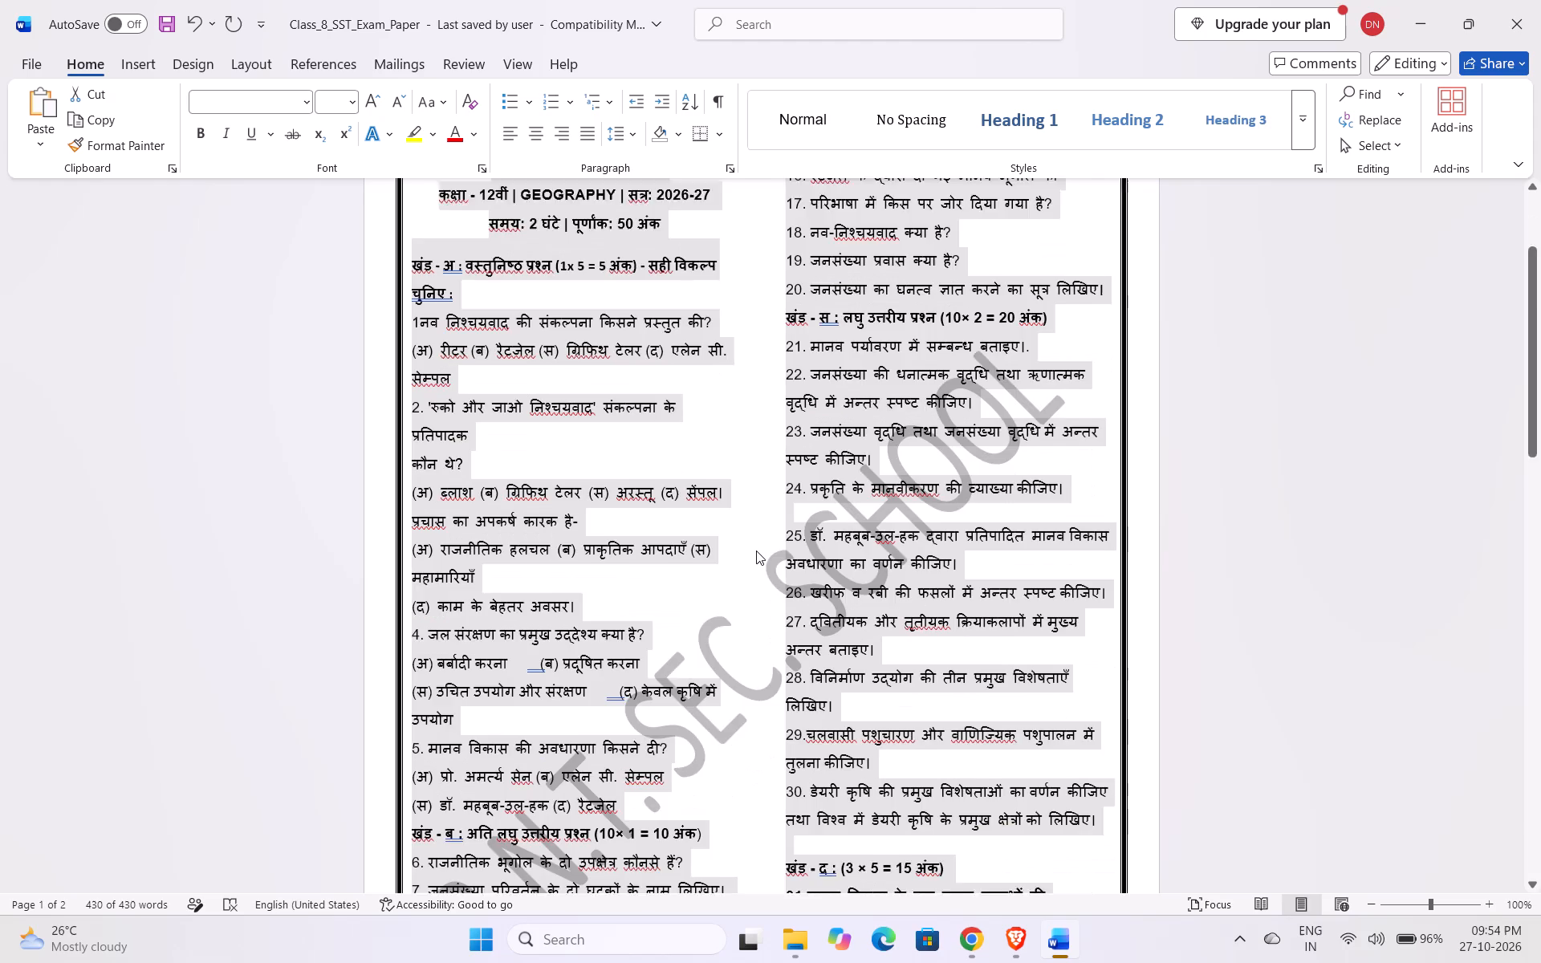
pyautogui.scroll(-5, 756, 551)
pyautogui.click(785, 577)
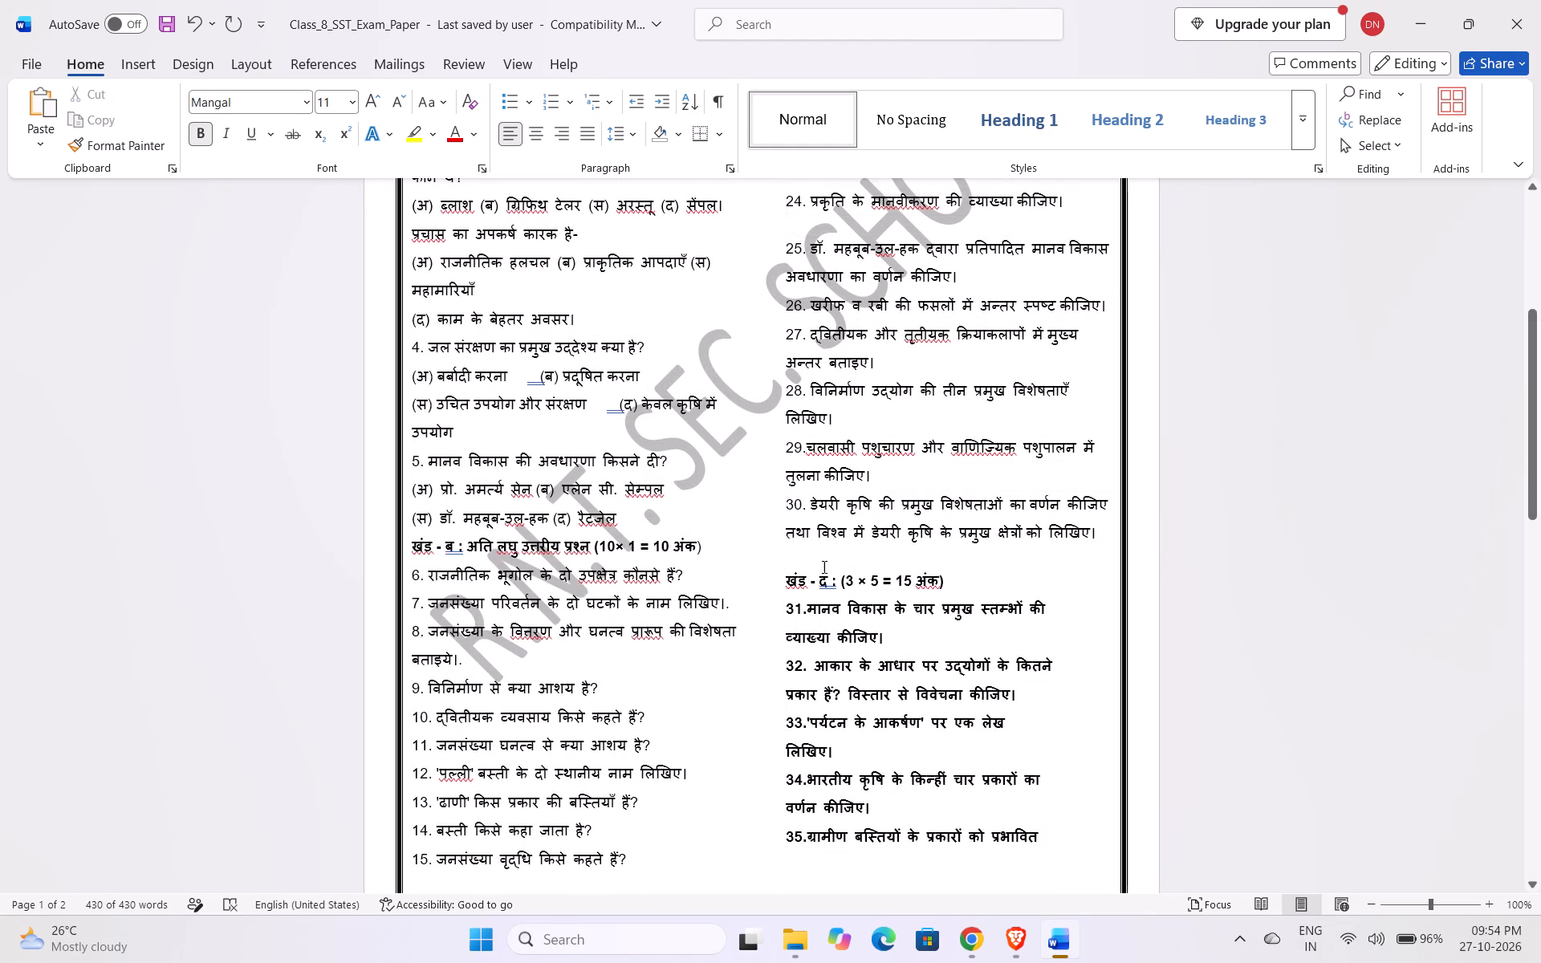
pyautogui.press('BackSpace')
# Remove the extra spacing before option (द) 'केवल कृषि में उपयोग' in question 4 so the options fit on one line.
pyautogui.scroll(-6, 851, 641)
pyautogui.scroll(4, 849, 641)
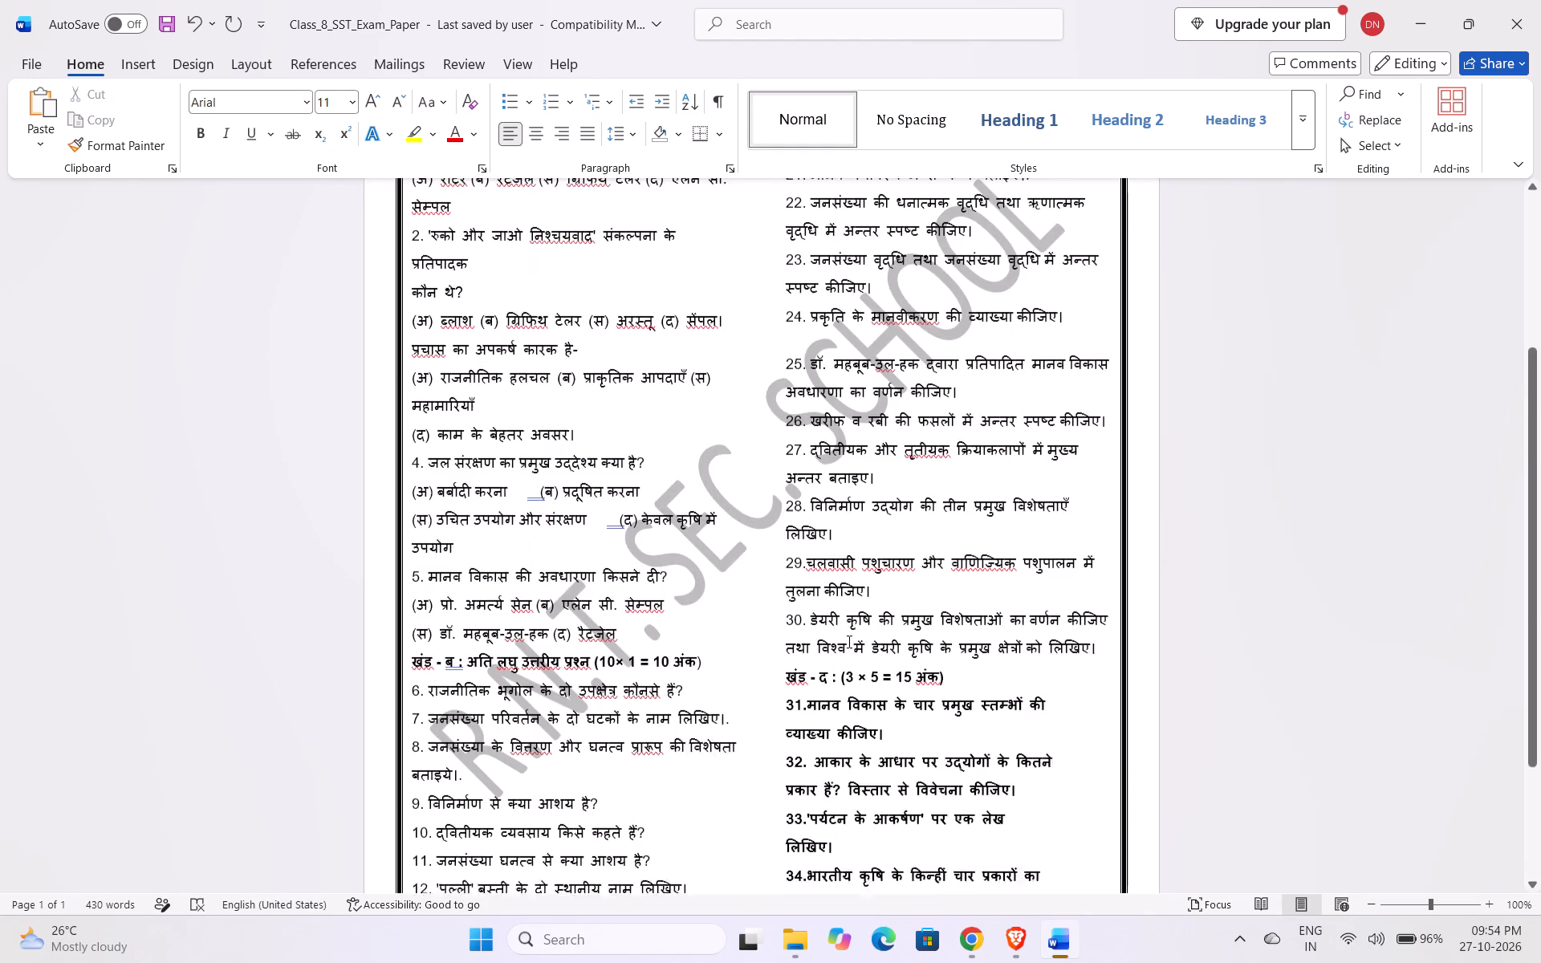
pyautogui.scroll(6, 848, 640)
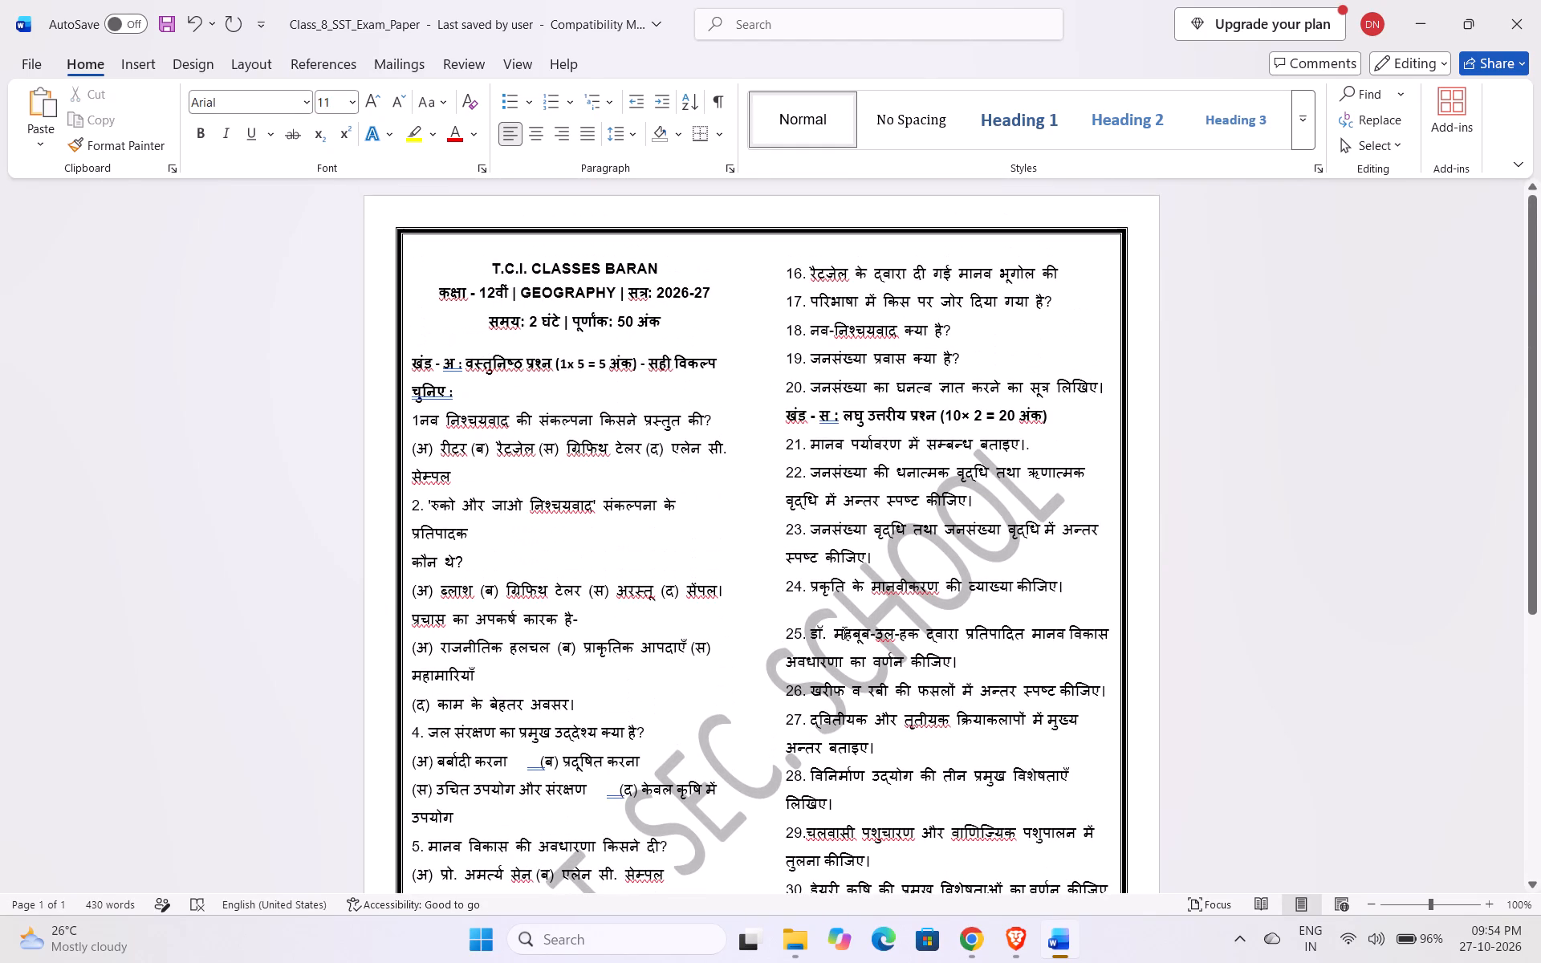
pyautogui.scroll(2, 836, 628)
pyautogui.scroll(-3, 836, 632)
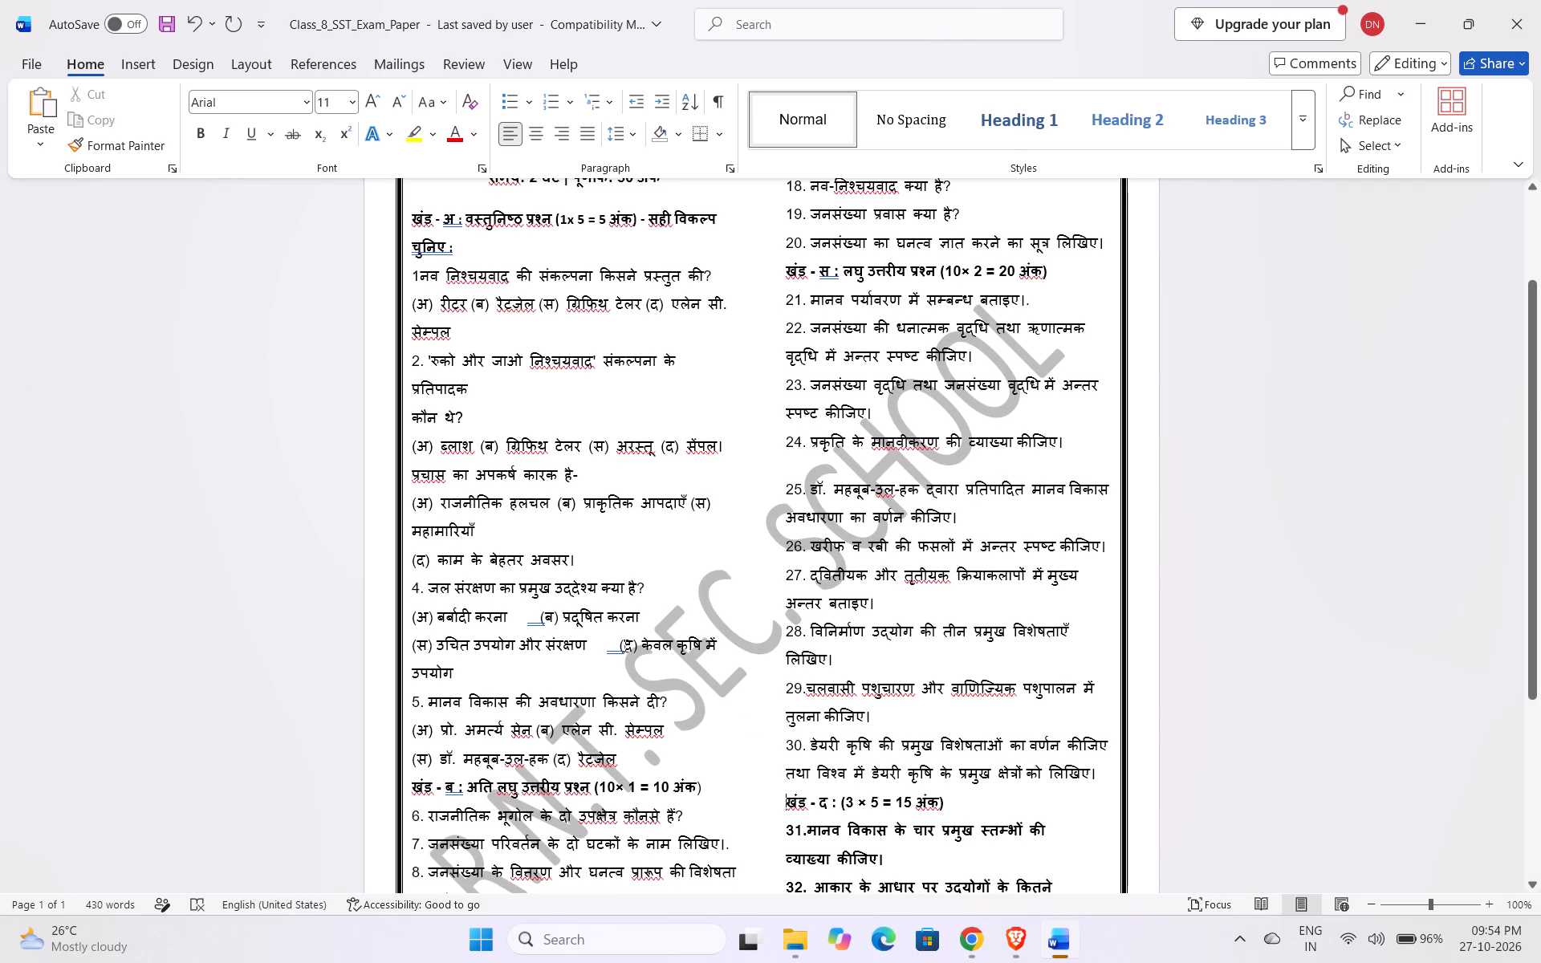
pyautogui.click(617, 644)
pyautogui.press('BackSpace')
pyautogui.press('BackSpace')
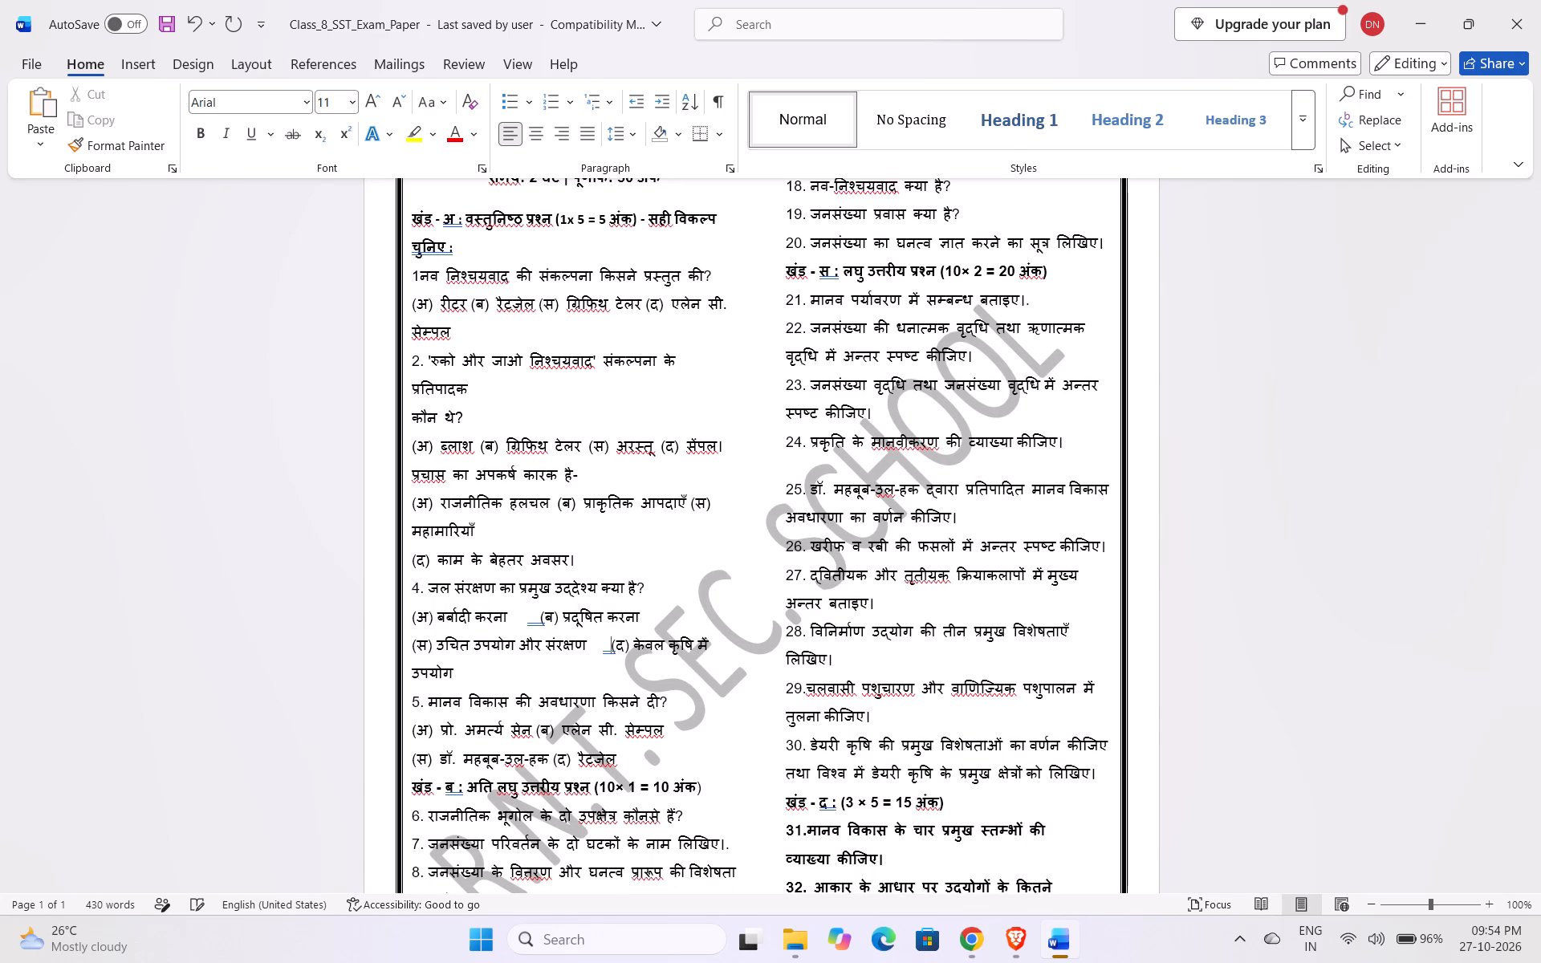
pyautogui.press('BackSpace')
pyautogui.press('BackSpace')
pyautogui.press('BackSpace')
pyautogui.press('BackSpace')
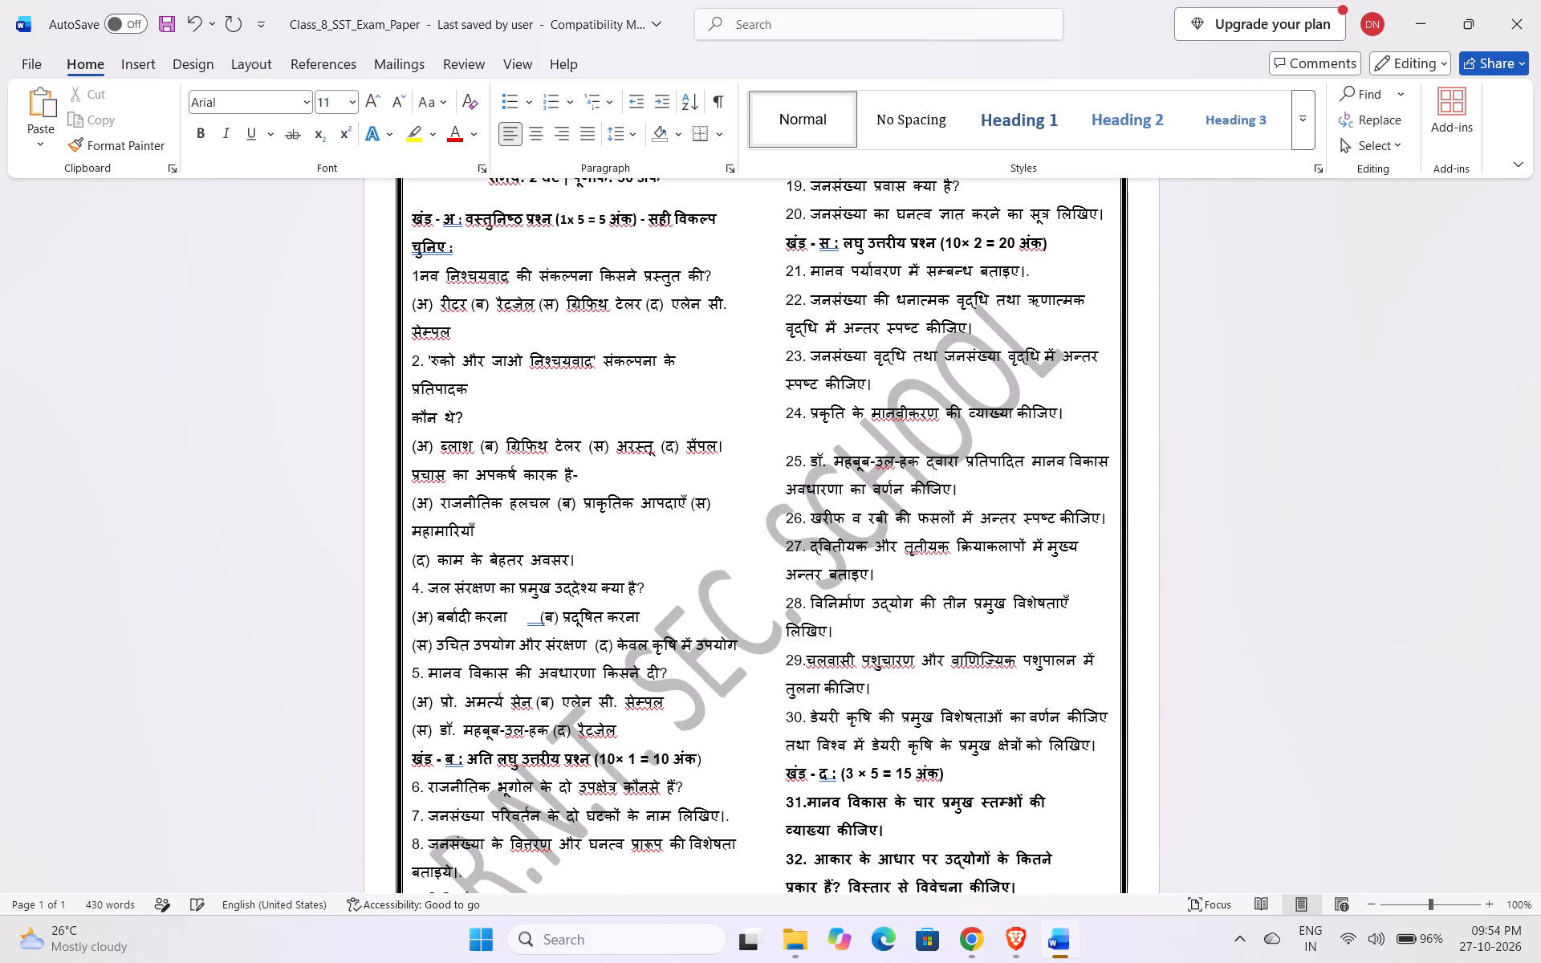
# Pull the word प्रतिपादक in question 2 up onto the question's first line.
pyautogui.scroll(3, 713, 677)
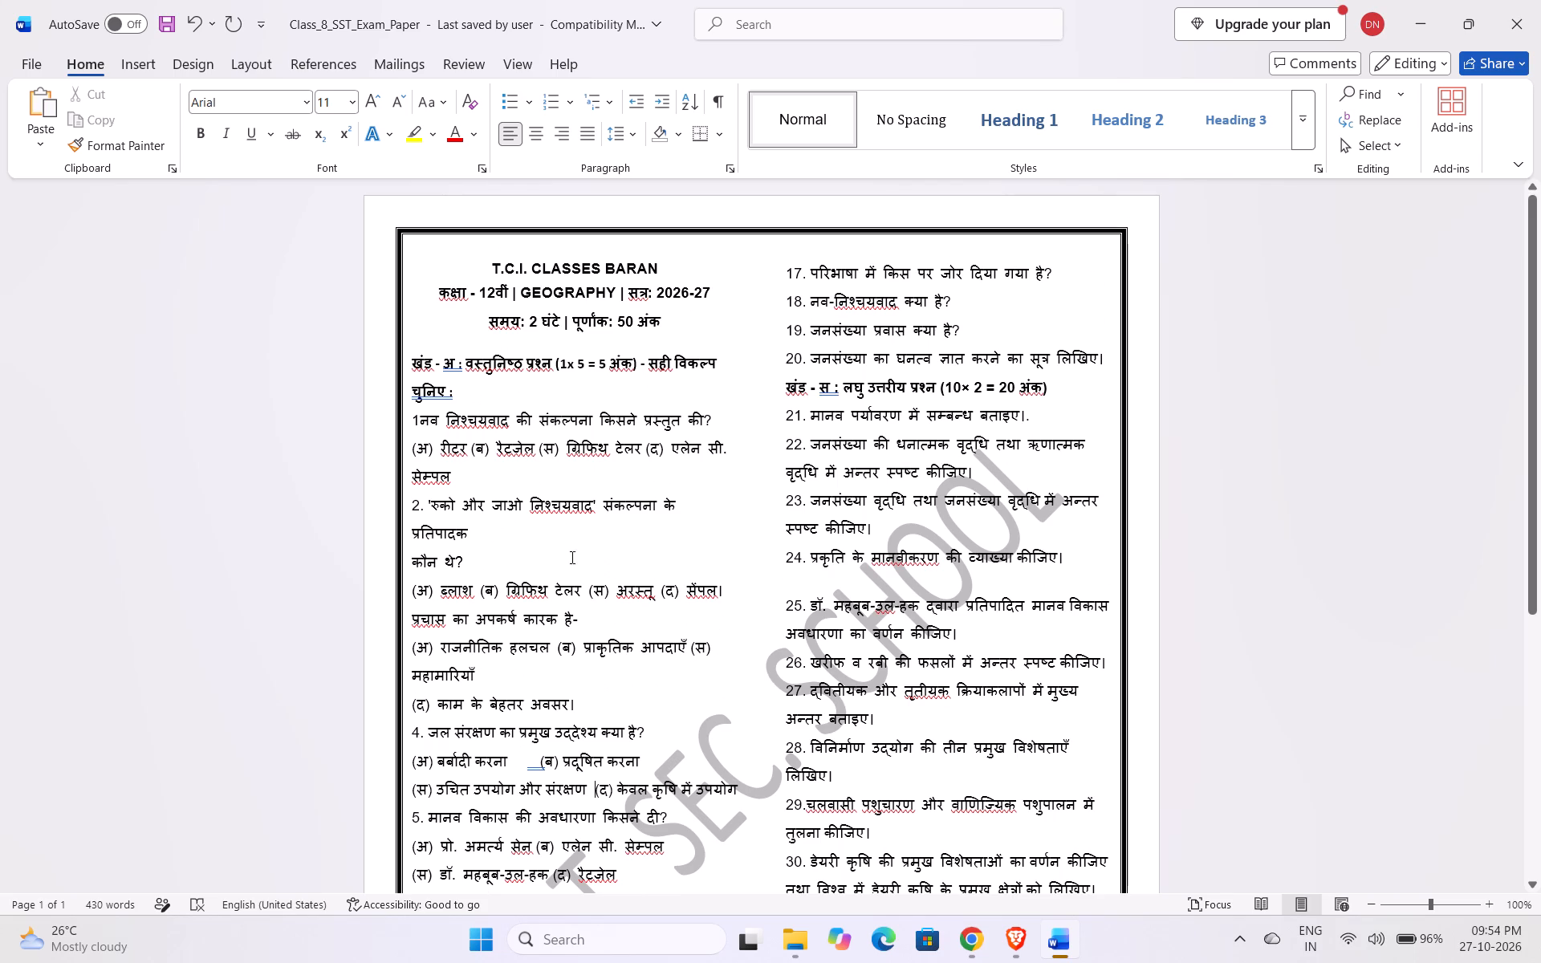
pyautogui.click(413, 529)
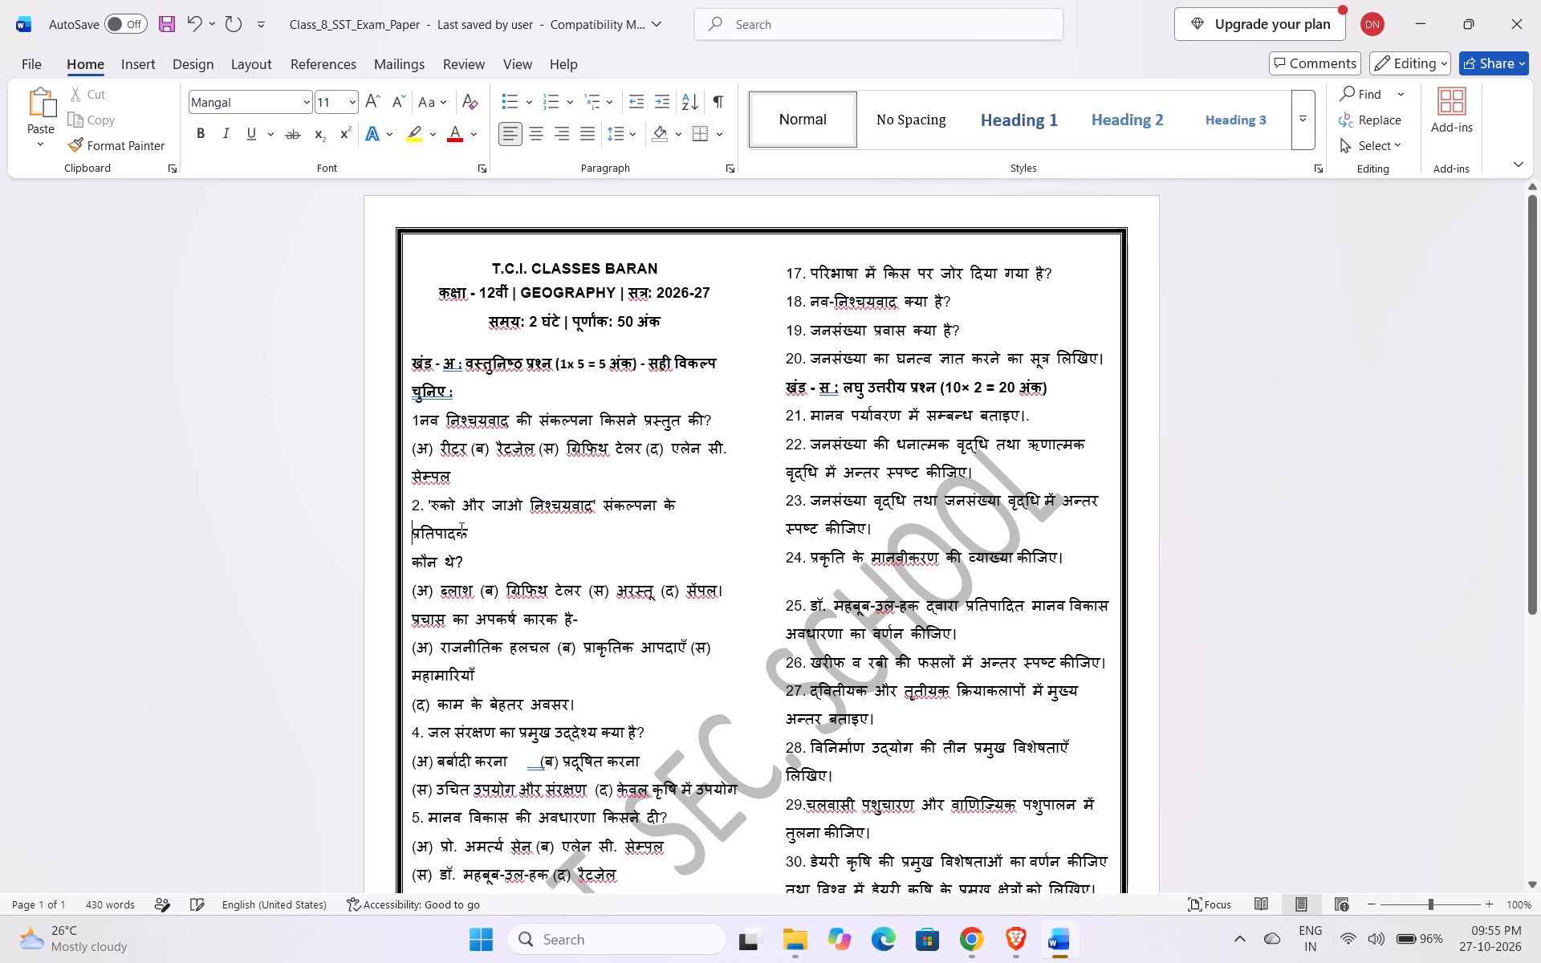
pyautogui.press('BackSpace')
pyautogui.press('space')
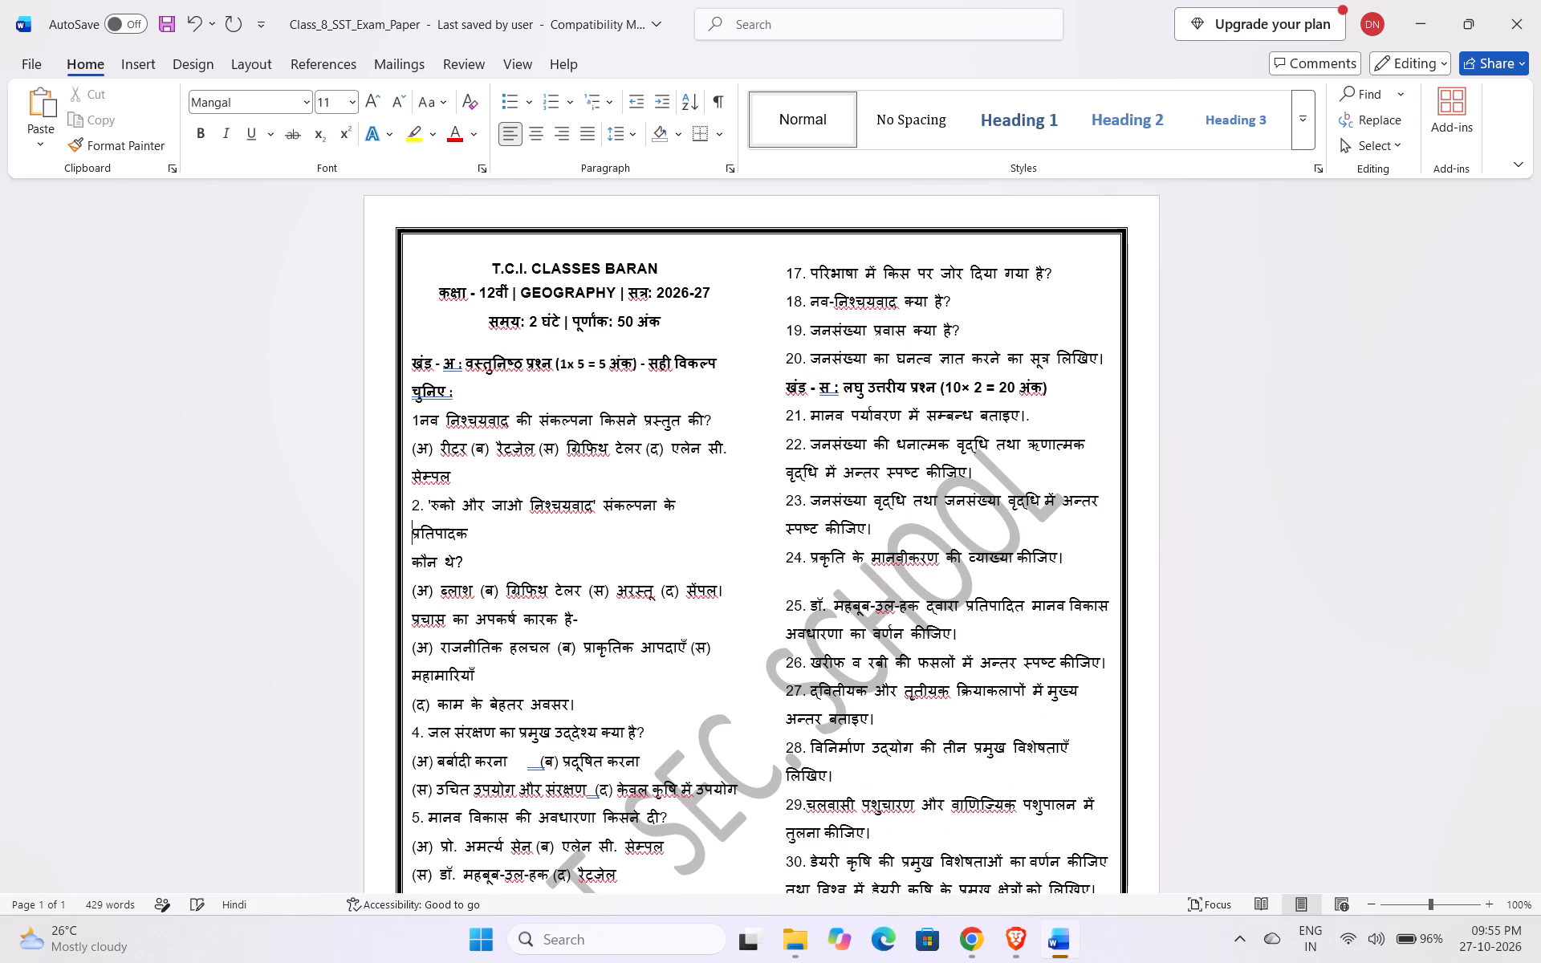
pyautogui.press('BackSpace')
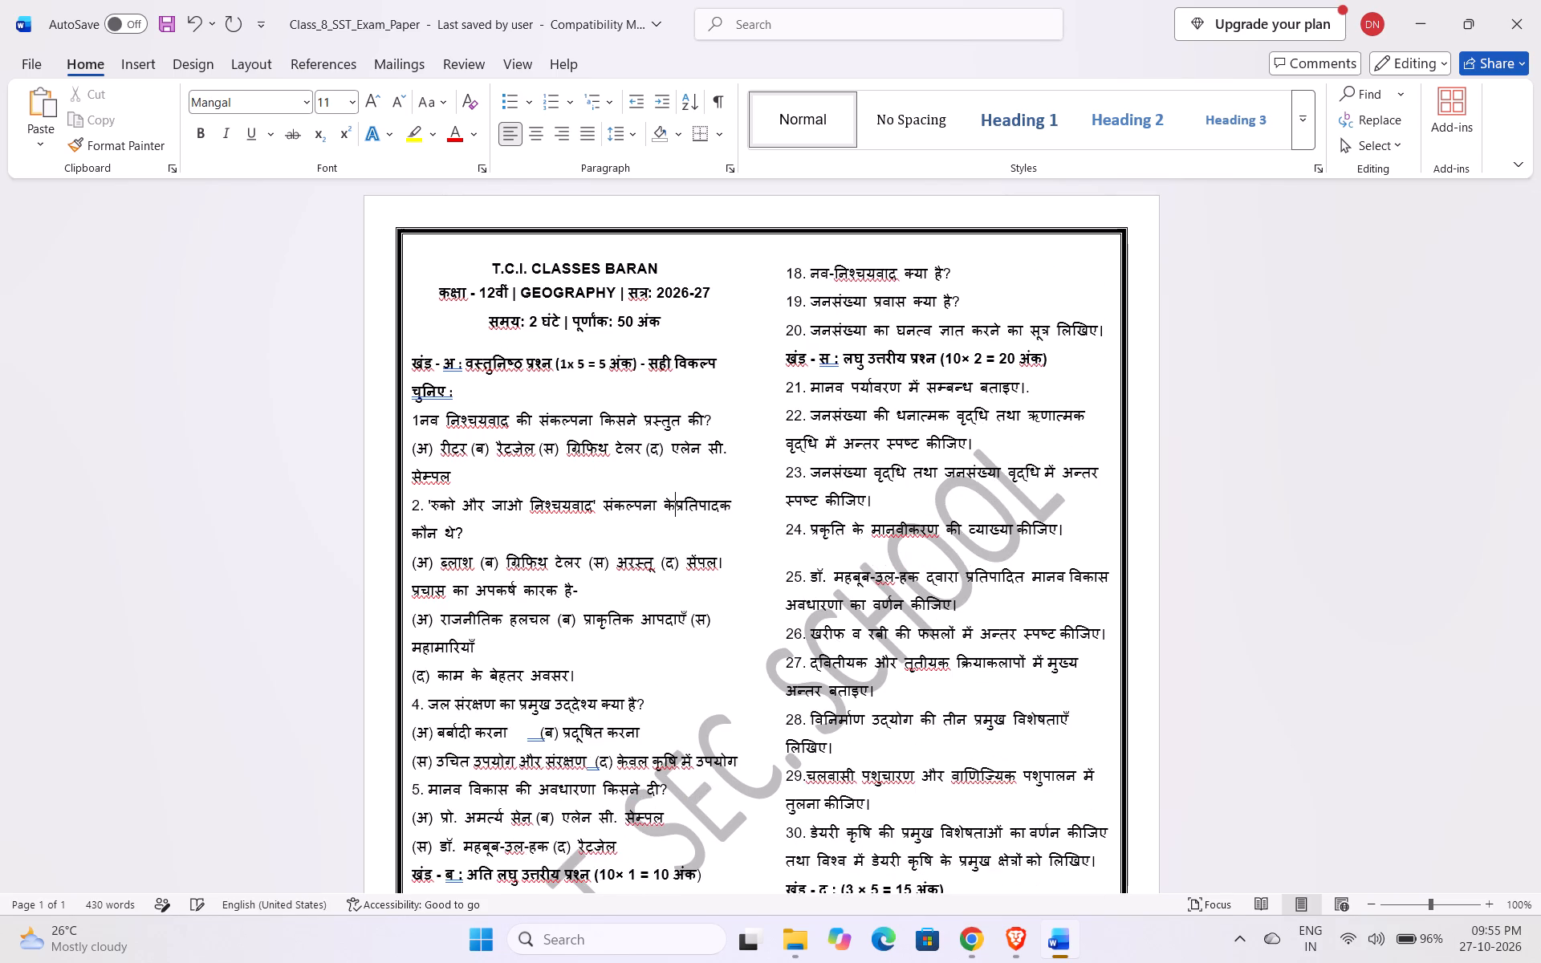
# In question 2, separate के and प्रतिपादक with a space and join कौन थे? onto the same line as प्रतिपादक.
pyautogui.press('space')
pyautogui.press('BackSpace')
pyautogui.press('space')
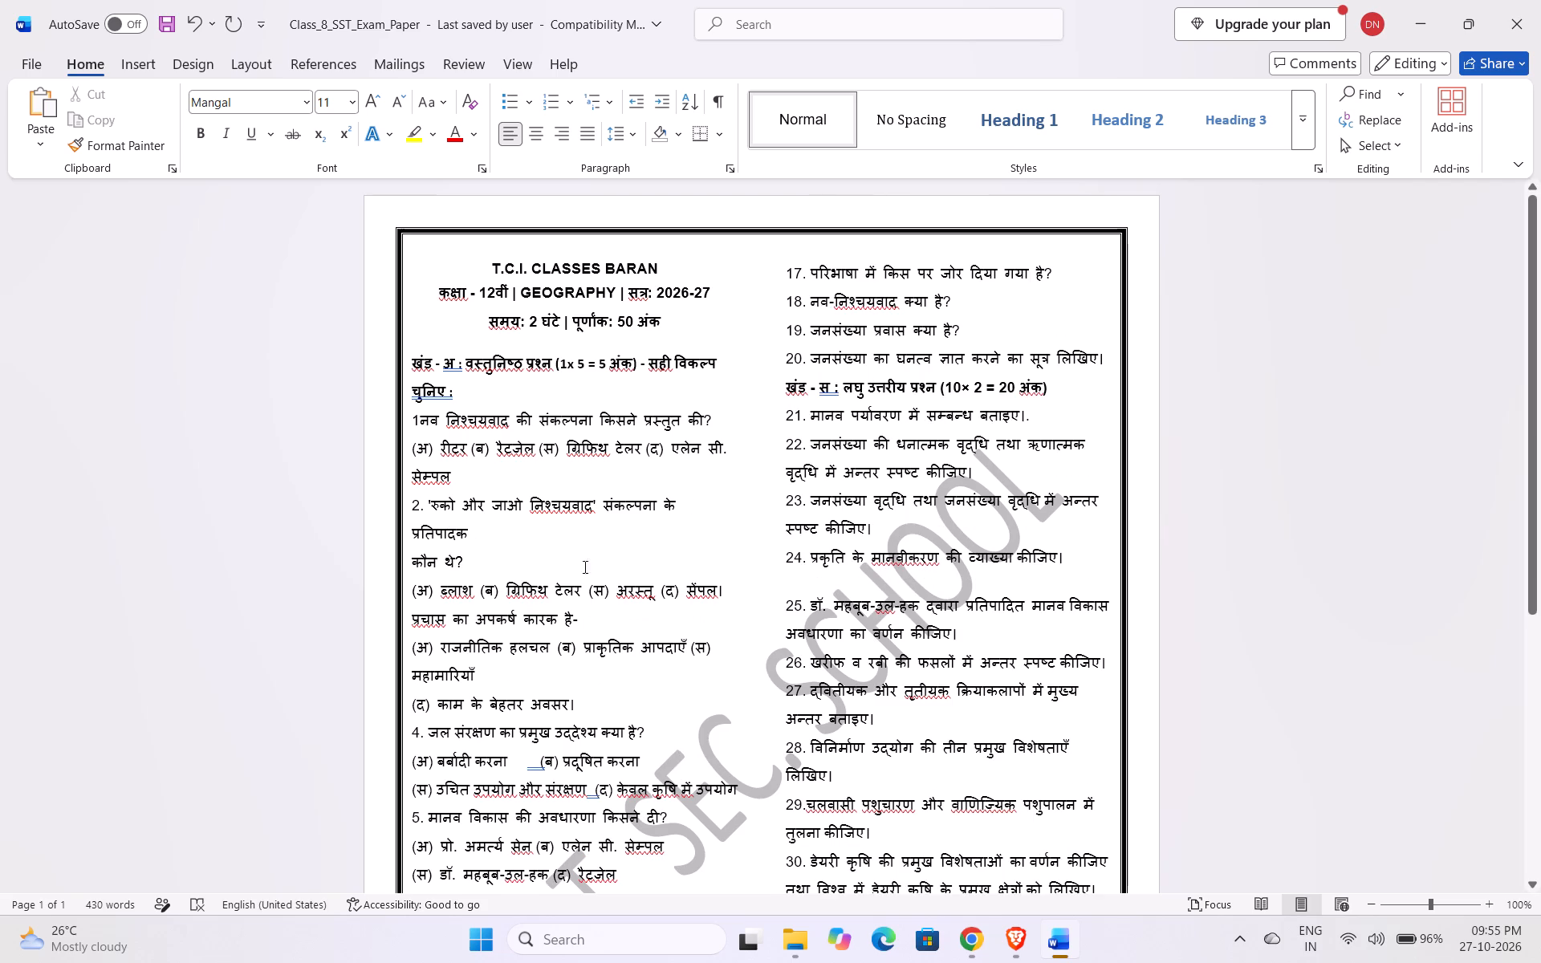
pyautogui.click(411, 556)
pyautogui.press('BackSpace')
pyautogui.press('space')
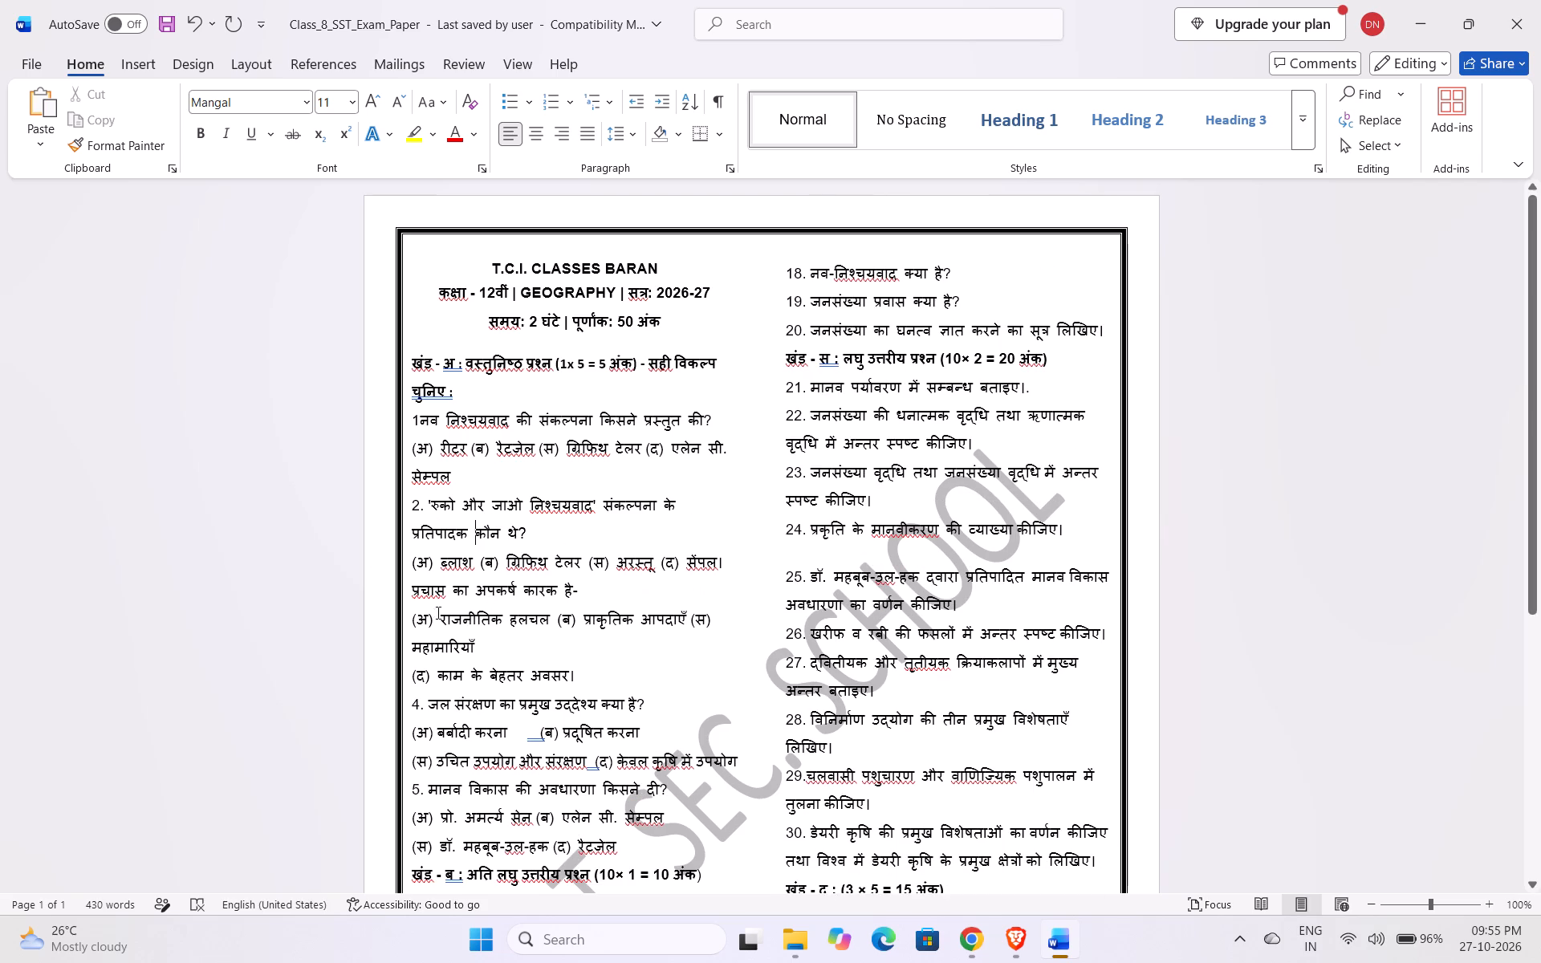
# Add the number 3. before the unnumbered question ending in का अपकर्ष कारक है-.
pyautogui.click(412, 585)
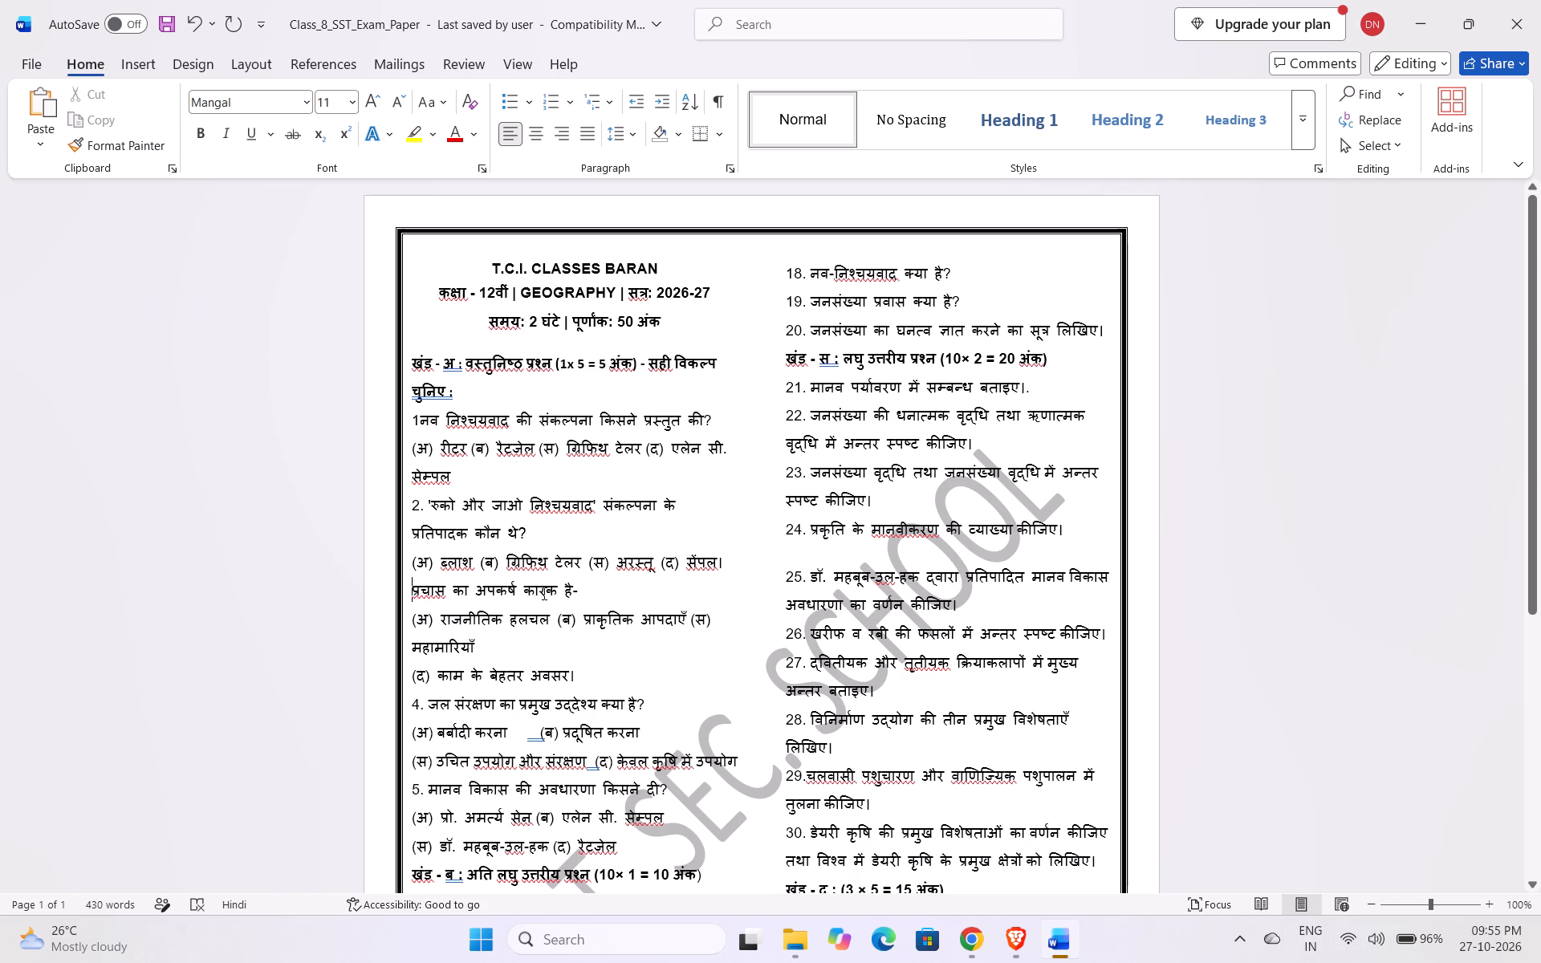
pyautogui.press('3')
pyautogui.press('.')
pyautogui.press('space')
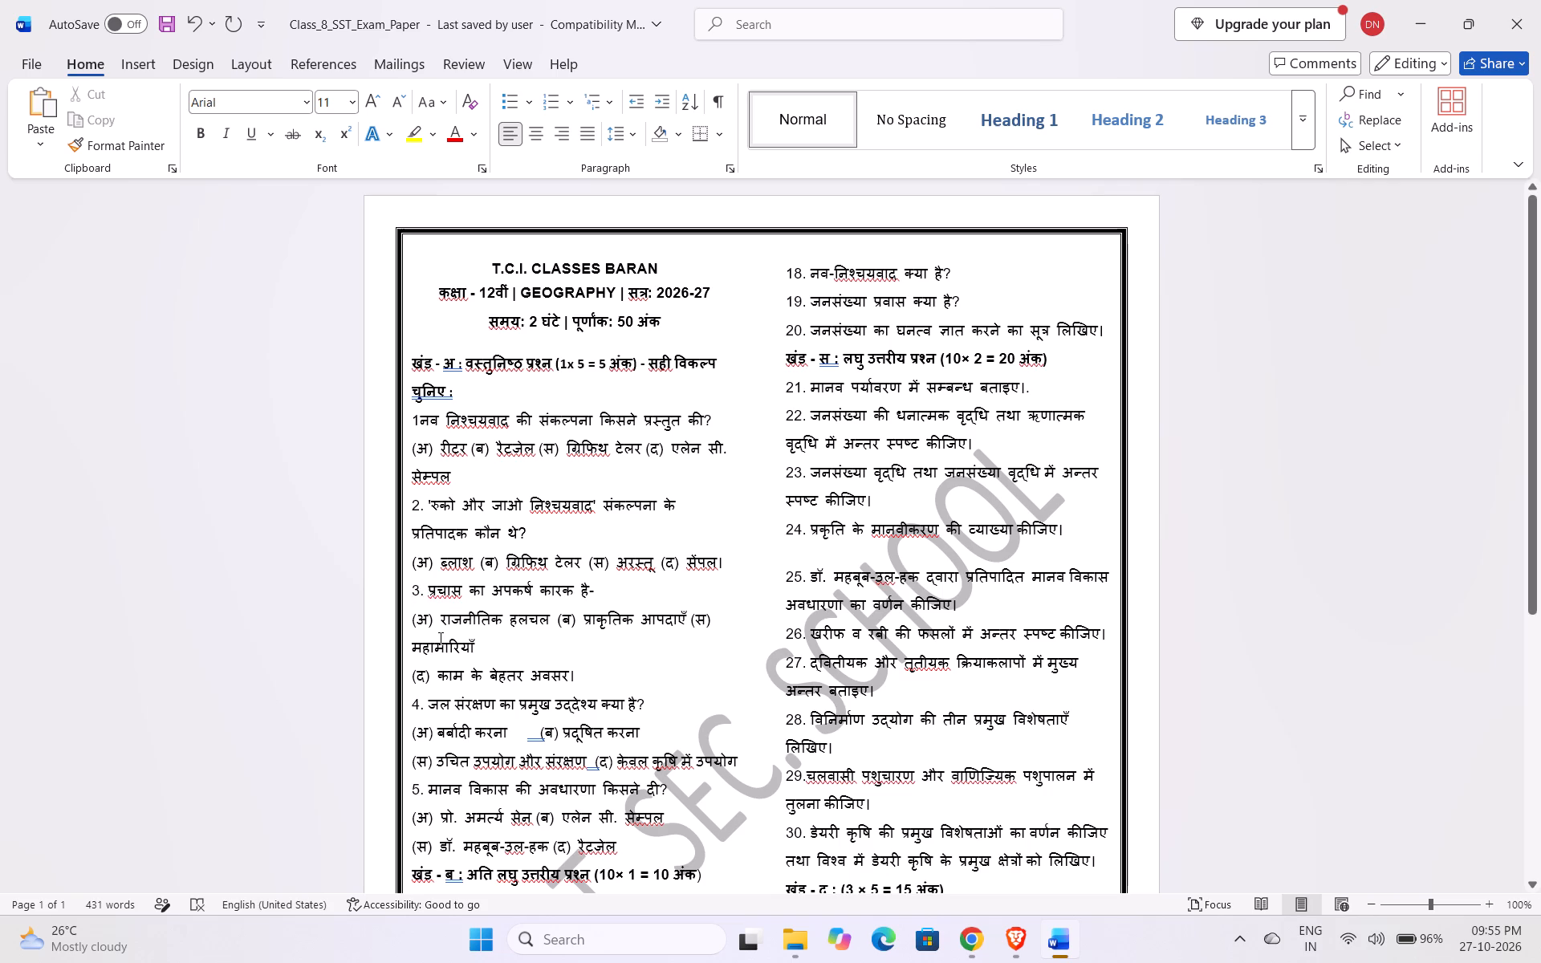
# Copy the word विनिर्माण from question 28 and paste it after प्र in the first word of question 3.
pyautogui.scroll(-2, 438, 638)
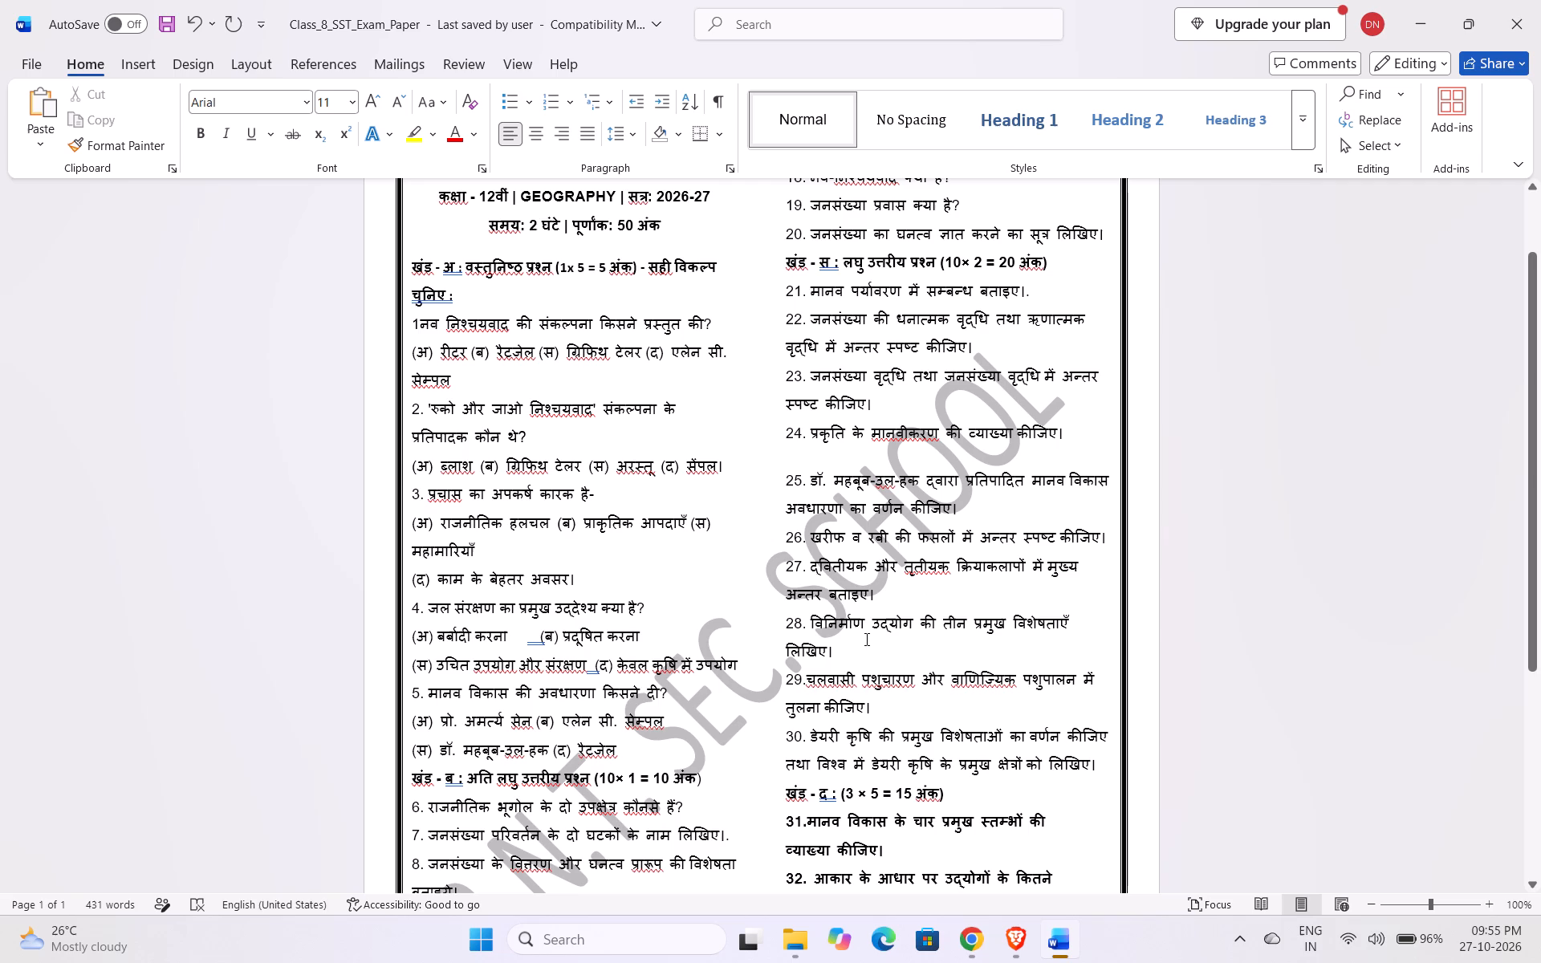
pyautogui.doubleClick(818, 620)
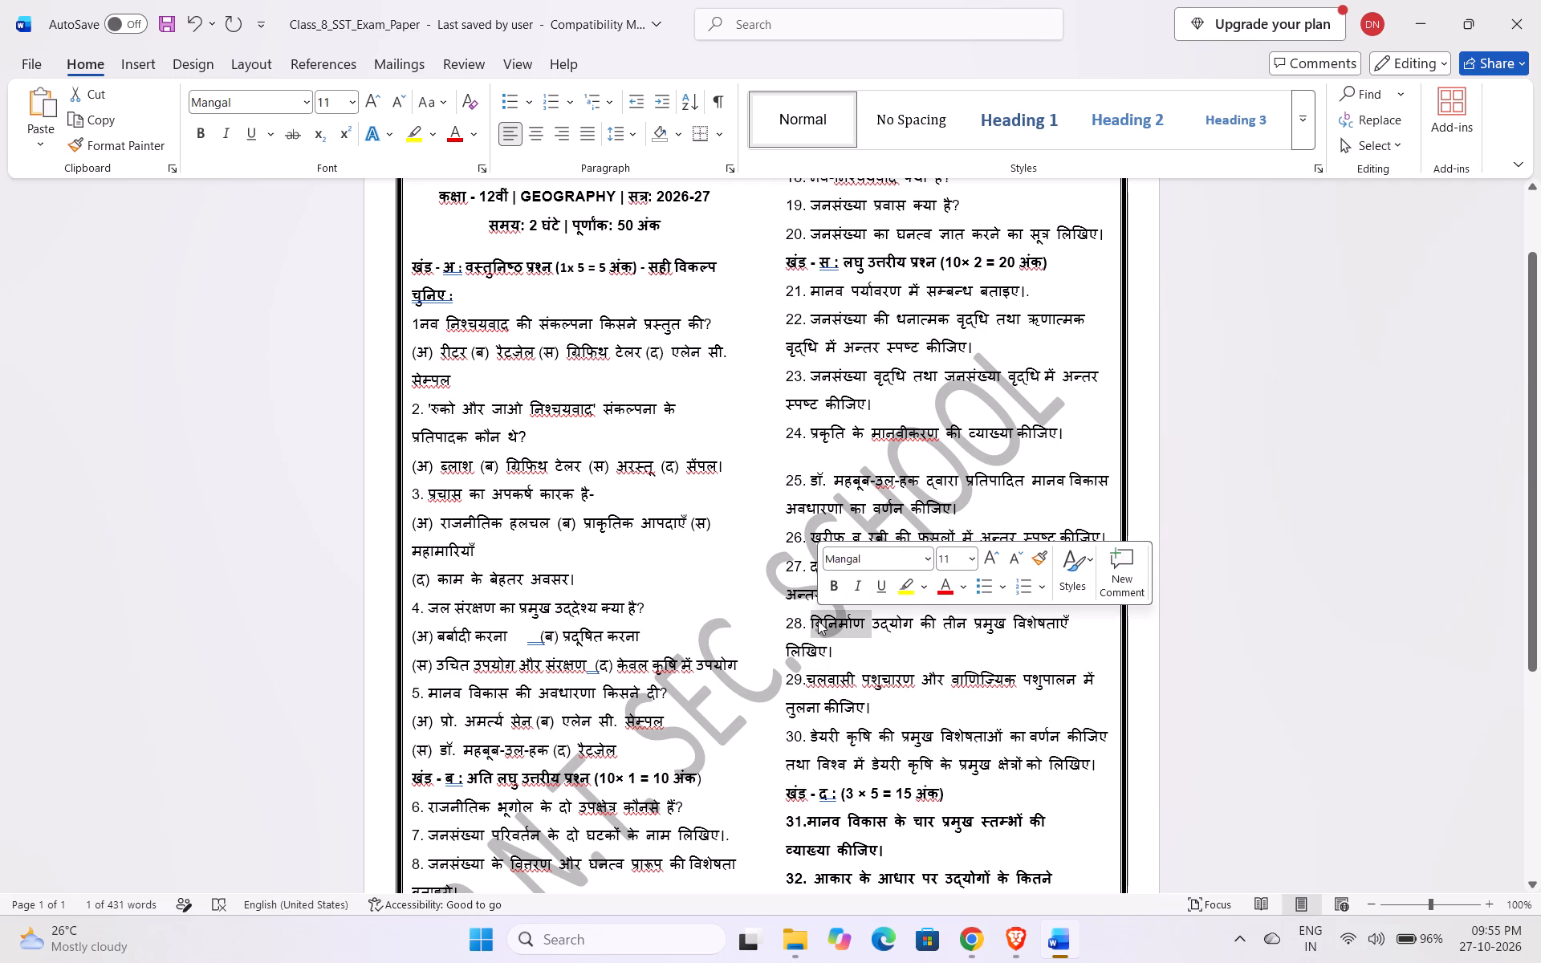
pyautogui.click(817, 620)
pyautogui.doubleClick(813, 620)
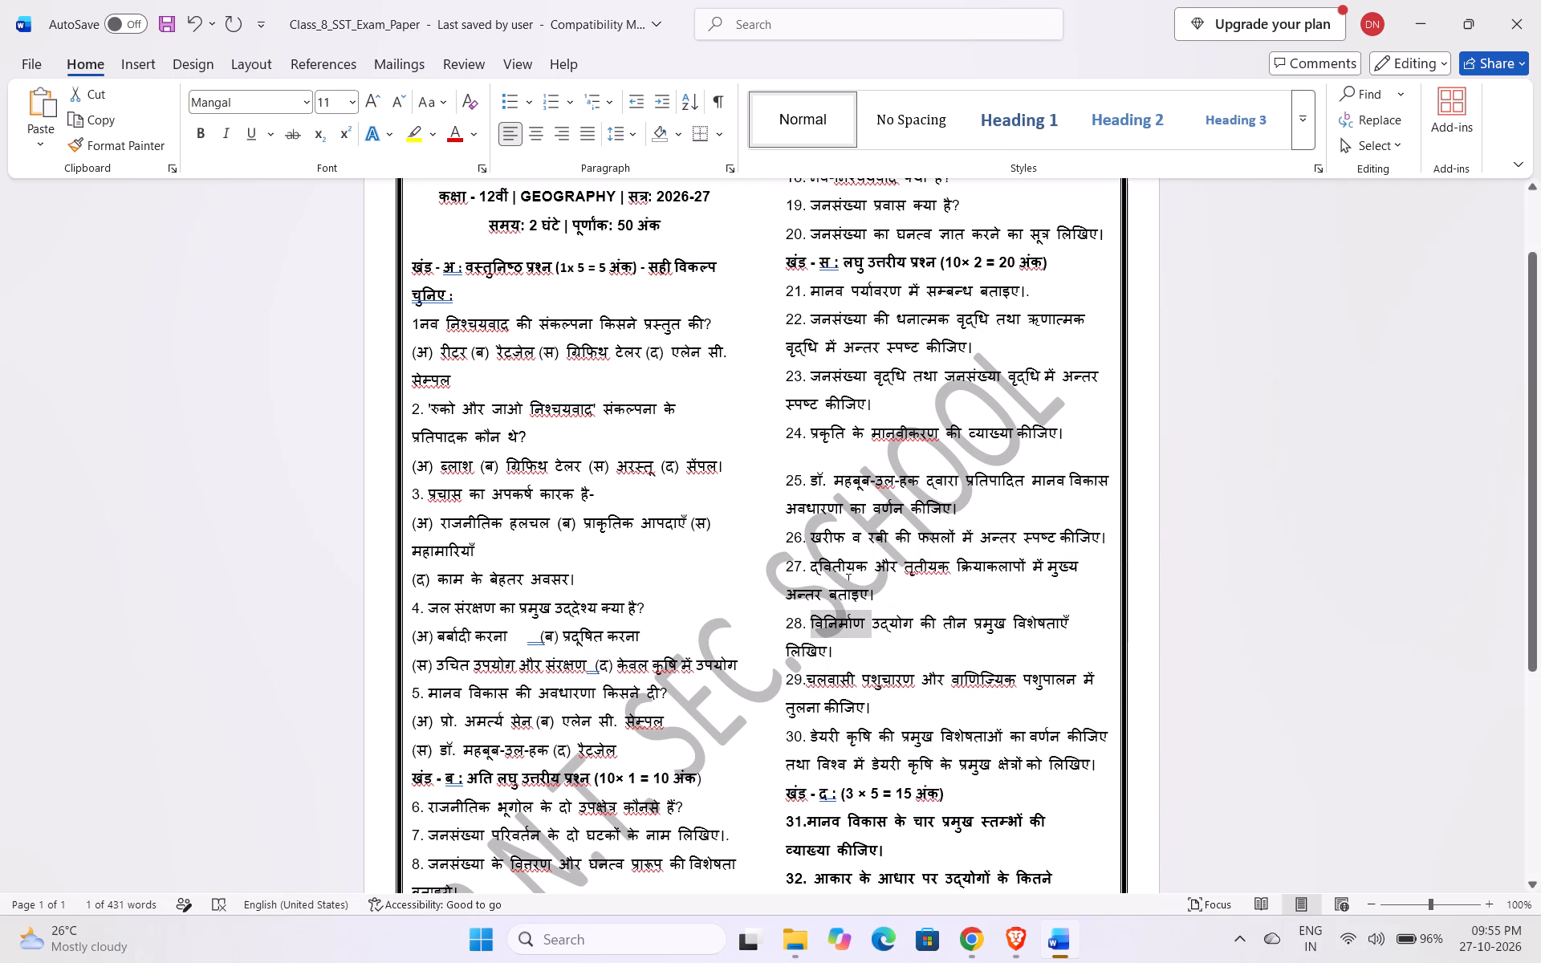
pyautogui.hotkey('ctrl', 'c')
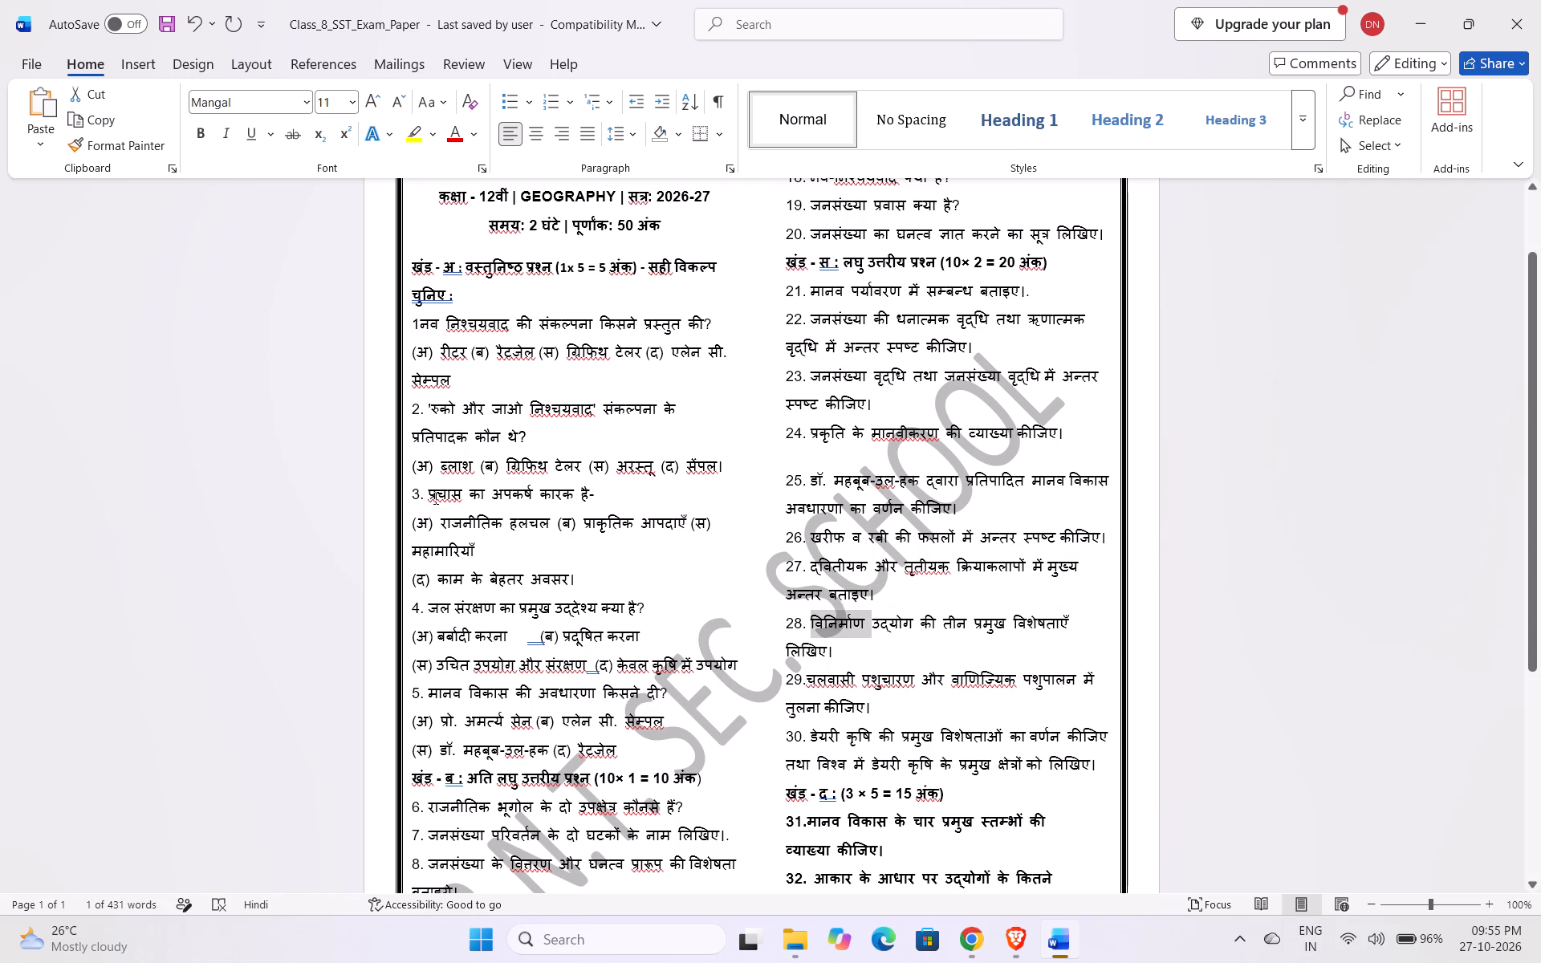
pyautogui.click(444, 494)
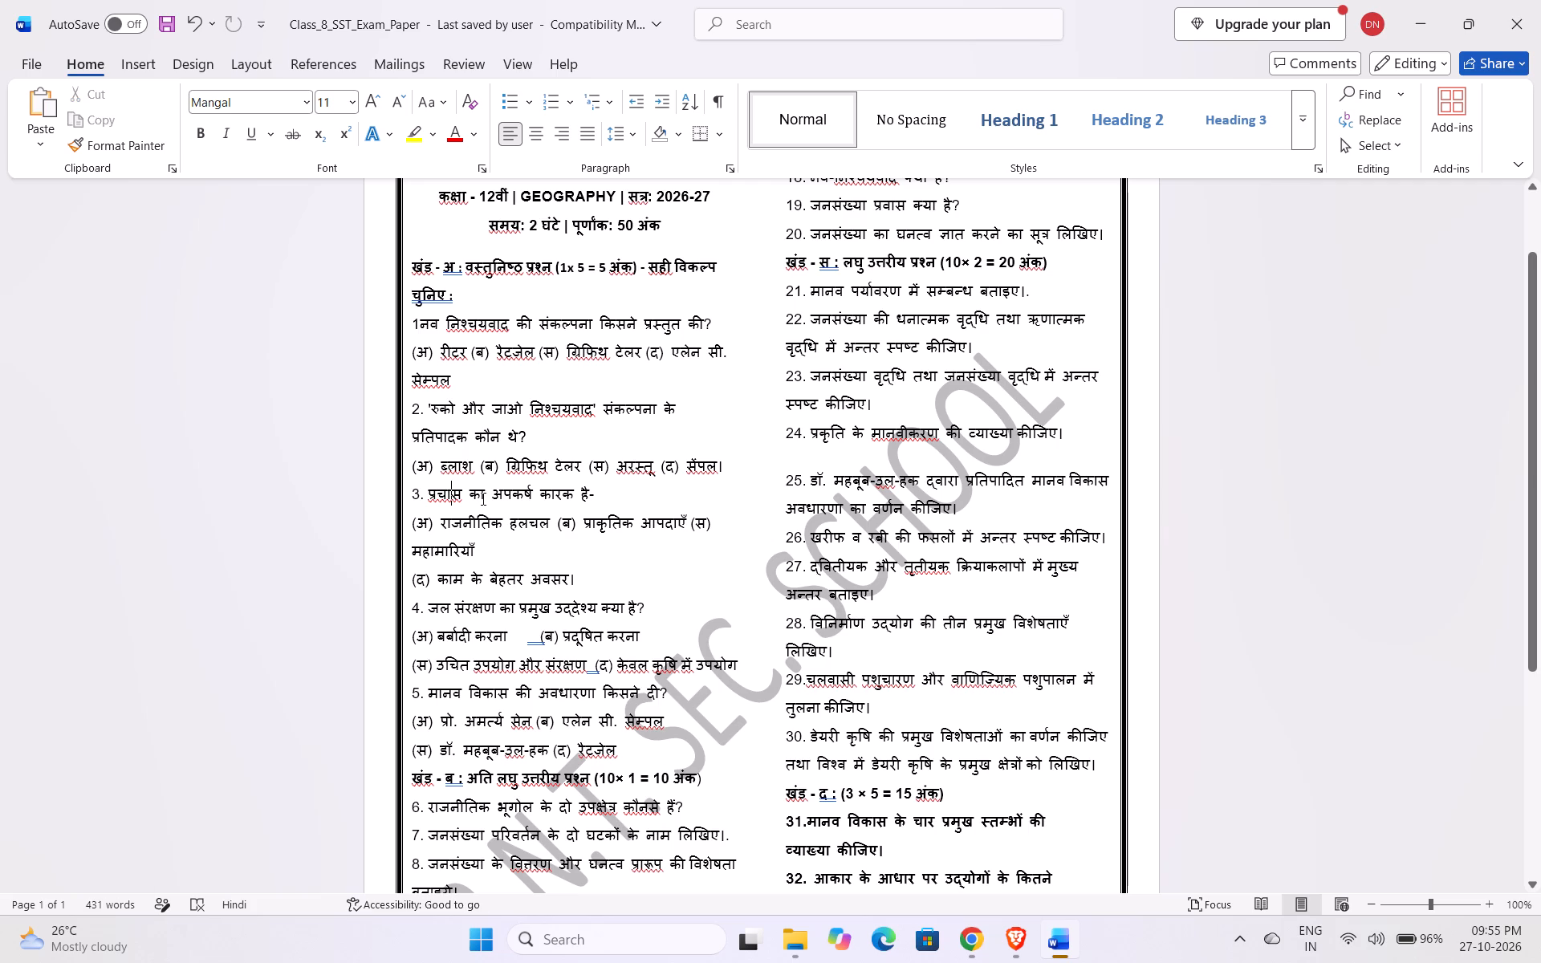
pyautogui.press('Left')
pyautogui.hotkey('ctrl', 'v')
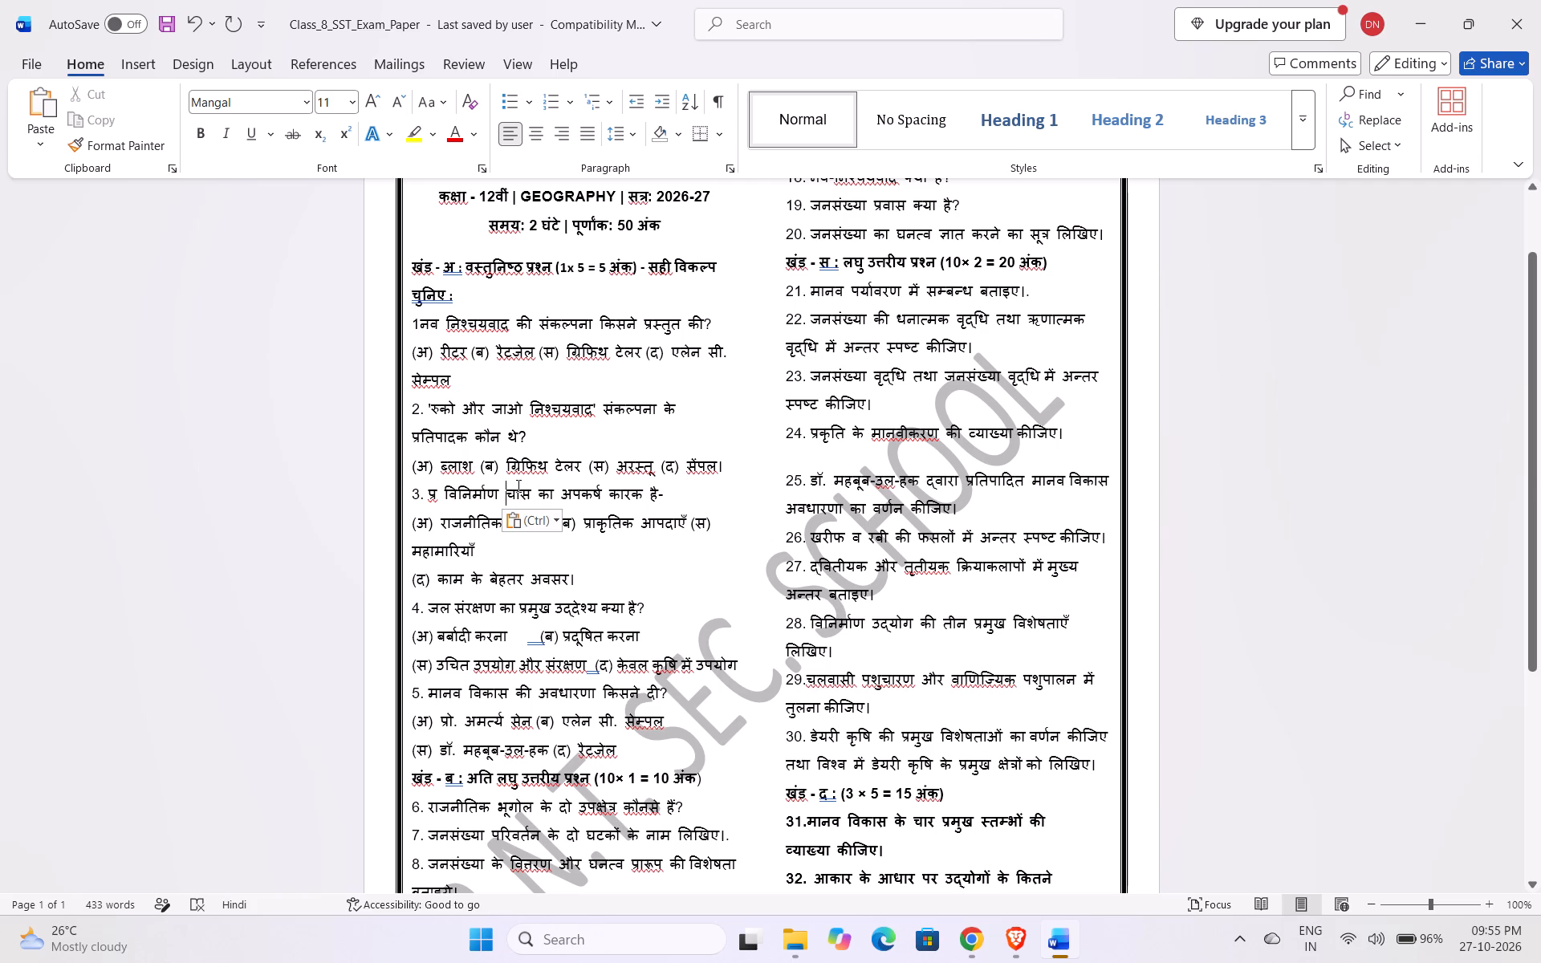
# Trim the pasted word विनिर्माण in question 3 down to the single letter व.
pyautogui.click(515, 490)
pyautogui.click(515, 490)
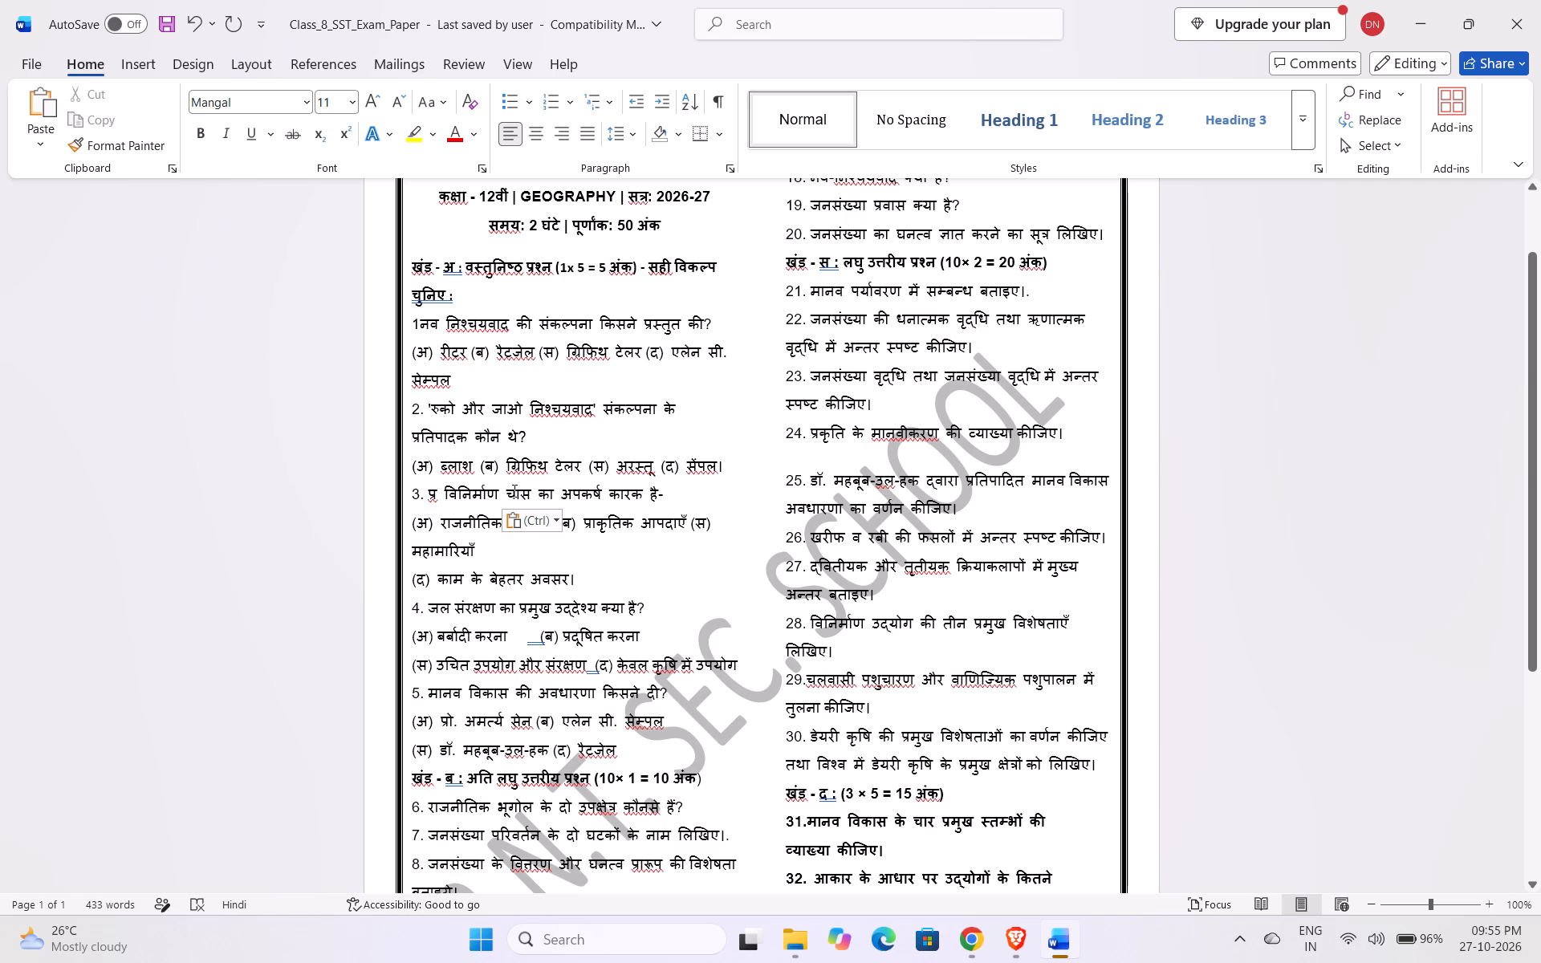
pyautogui.click(513, 490)
pyautogui.press('Left')
pyautogui.press('BackSpace')
pyautogui.press('BackSpace')
pyautogui.press('BackSpace')
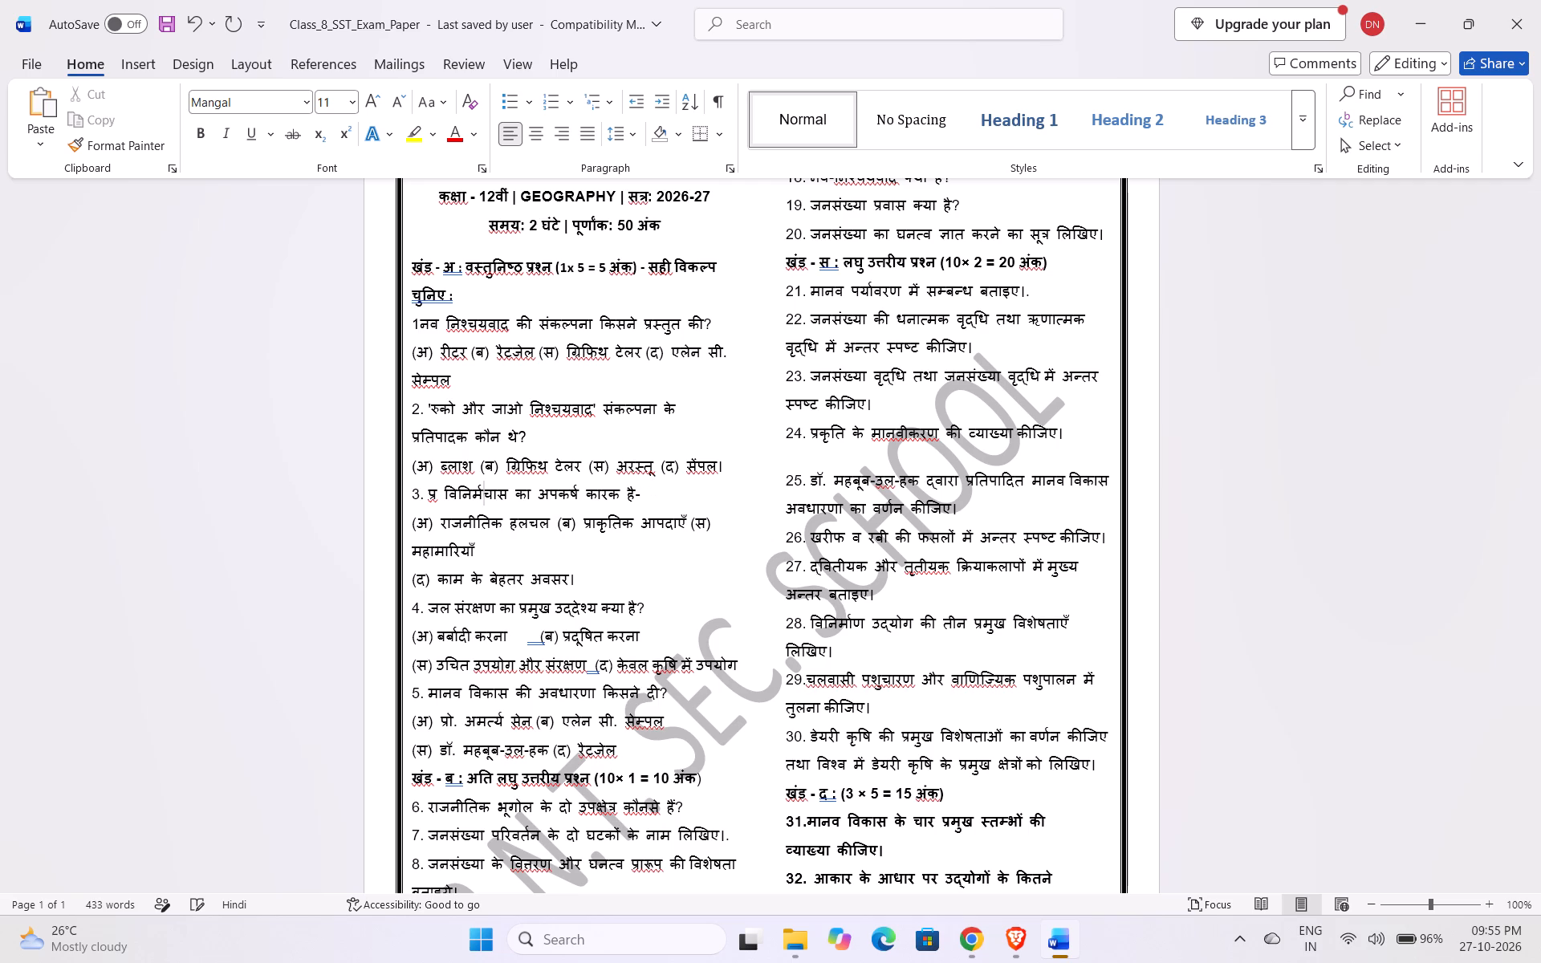
pyautogui.press('BackSpace')
pyautogui.press('BackSpace')
pyautogui.press('BackSpace')
pyautogui.press('BackSpace')
pyautogui.press('BackSpace')
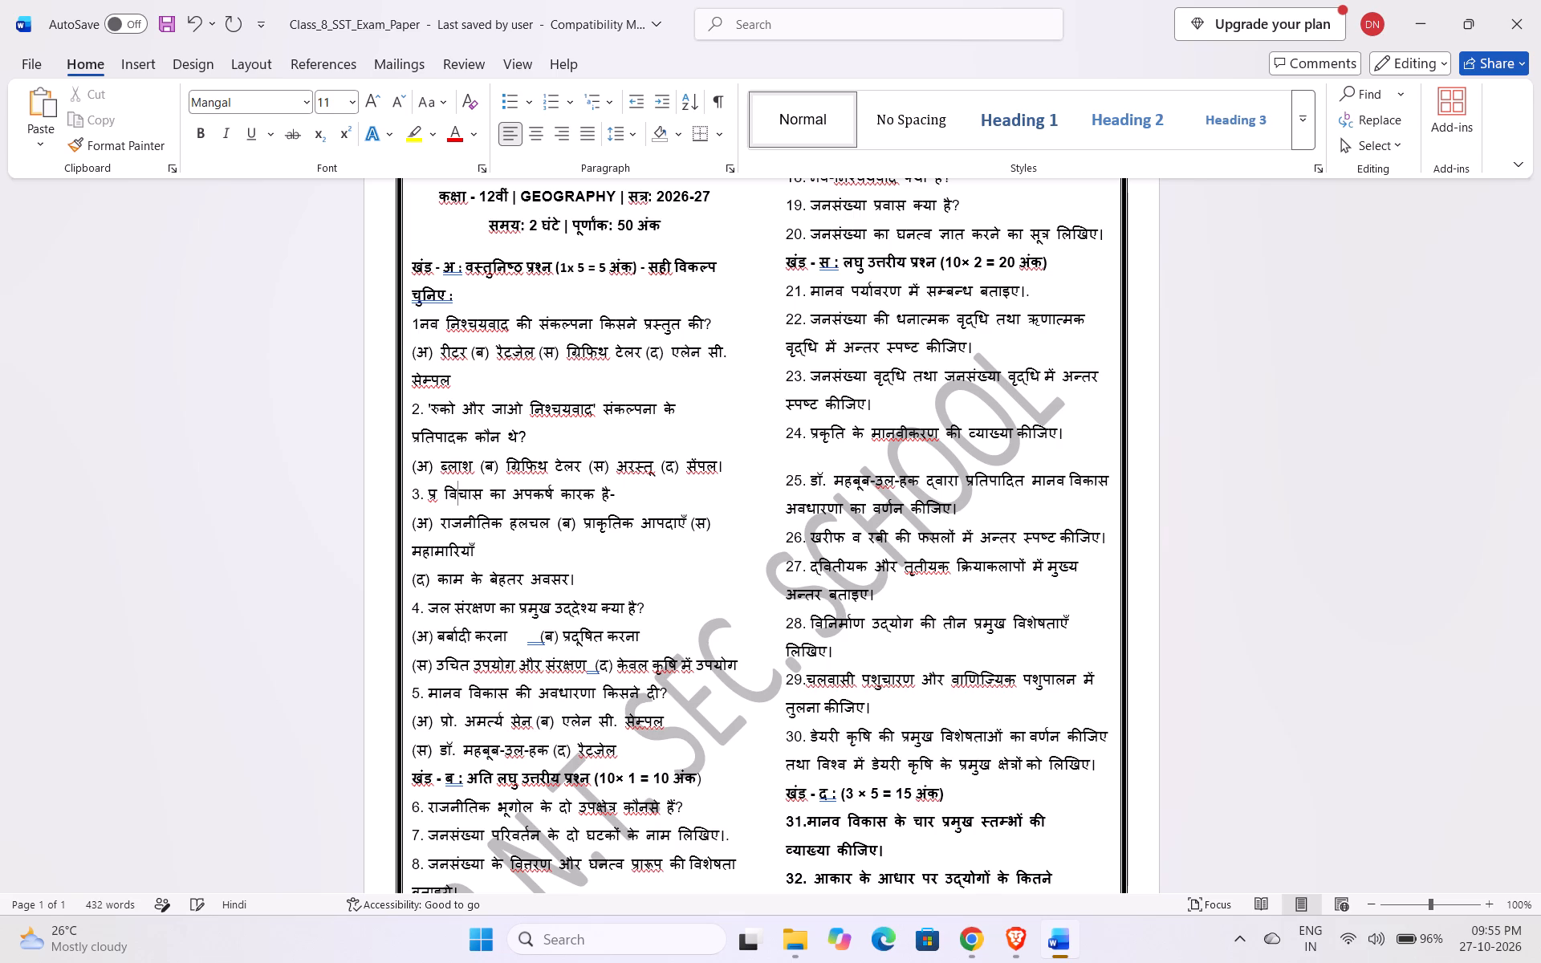
pyautogui.press('Left')
pyautogui.press('Right')
pyautogui.press('BackSpace')
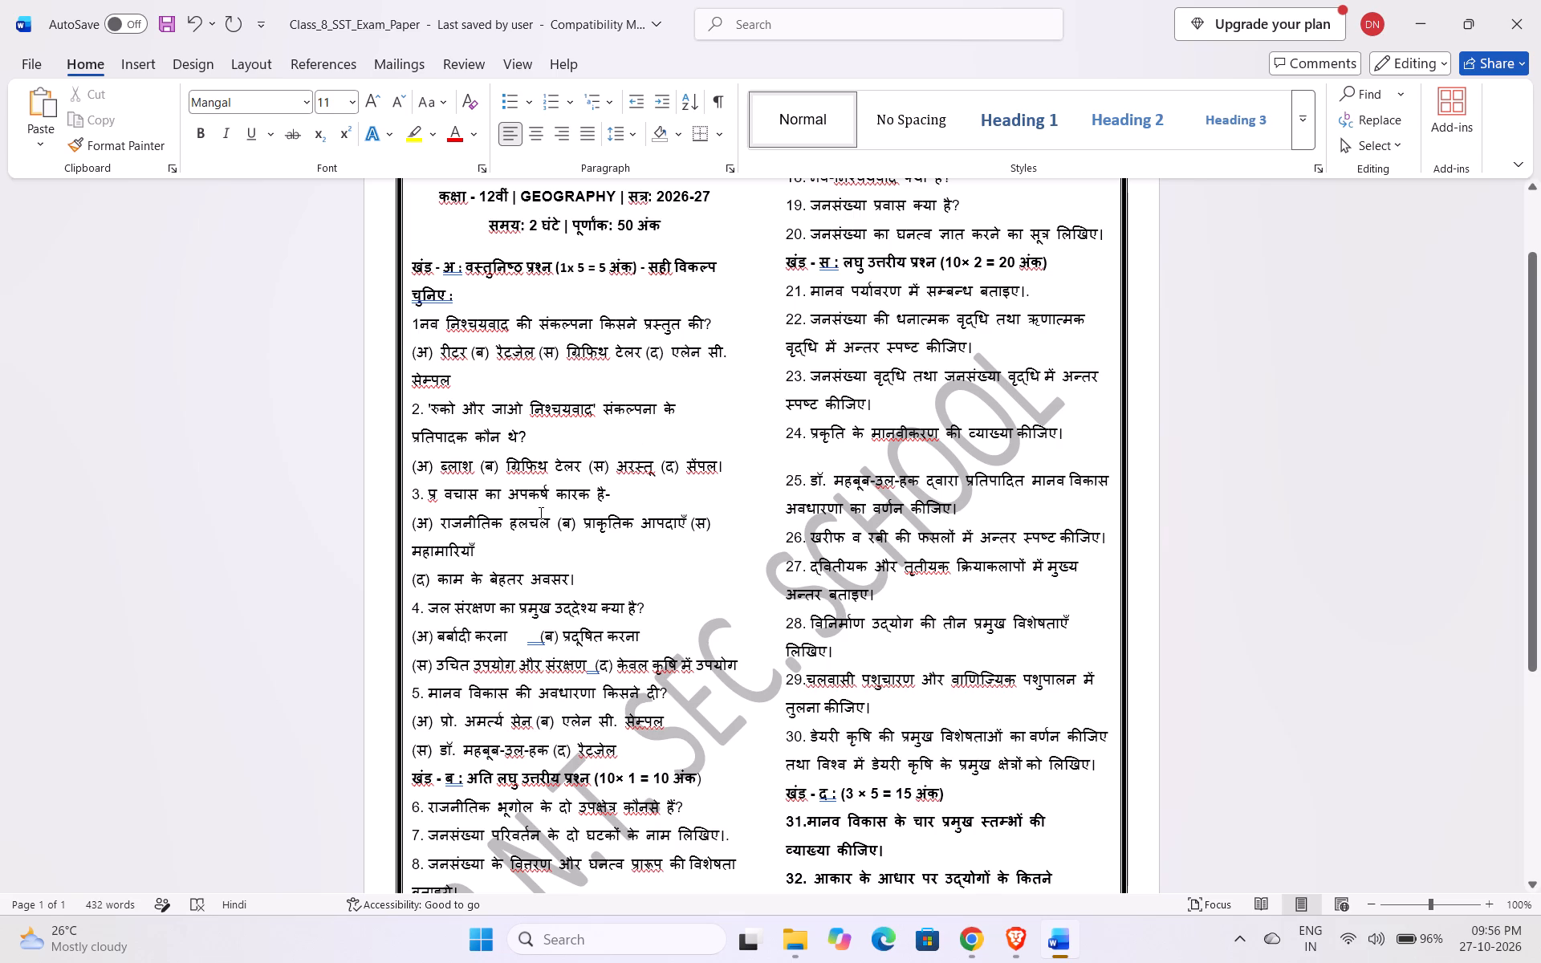
# In question 3, delete चा after व and the space after प्र so the first word reads प्रवस.
pyautogui.press('Right')
pyautogui.press('BackSpace')
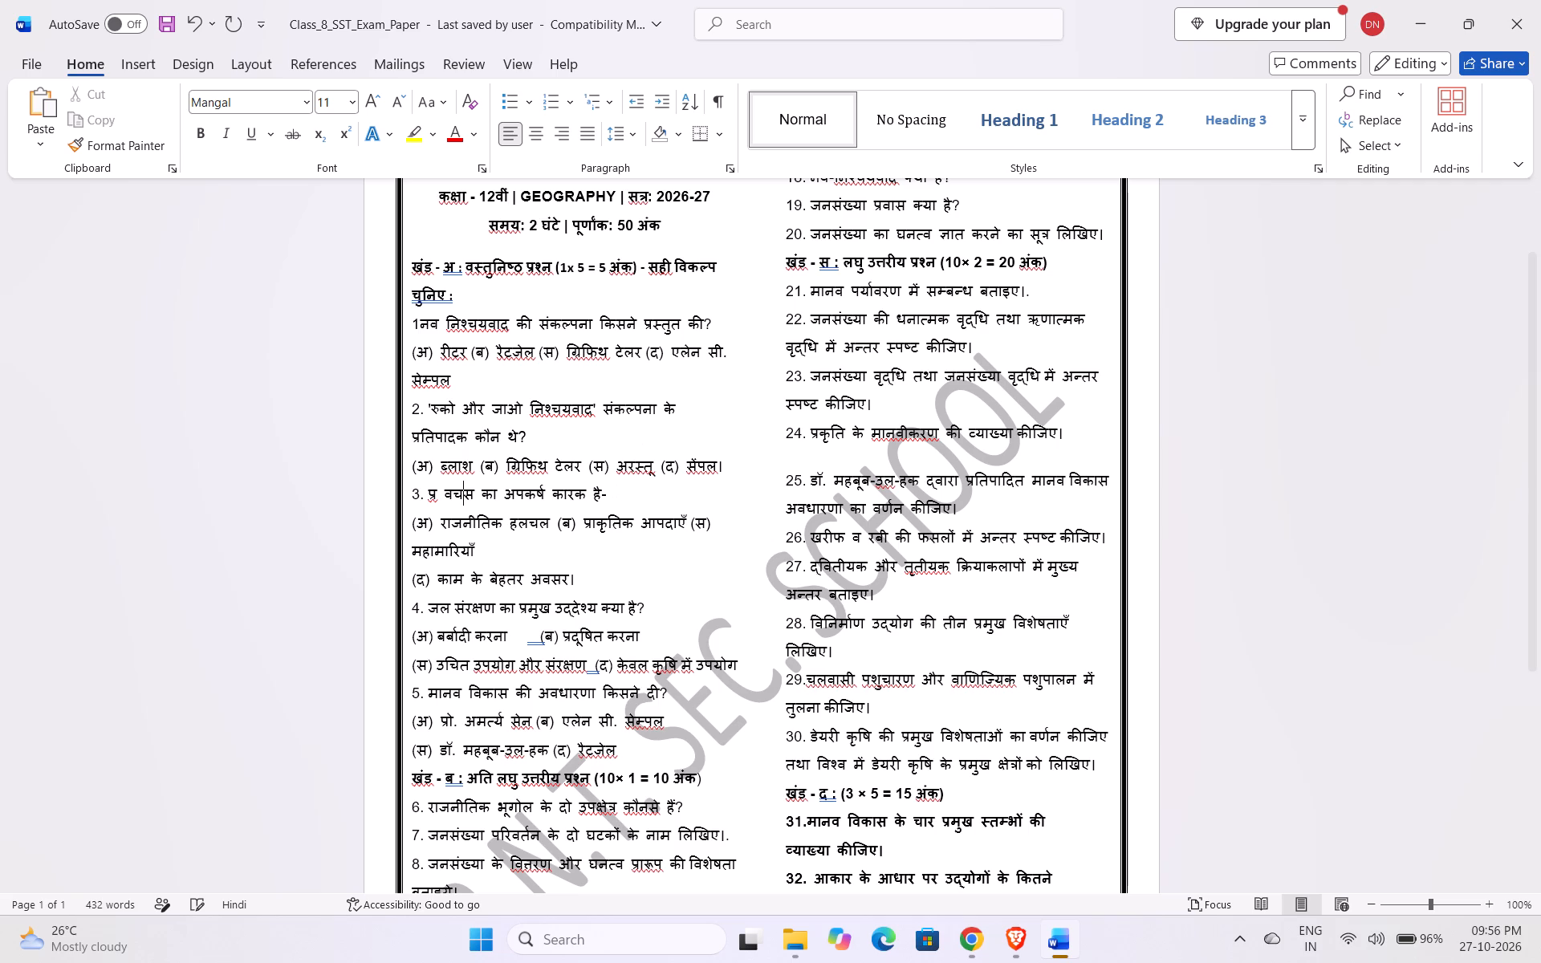
pyautogui.press('BackSpace')
pyautogui.press('Left')
pyautogui.press('BackSpace')
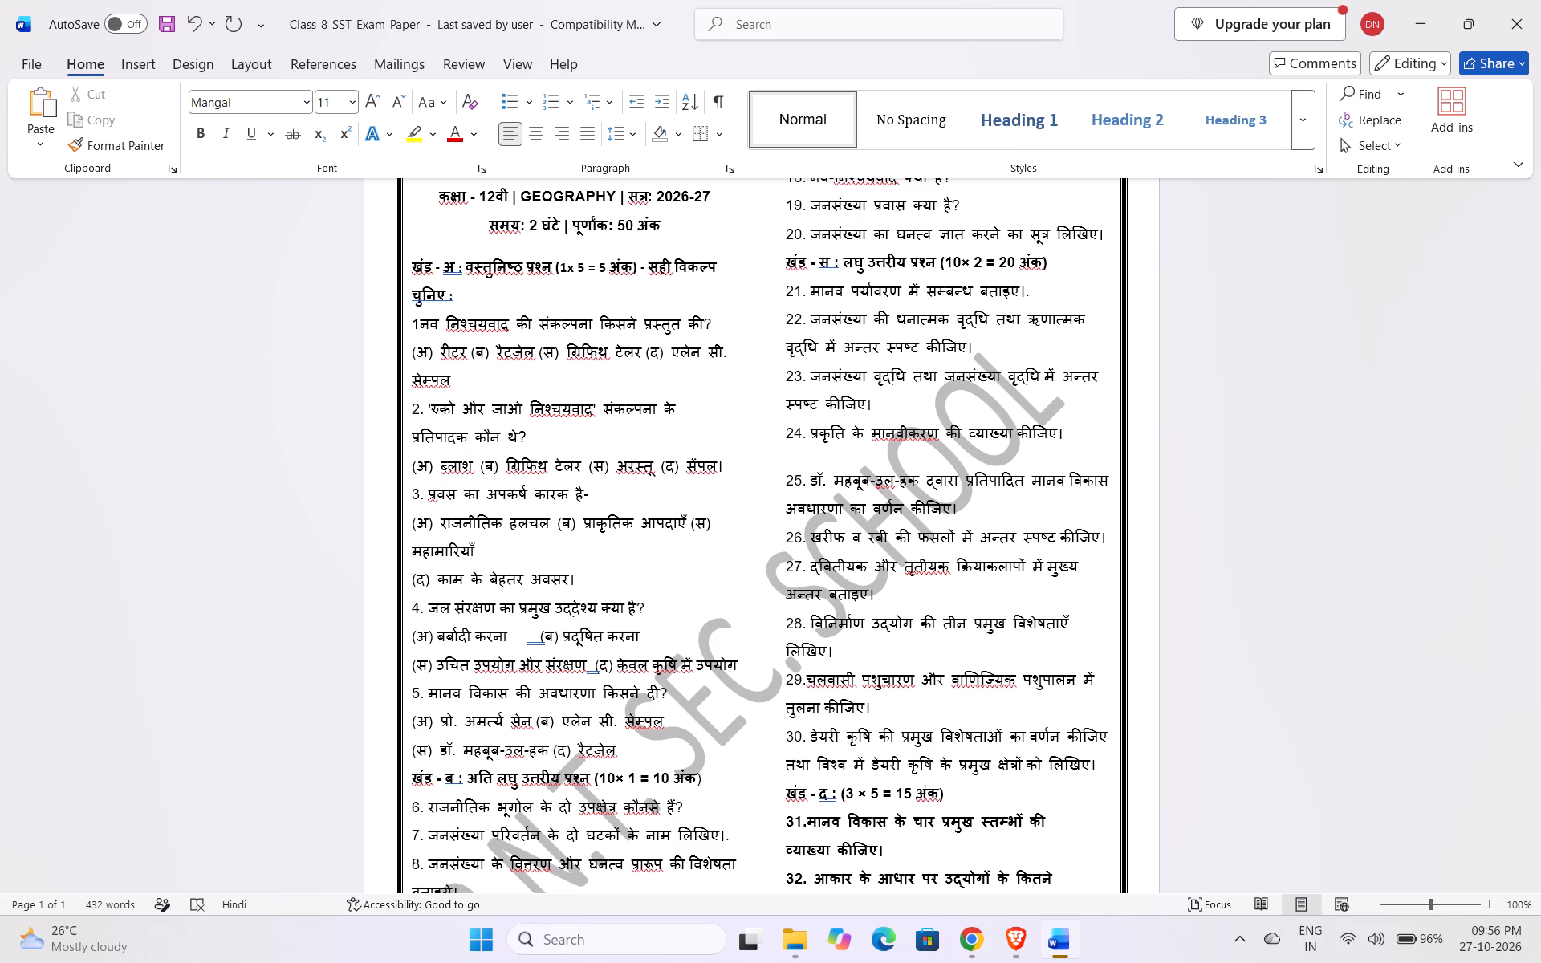
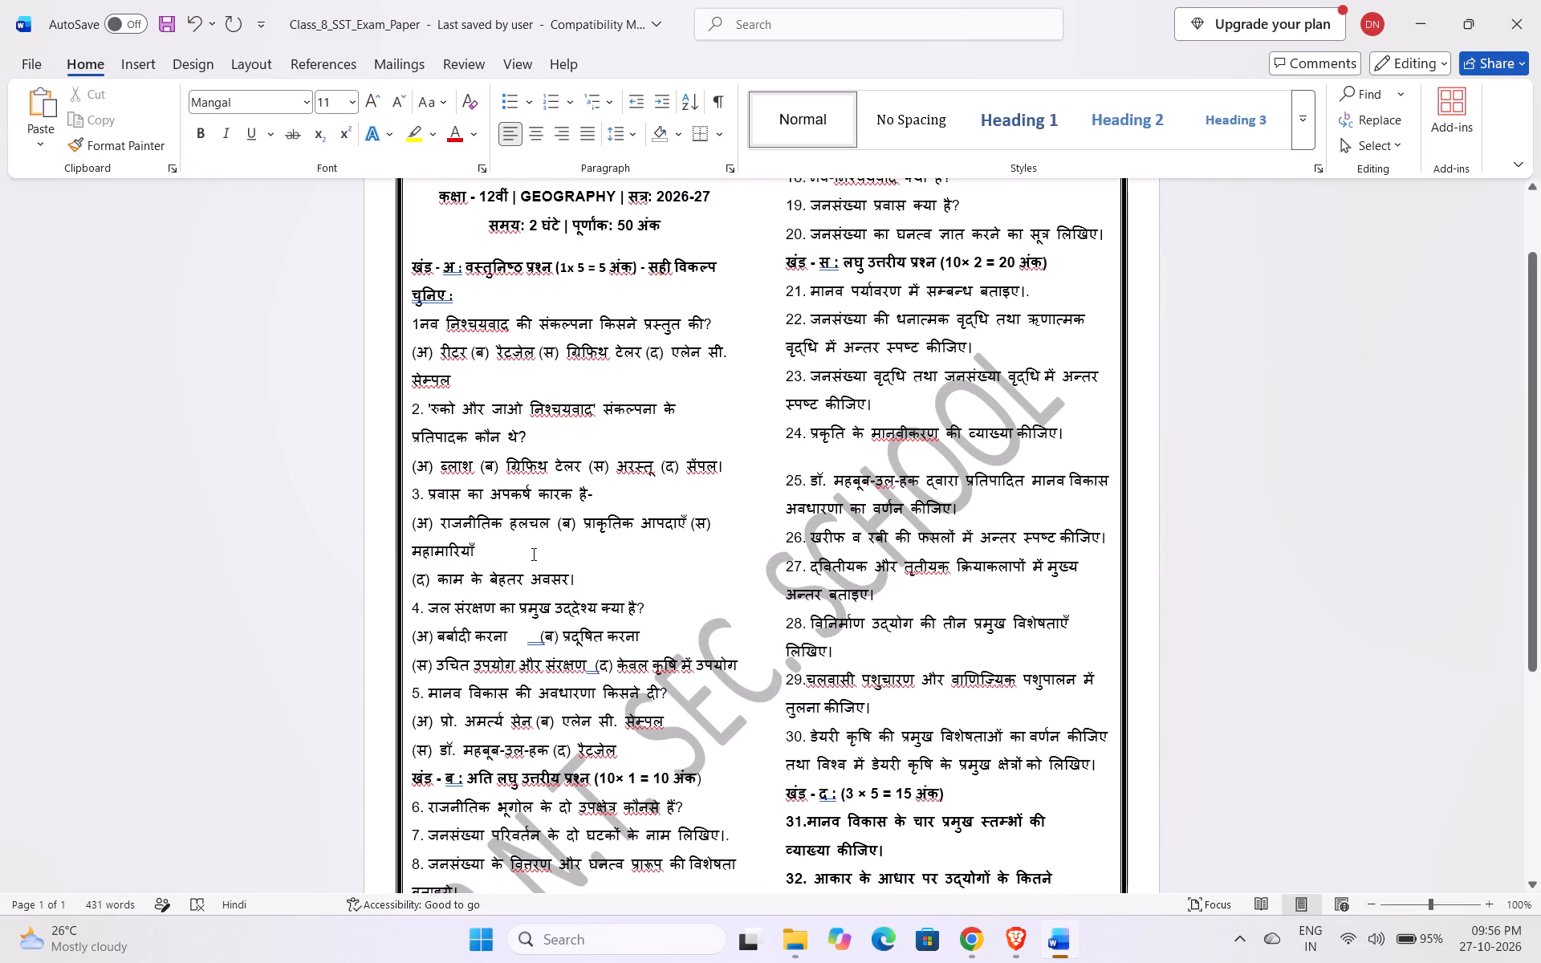
# In question 3's options, join महामारियाँ to the preceding (स) label with a single space.
pyautogui.click(412, 550)
pyautogui.press('BackSpace')
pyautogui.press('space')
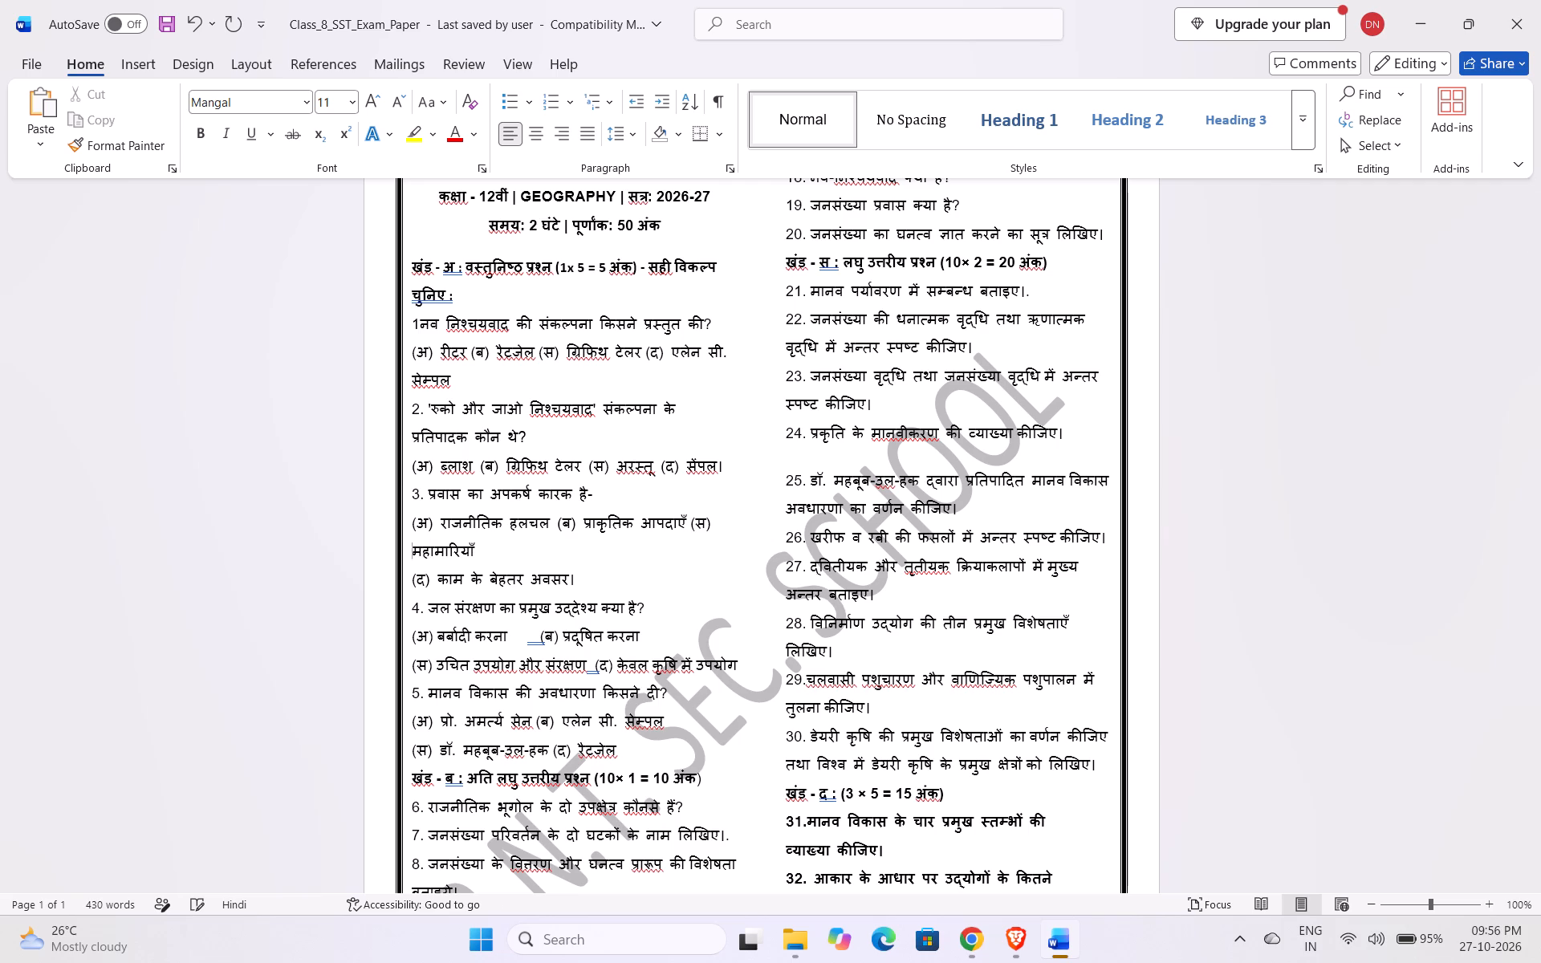
# In question 3, join option (द) onto the same line as महामारियाँ, separated by a space.
pyautogui.click(415, 575)
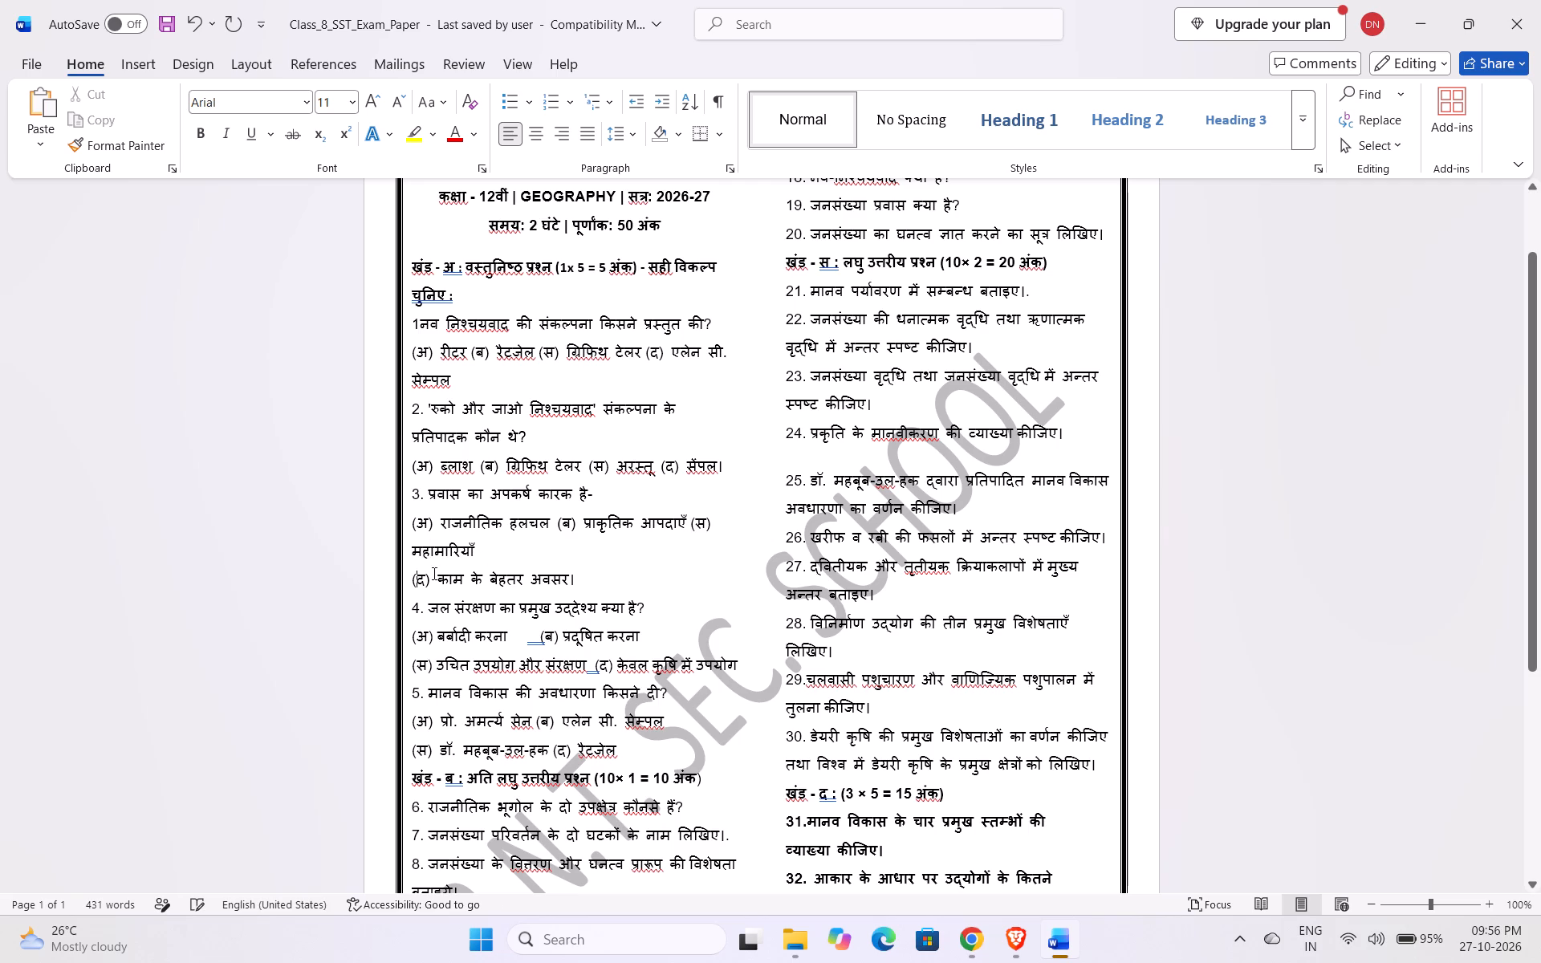
pyautogui.press('Left')
pyautogui.press('BackSpace')
pyautogui.press('space')
# Look over the rest of the page and save the exam paper.
pyautogui.scroll(-5, 699, 617)
pyautogui.scroll(-6, 752, 671)
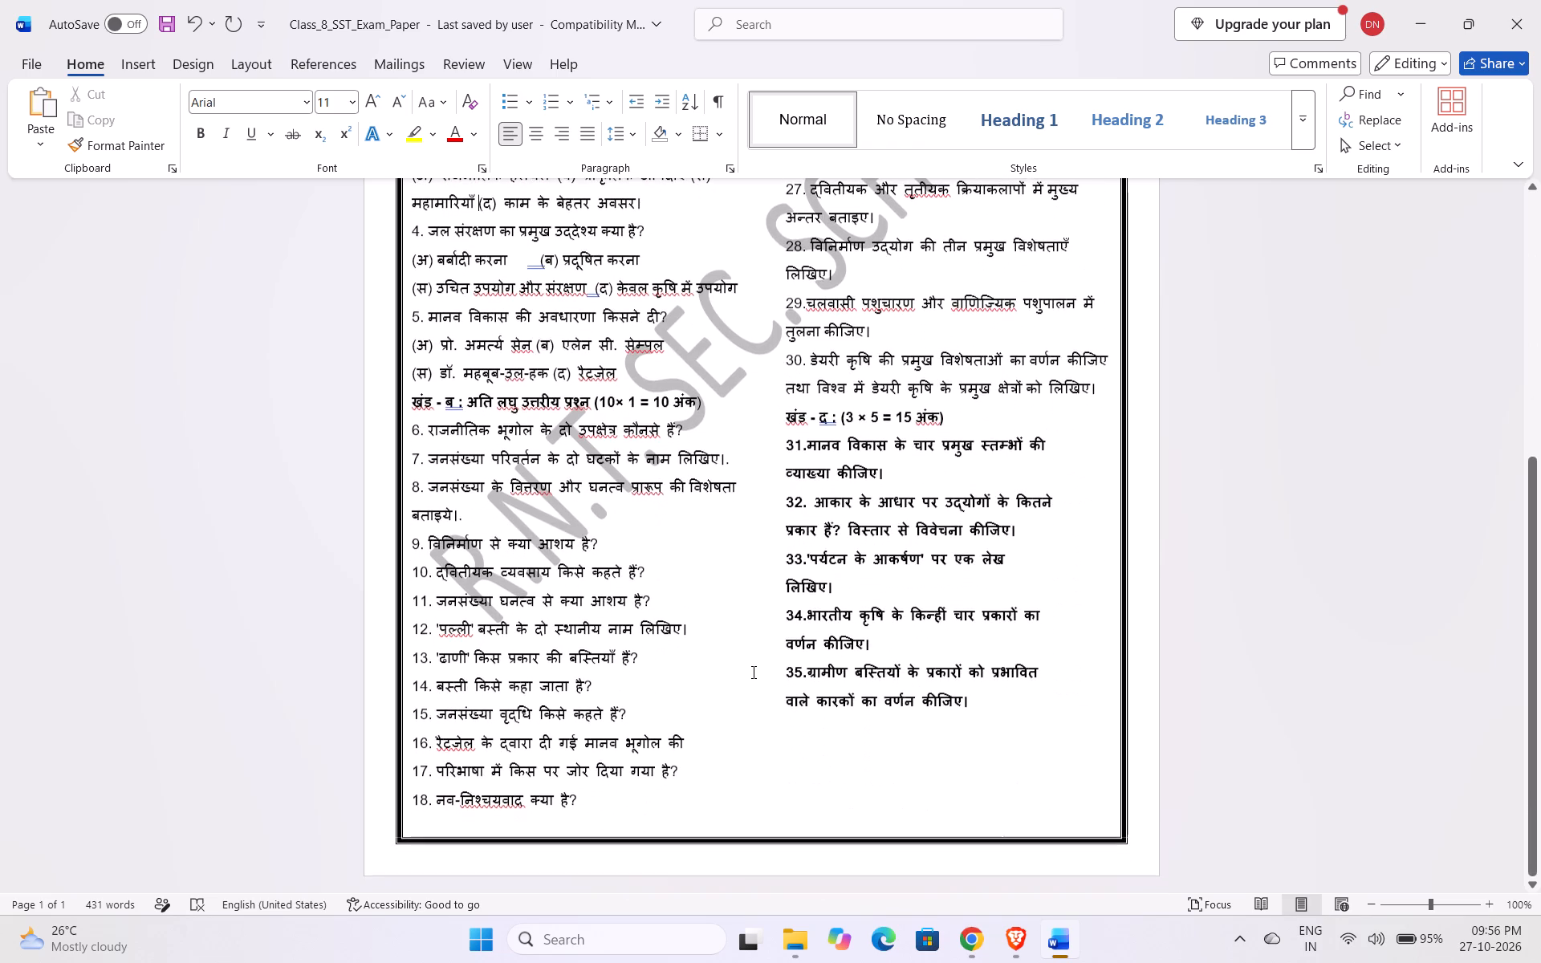
pyautogui.scroll(-2, 752, 672)
pyautogui.scroll(8, 875, 713)
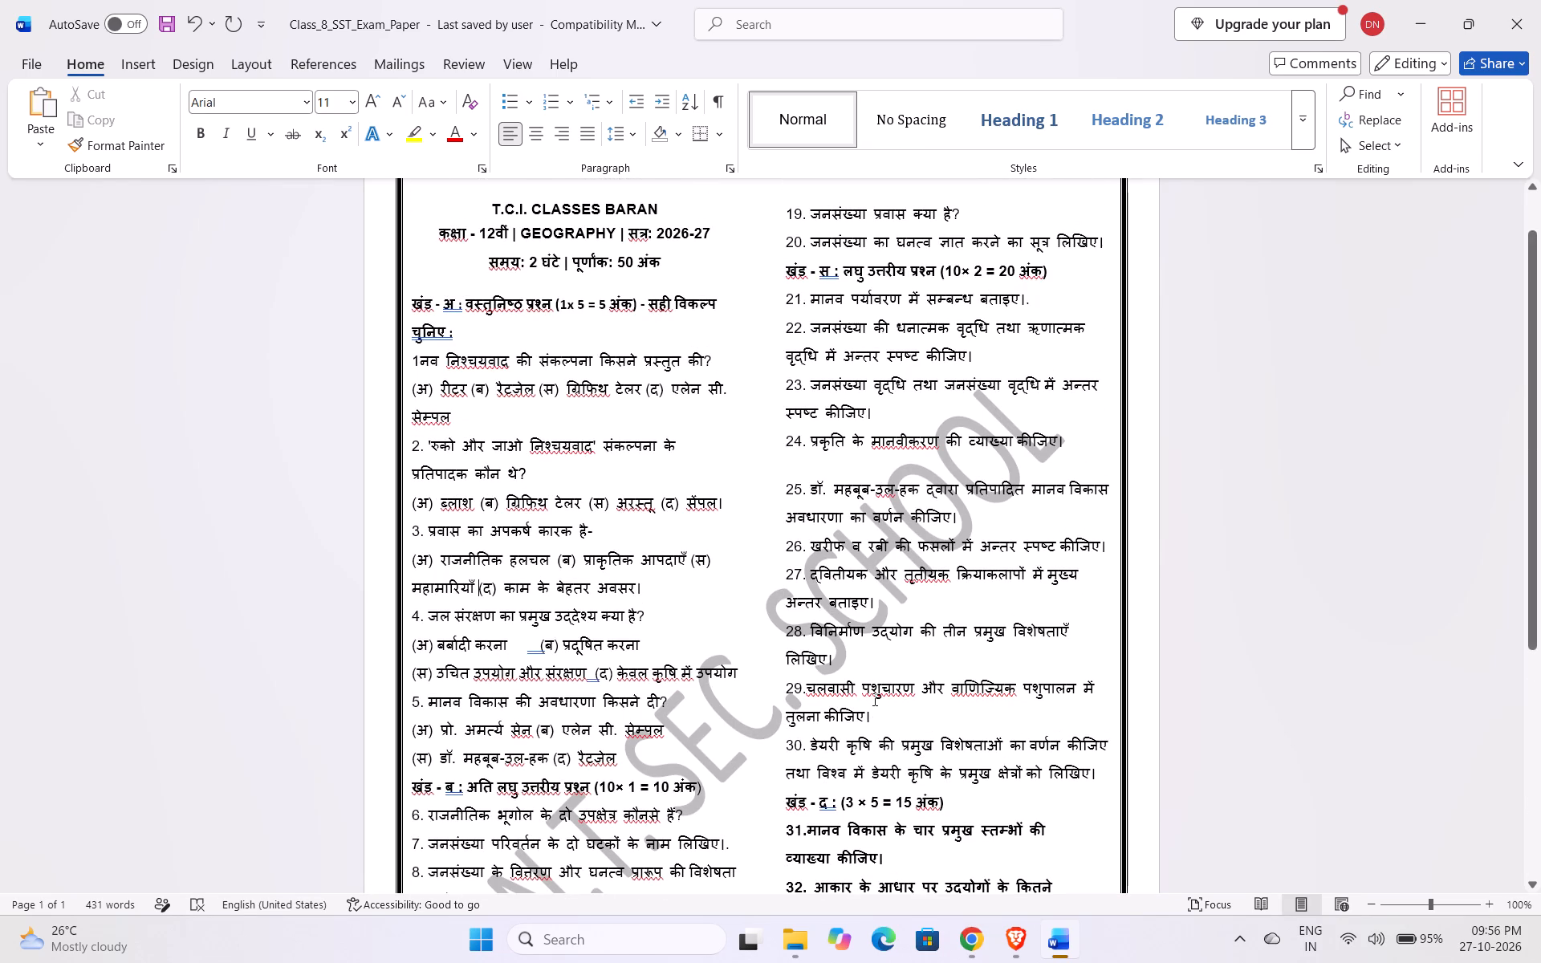
pyautogui.hotkey('ctrl', 's')
pyautogui.hotkey('ctrl', 's')
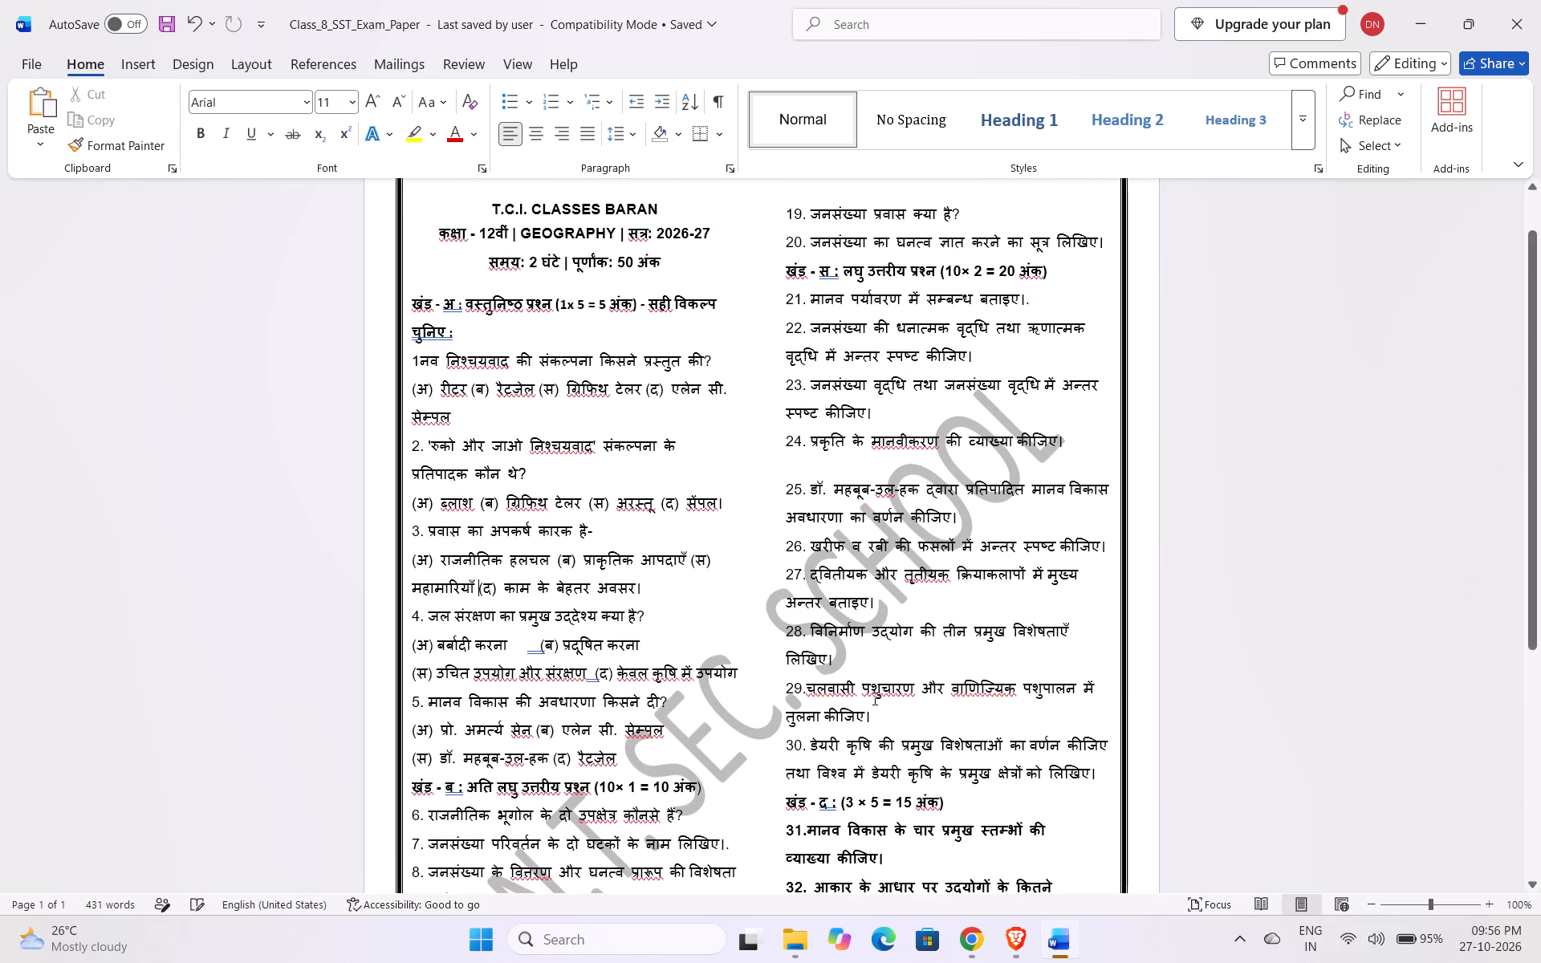
# Add a full stop and a space after the number 1 of the first question, before नव.
pyautogui.click(421, 359)
pyautogui.write('.')
pyautogui.press('space')
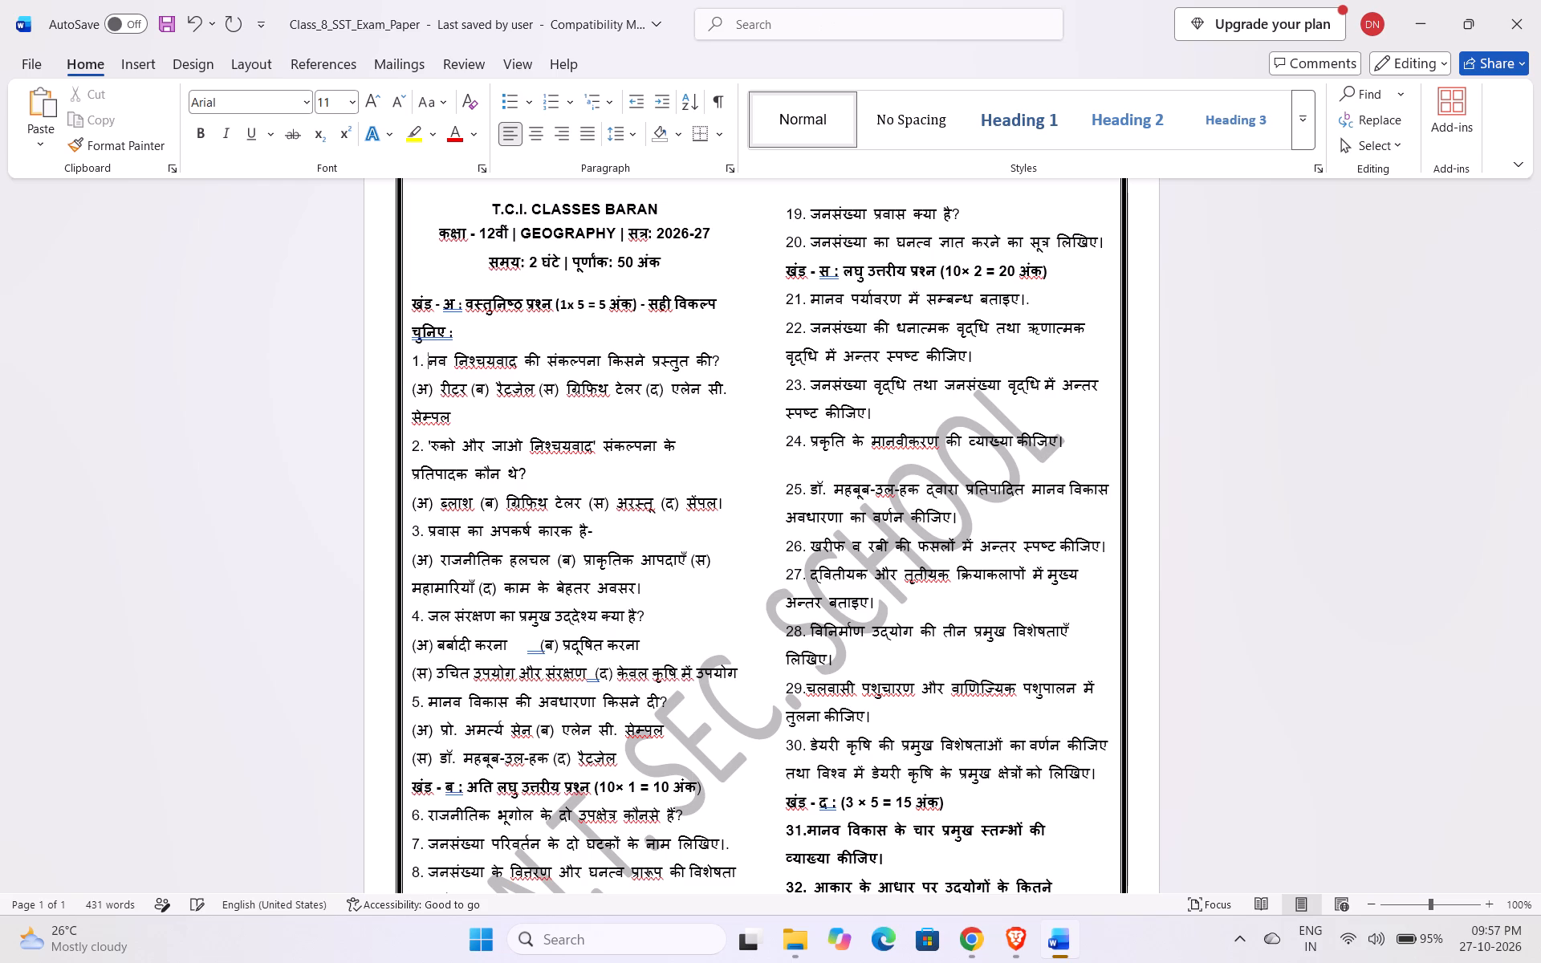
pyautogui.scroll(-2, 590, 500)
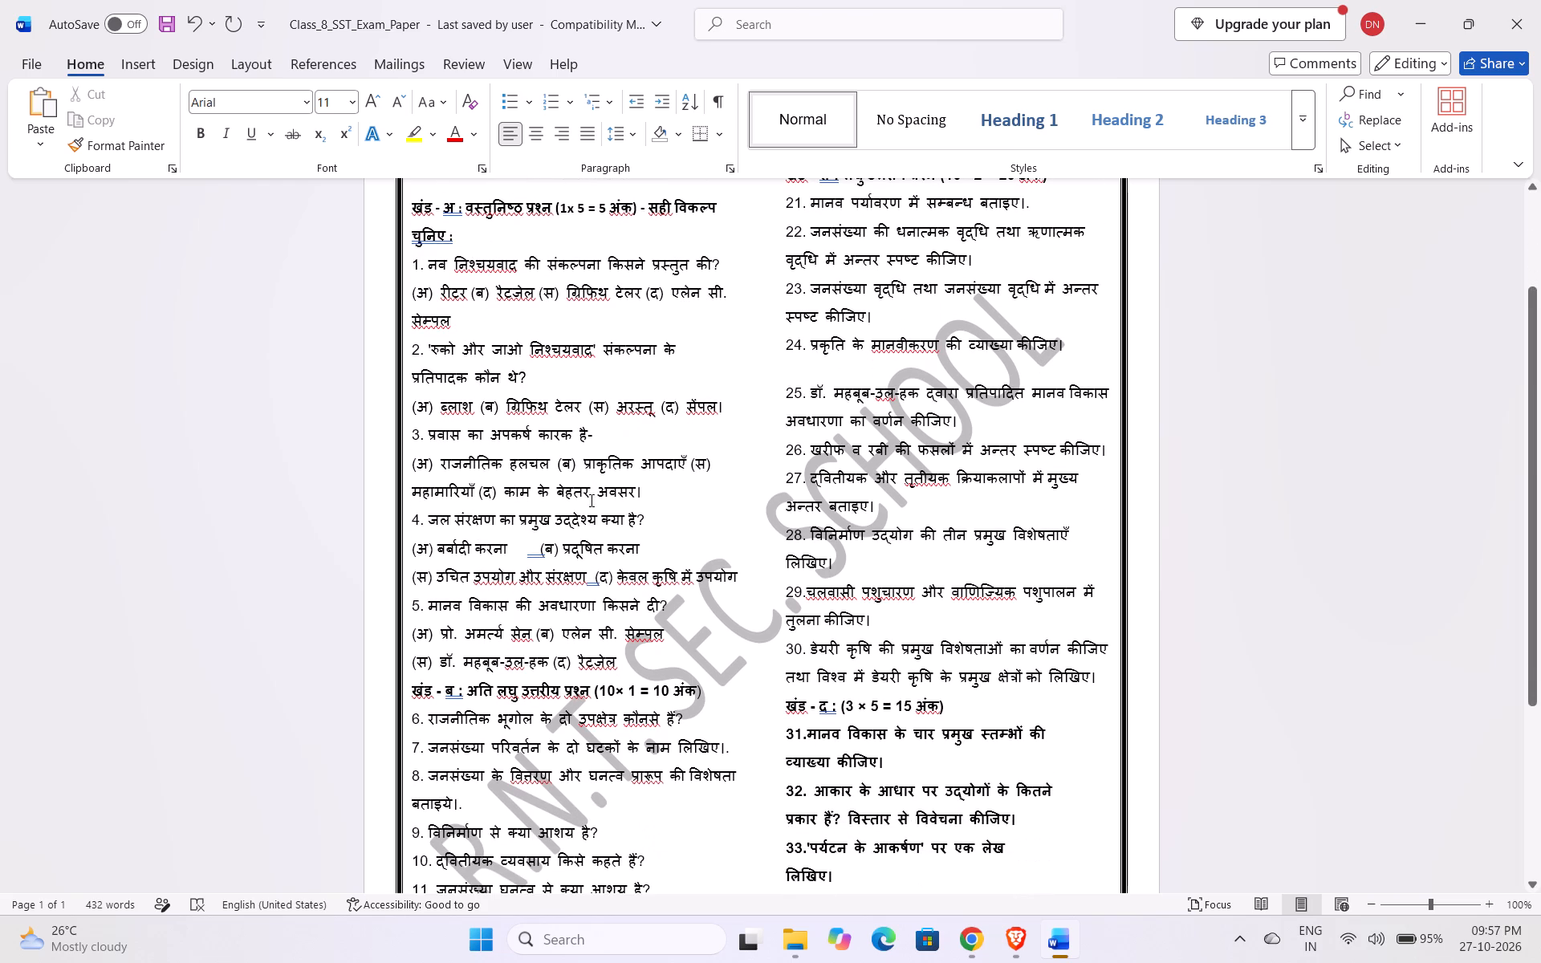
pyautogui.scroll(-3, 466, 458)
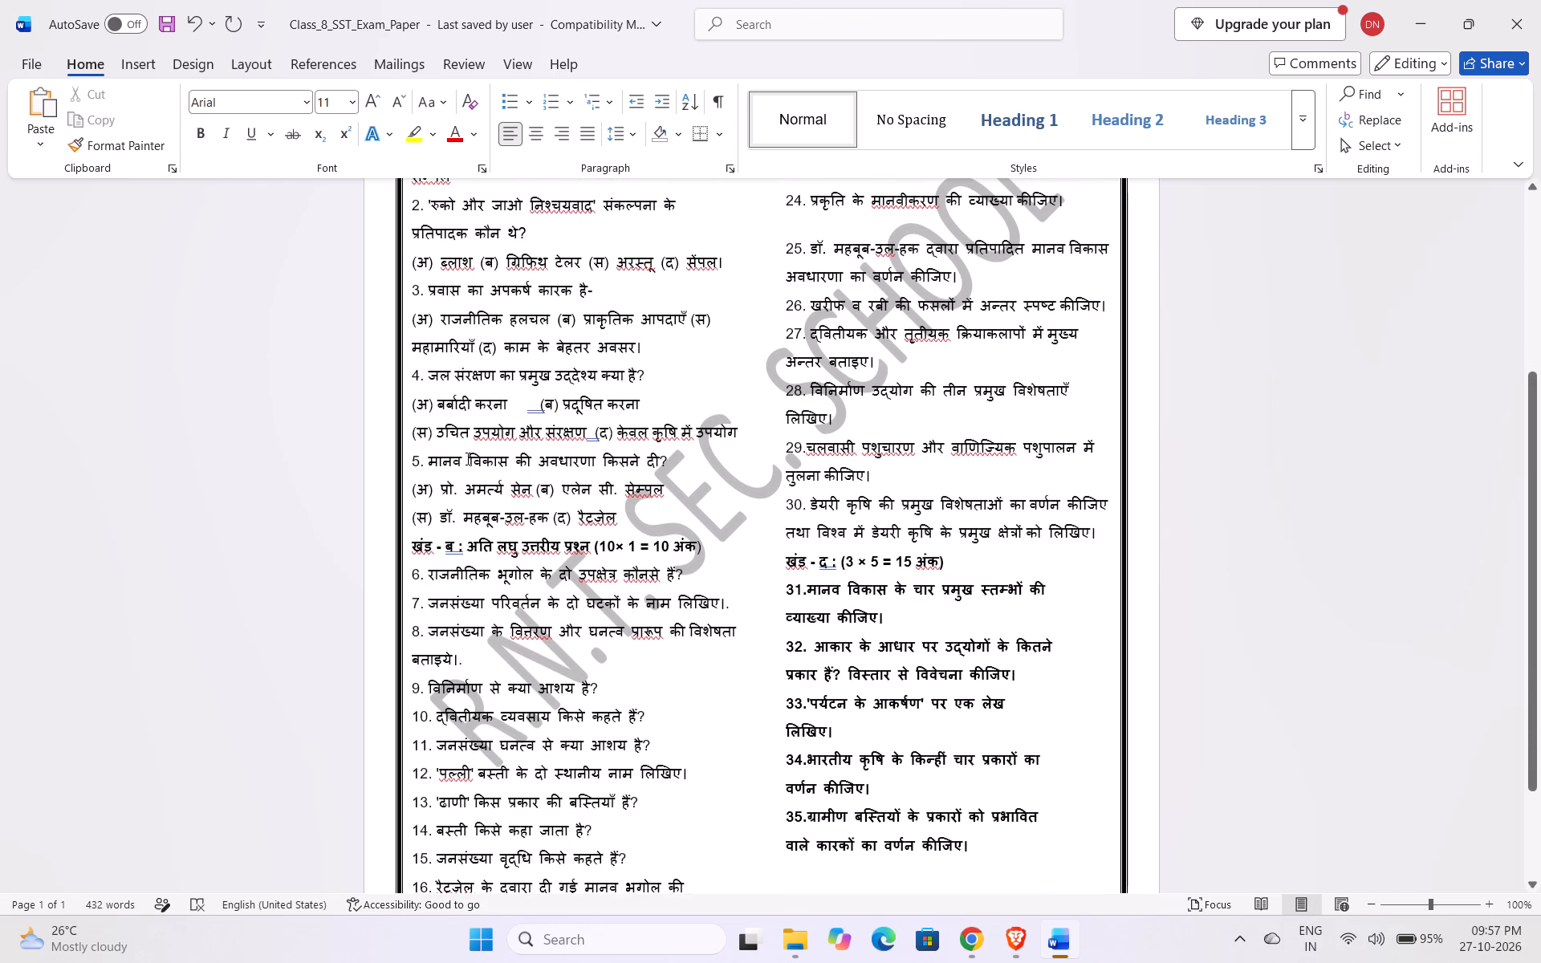
# In question 5, insert four spaces between option (अ) प्रो. अमर्त्य सेन and option (ब).
pyautogui.scroll(-2, 466, 458)
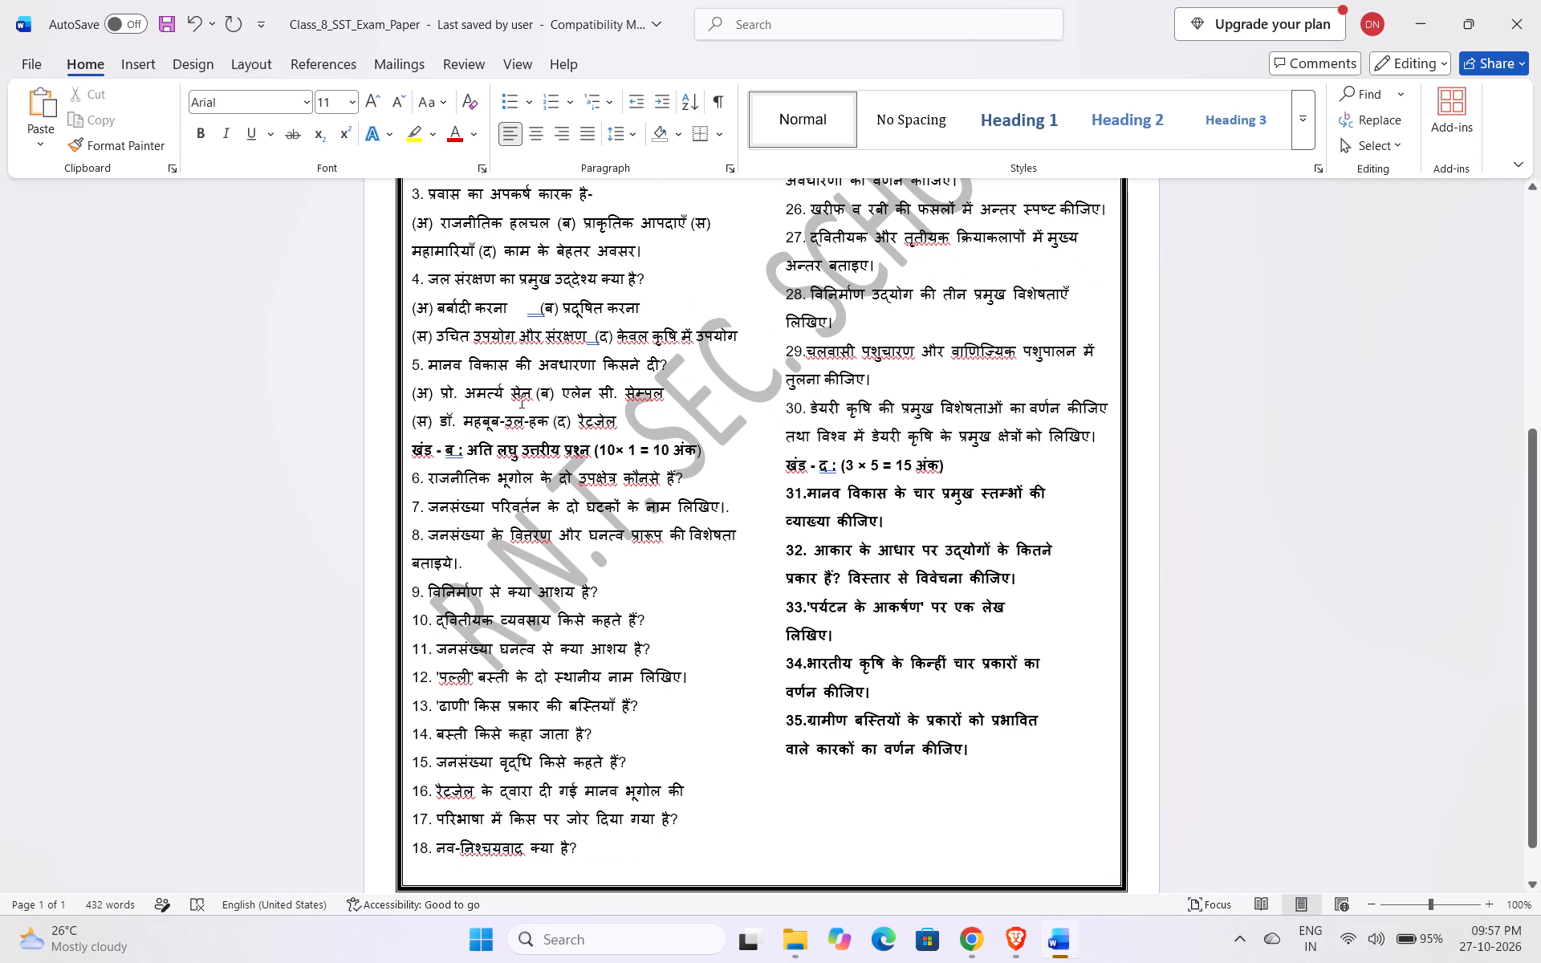
pyautogui.click(527, 392)
pyautogui.click(539, 392)
pyautogui.click(537, 392)
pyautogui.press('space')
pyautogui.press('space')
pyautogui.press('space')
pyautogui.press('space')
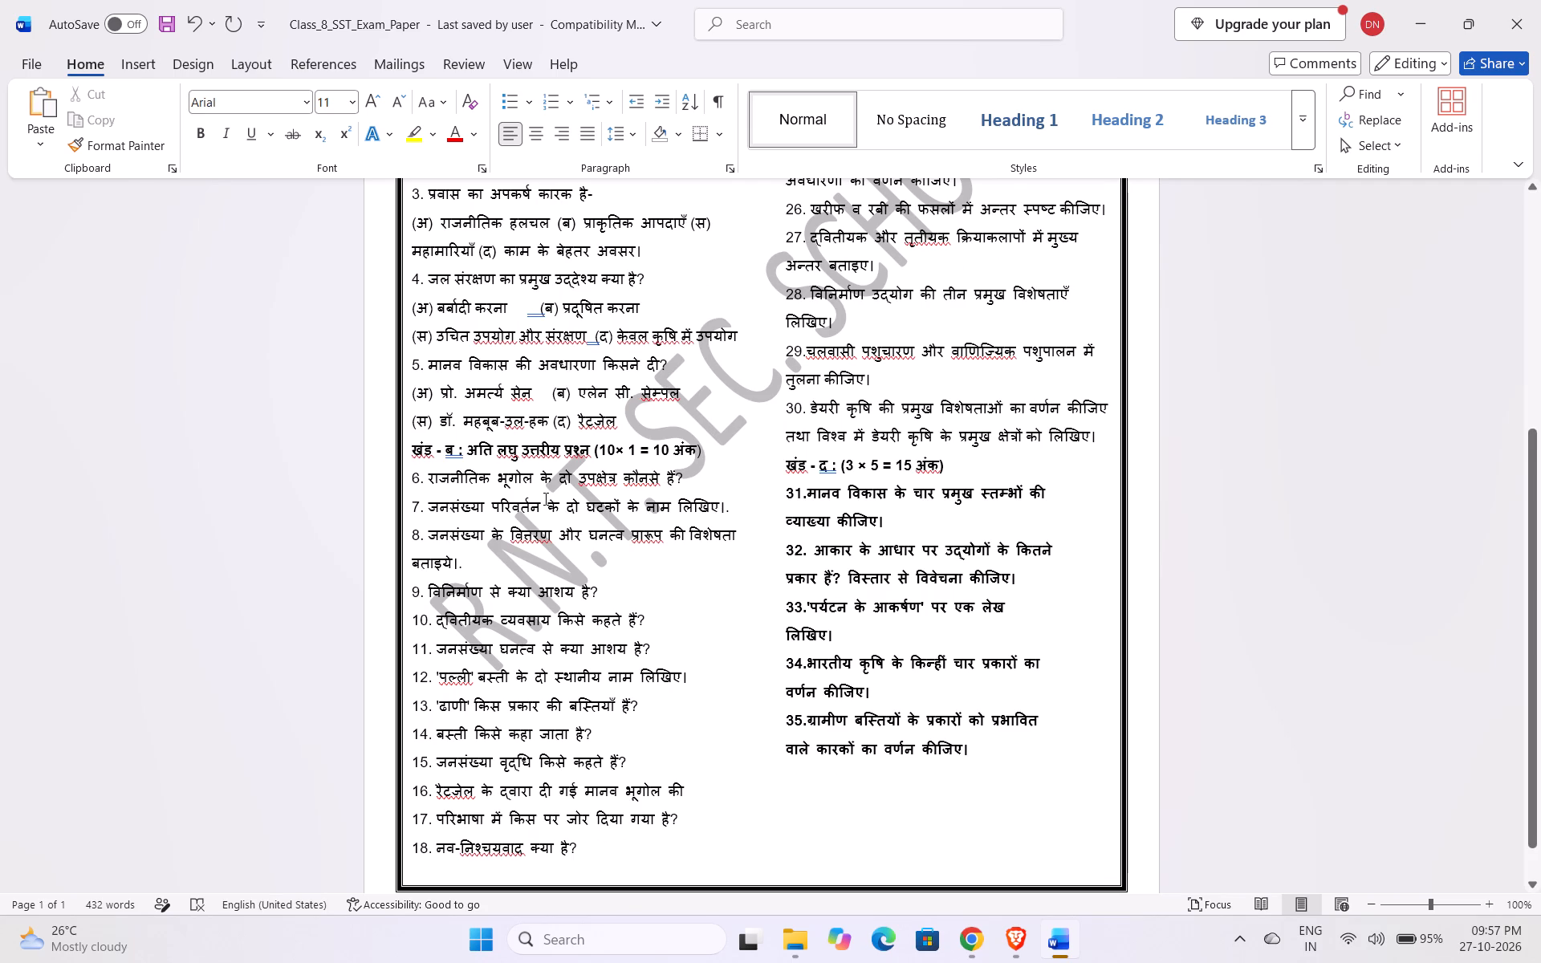
# Look over the rest of the page and save the exam paper.
pyautogui.scroll(-3, 544, 500)
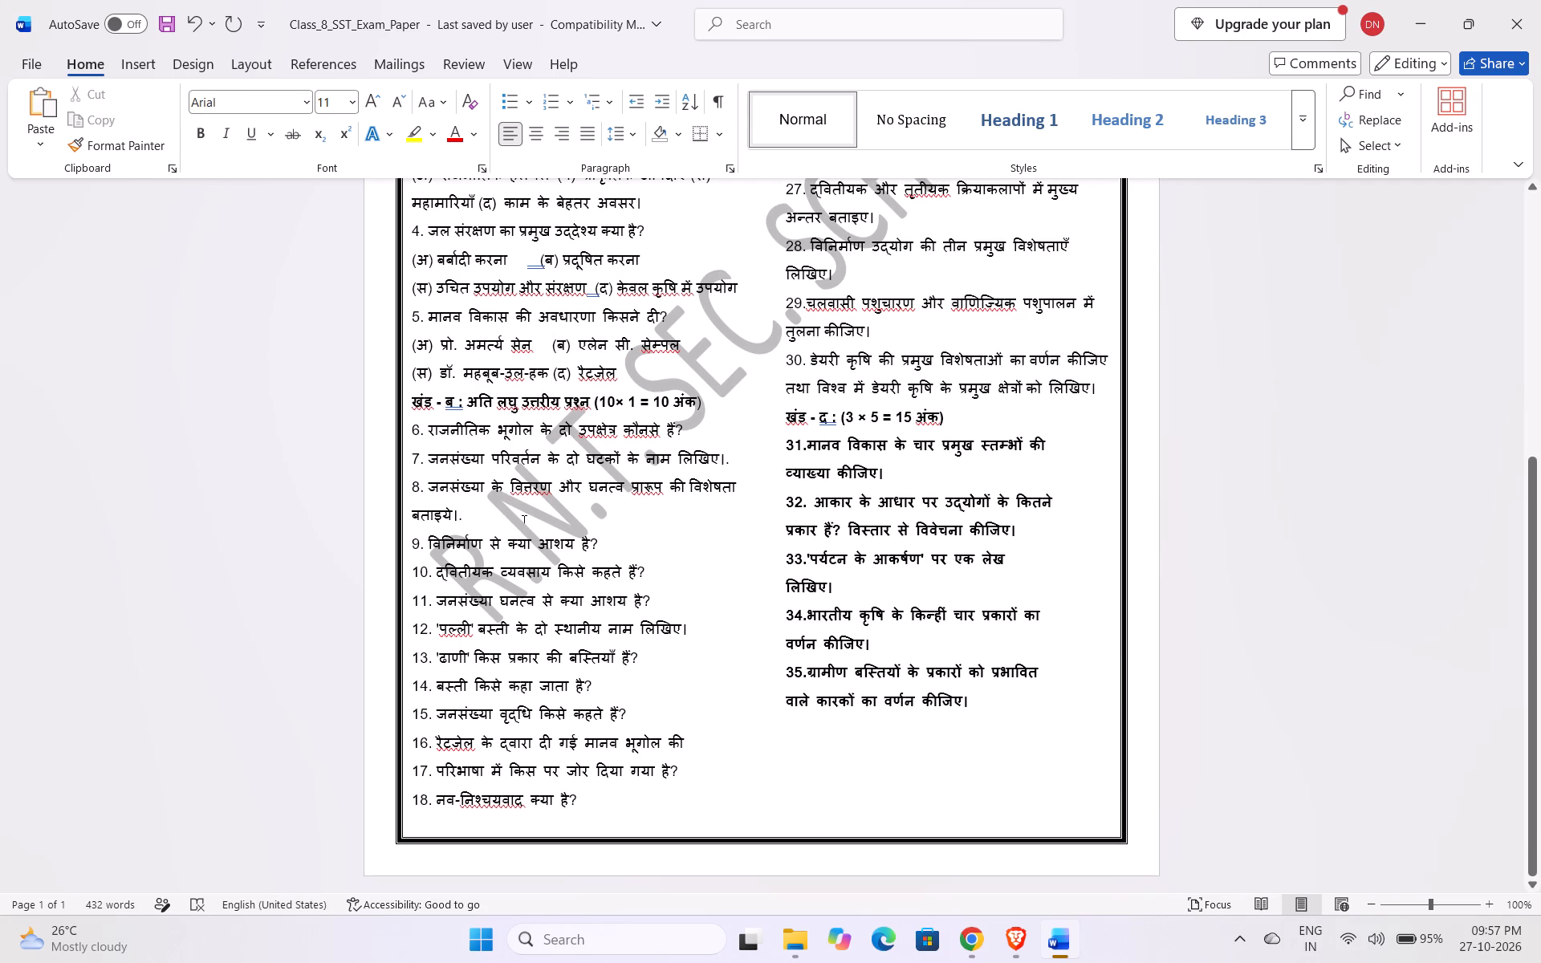
pyautogui.scroll(6, 582, 549)
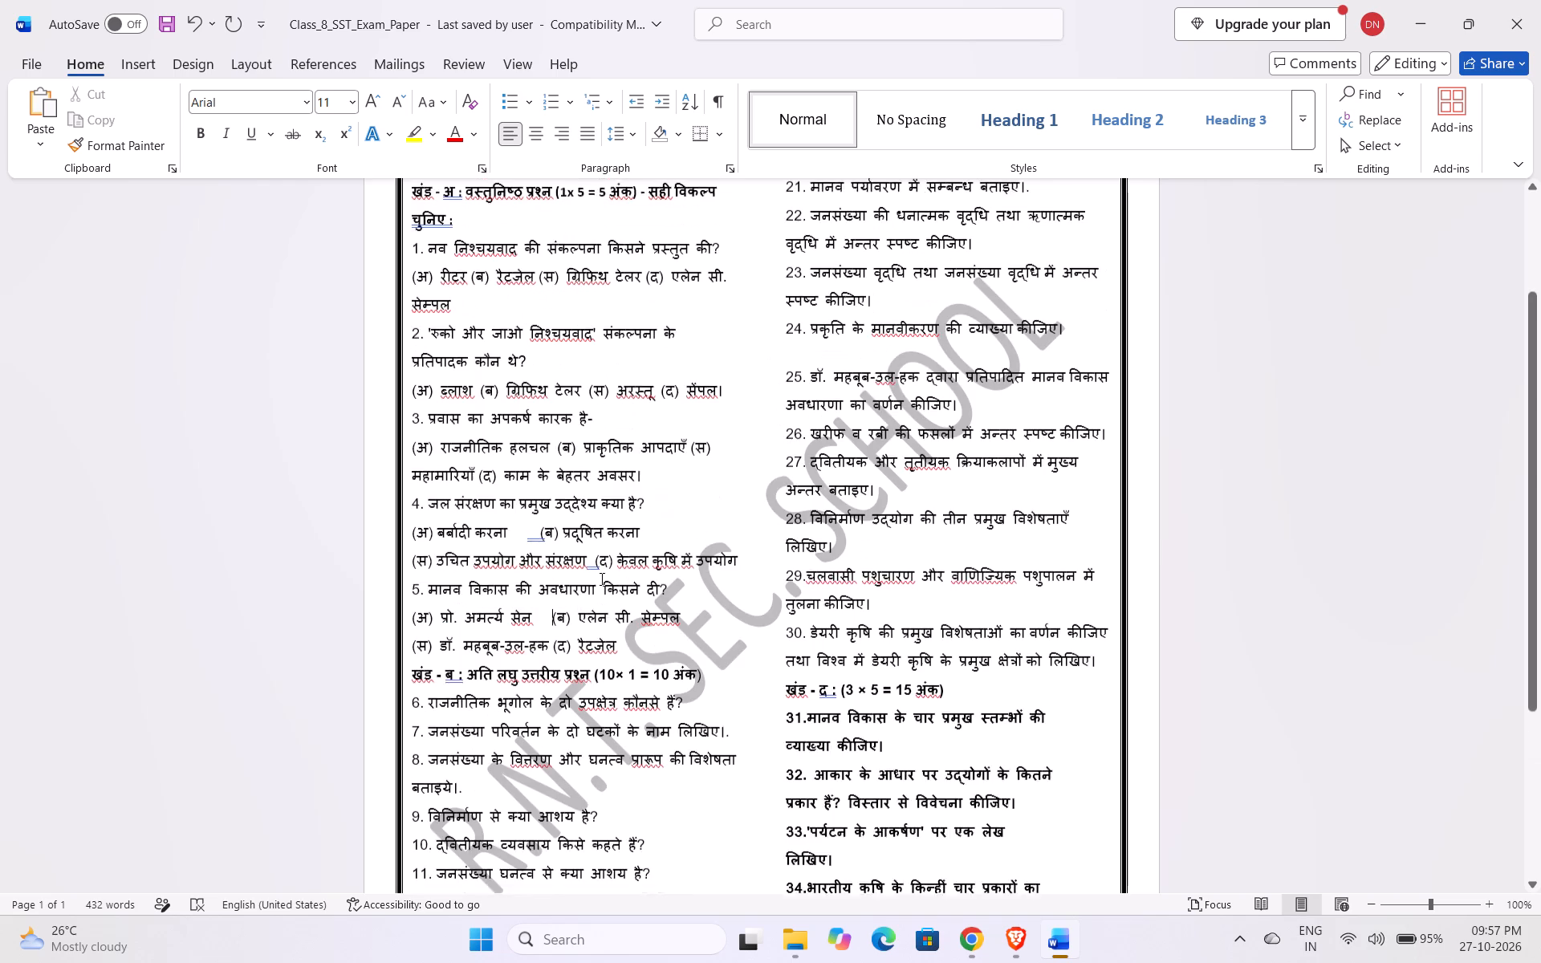
pyautogui.scroll(9, 600, 579)
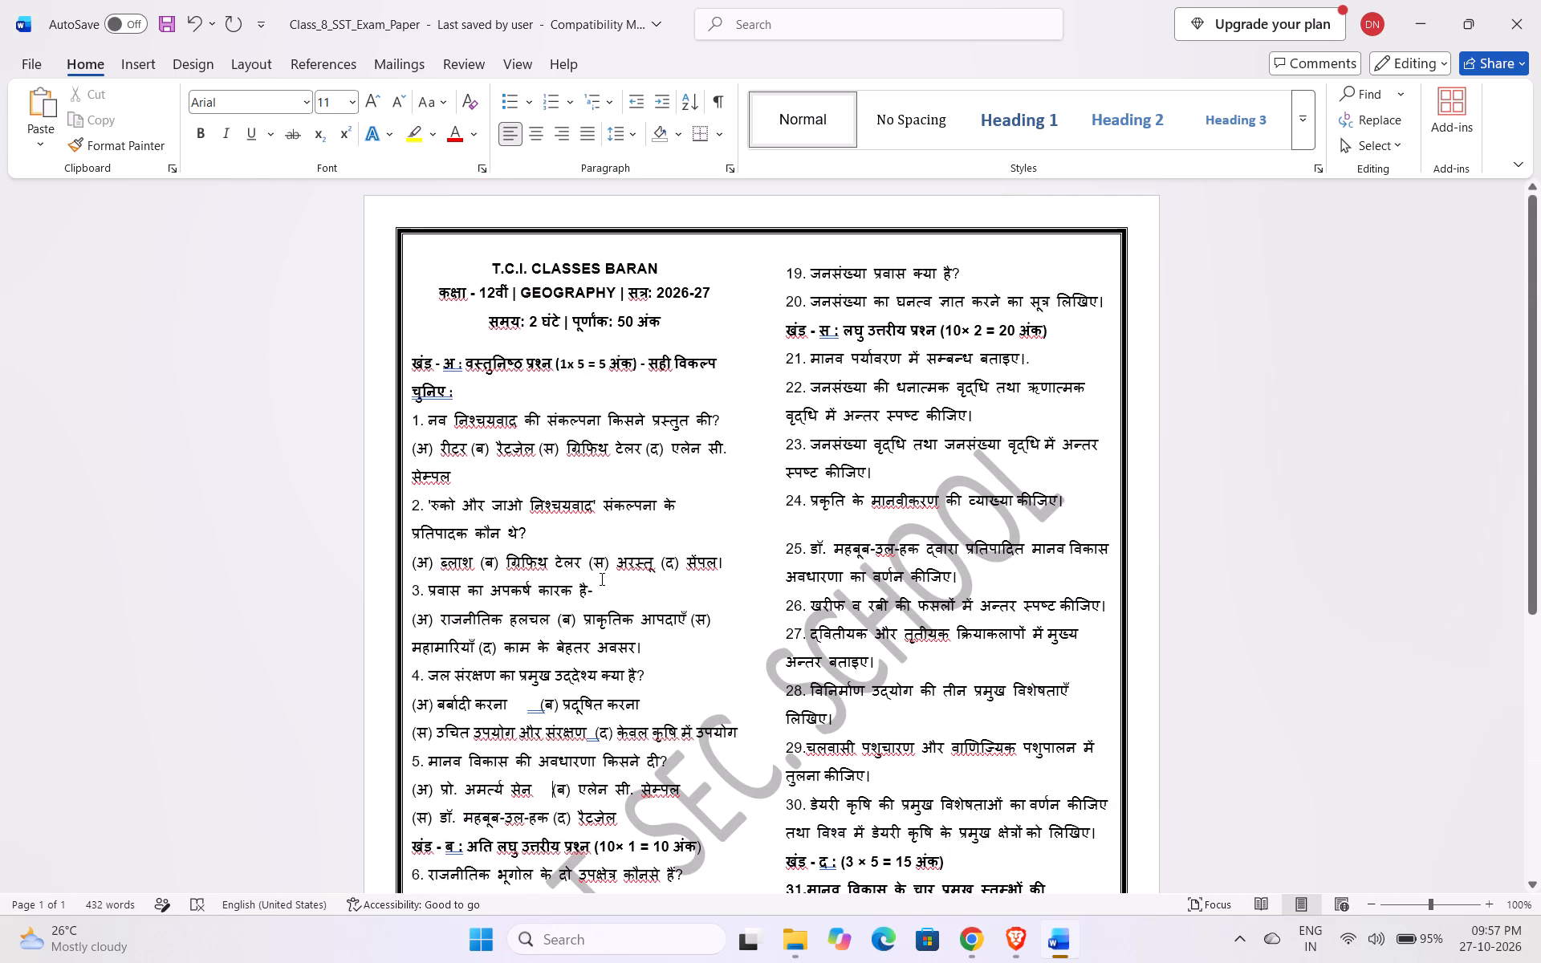
pyautogui.hotkey('ctrl', 's')
pyautogui.hotkey('ctrl', 's')
pyautogui.hotkey('ctrl', 's')
pyautogui.hotkey('ctrl', 's')
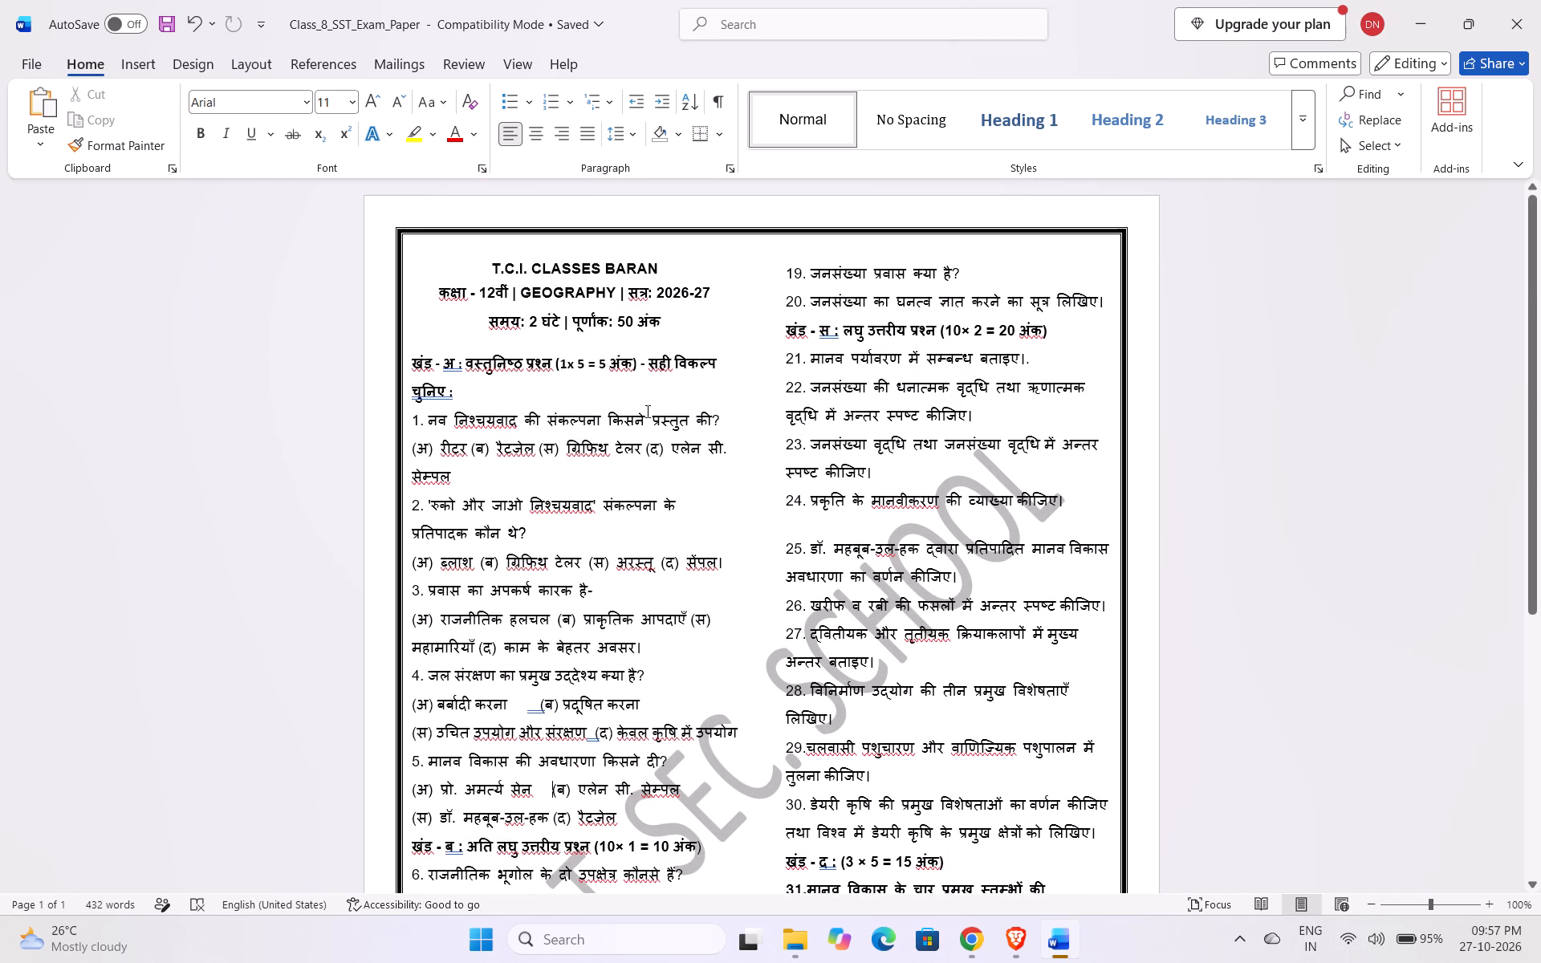
# Set the heading T.C.I. CLASSES BARAN to font size 14 and check the page layout.
pyautogui.moveTo(661, 267); pyautogui.dragTo(536, 259)
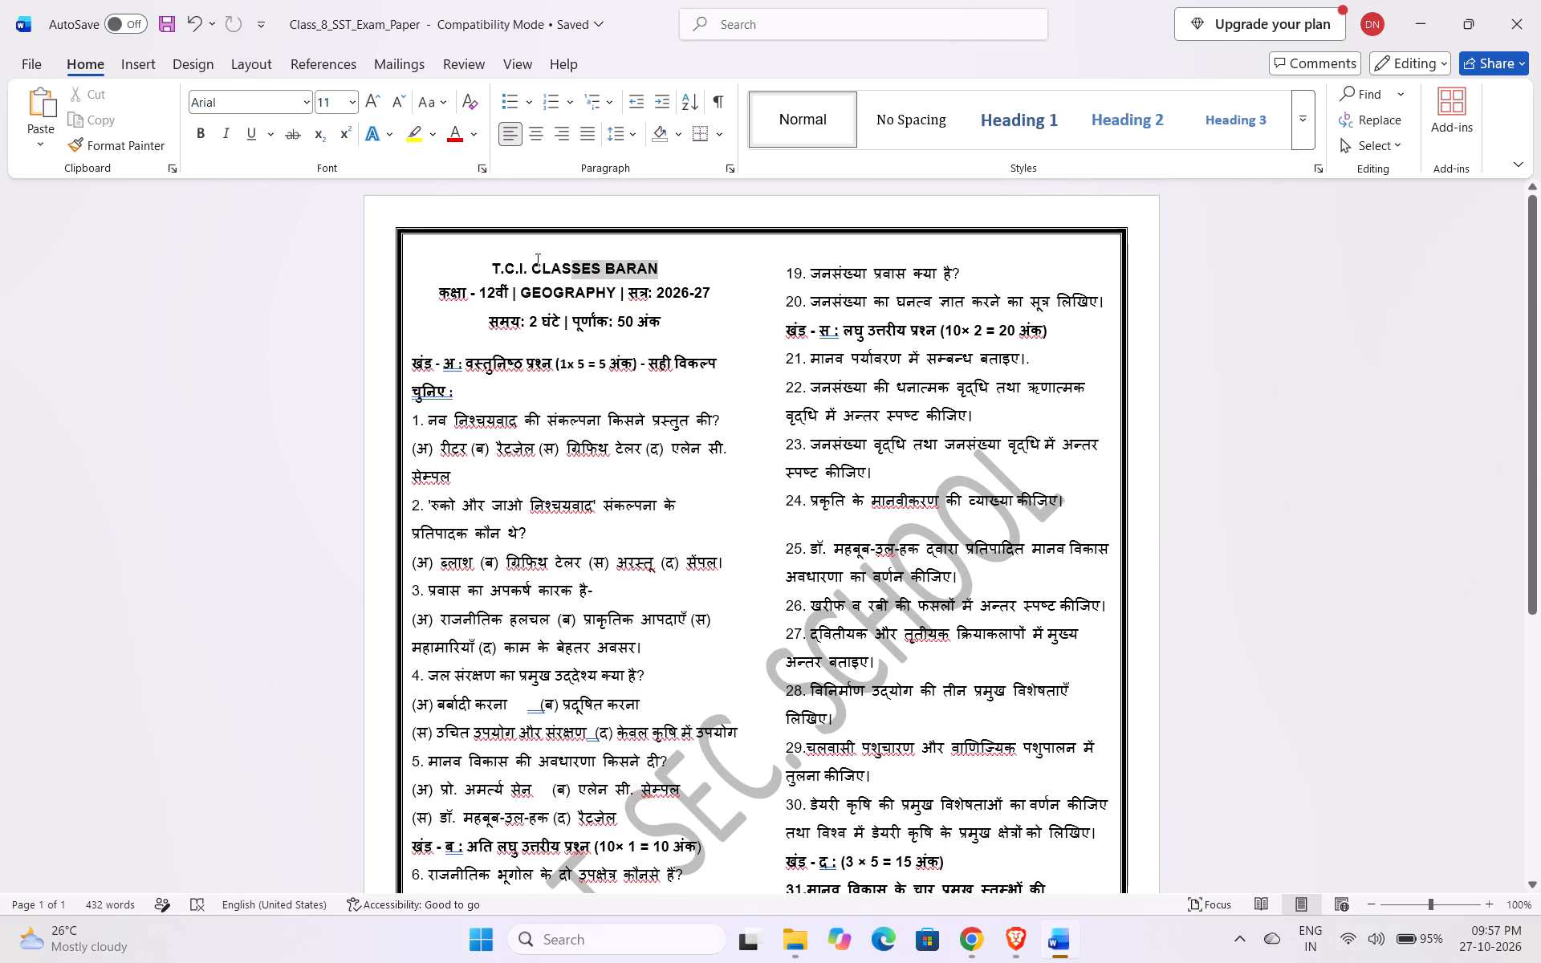
pyautogui.moveTo(536, 259); pyautogui.dragTo(473, 260)
pyautogui.click(625, 199)
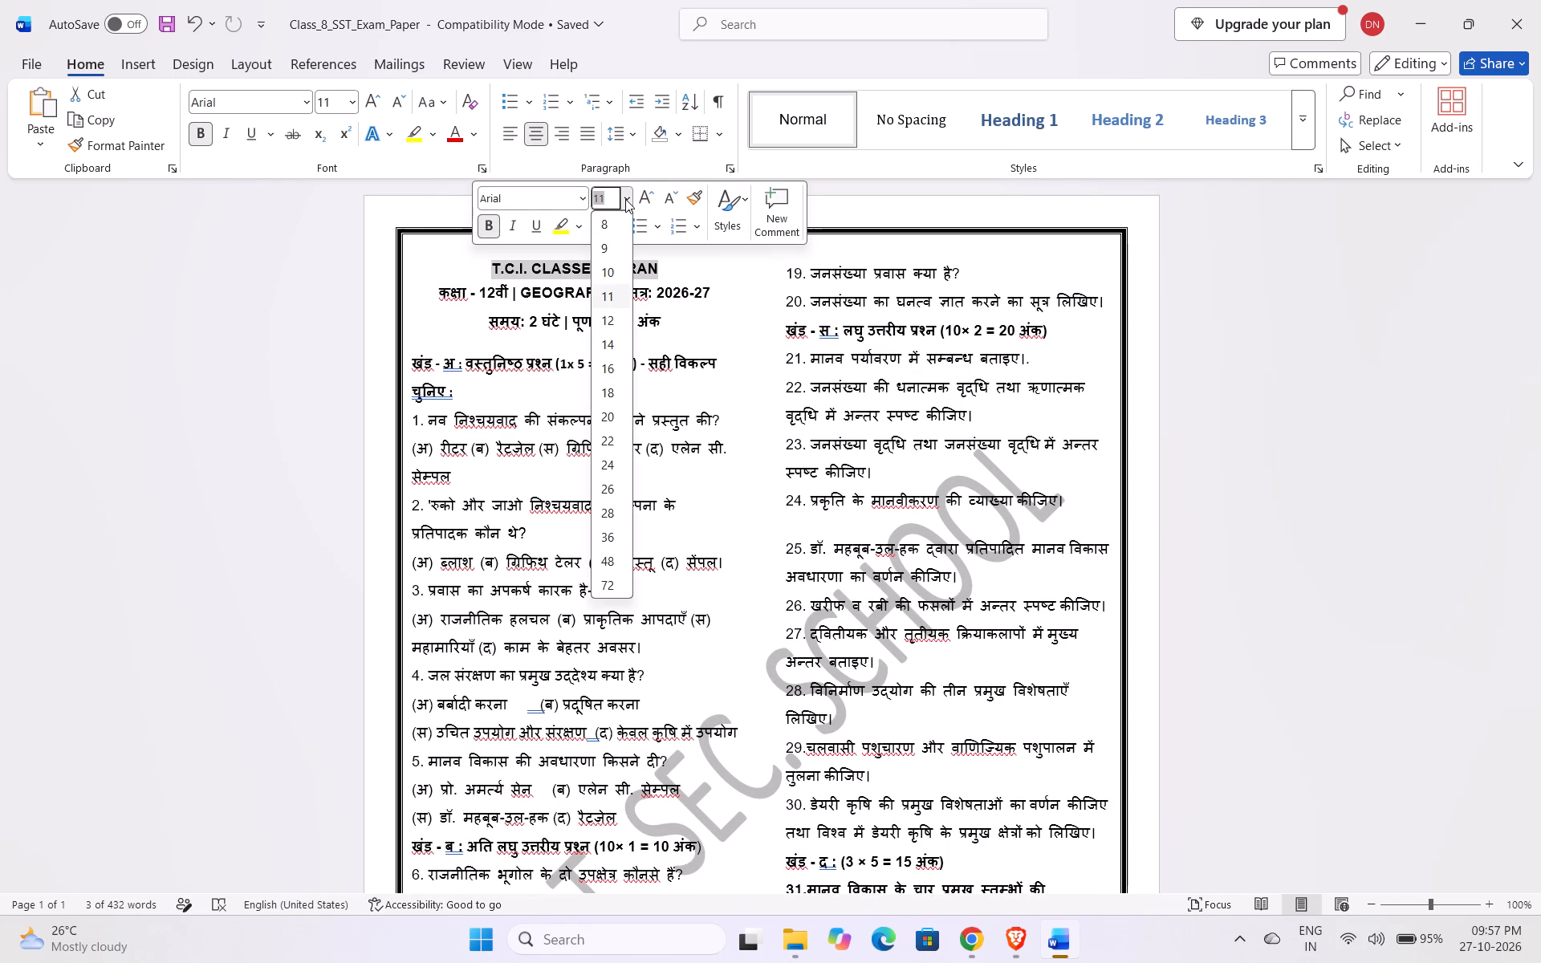
pyautogui.click(612, 341)
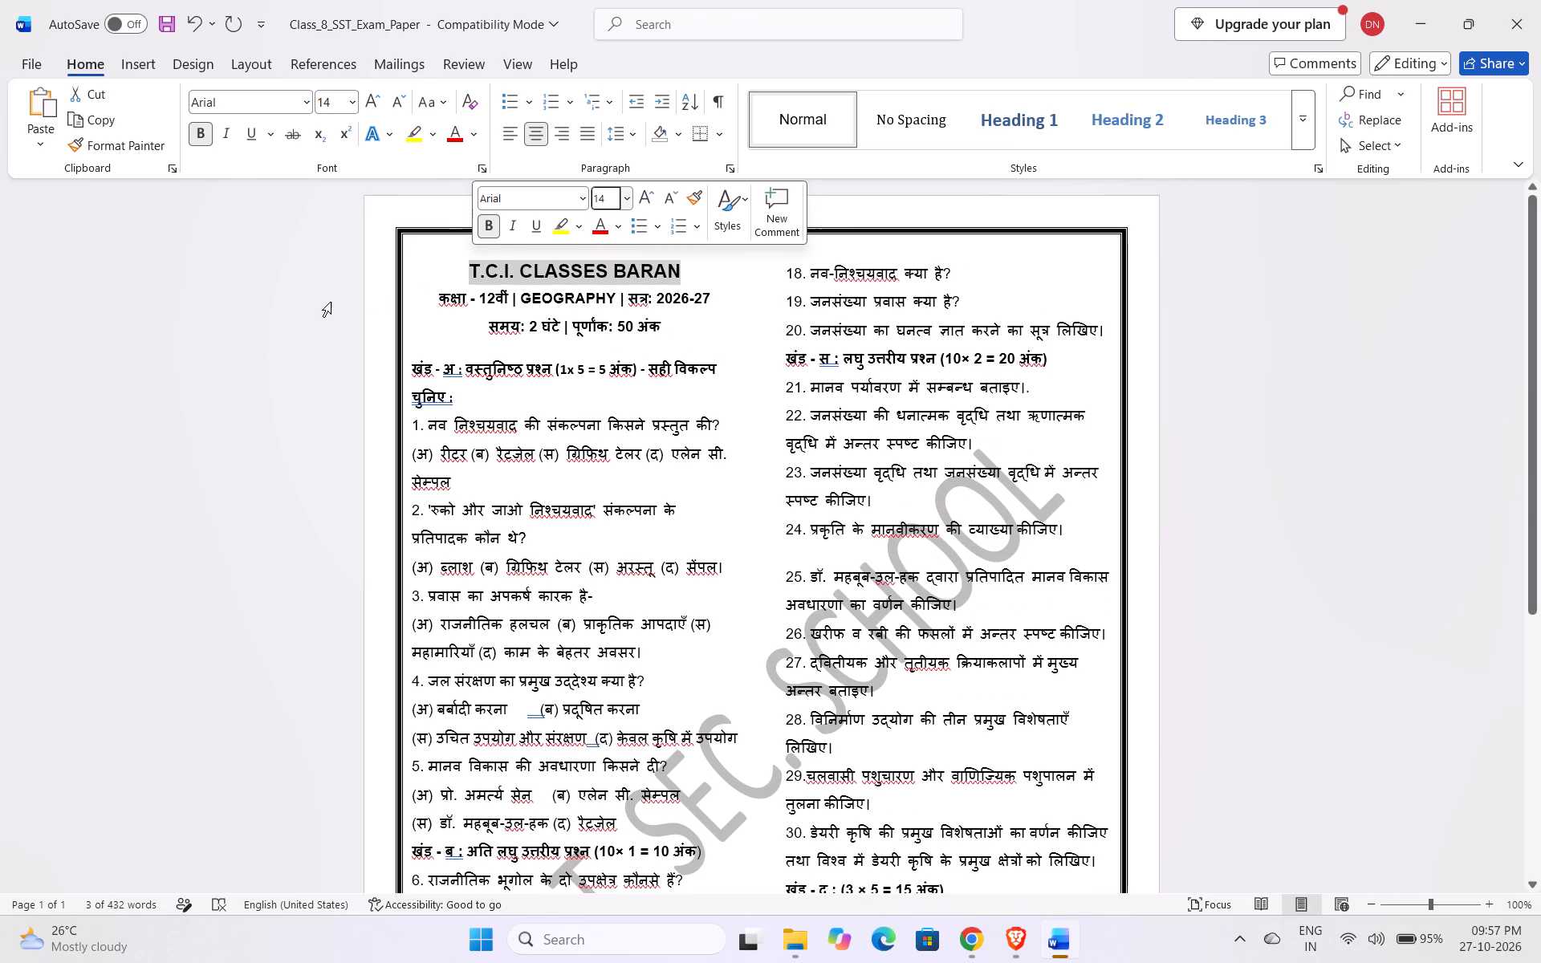
pyautogui.click(322, 302)
pyautogui.click(1067, 276)
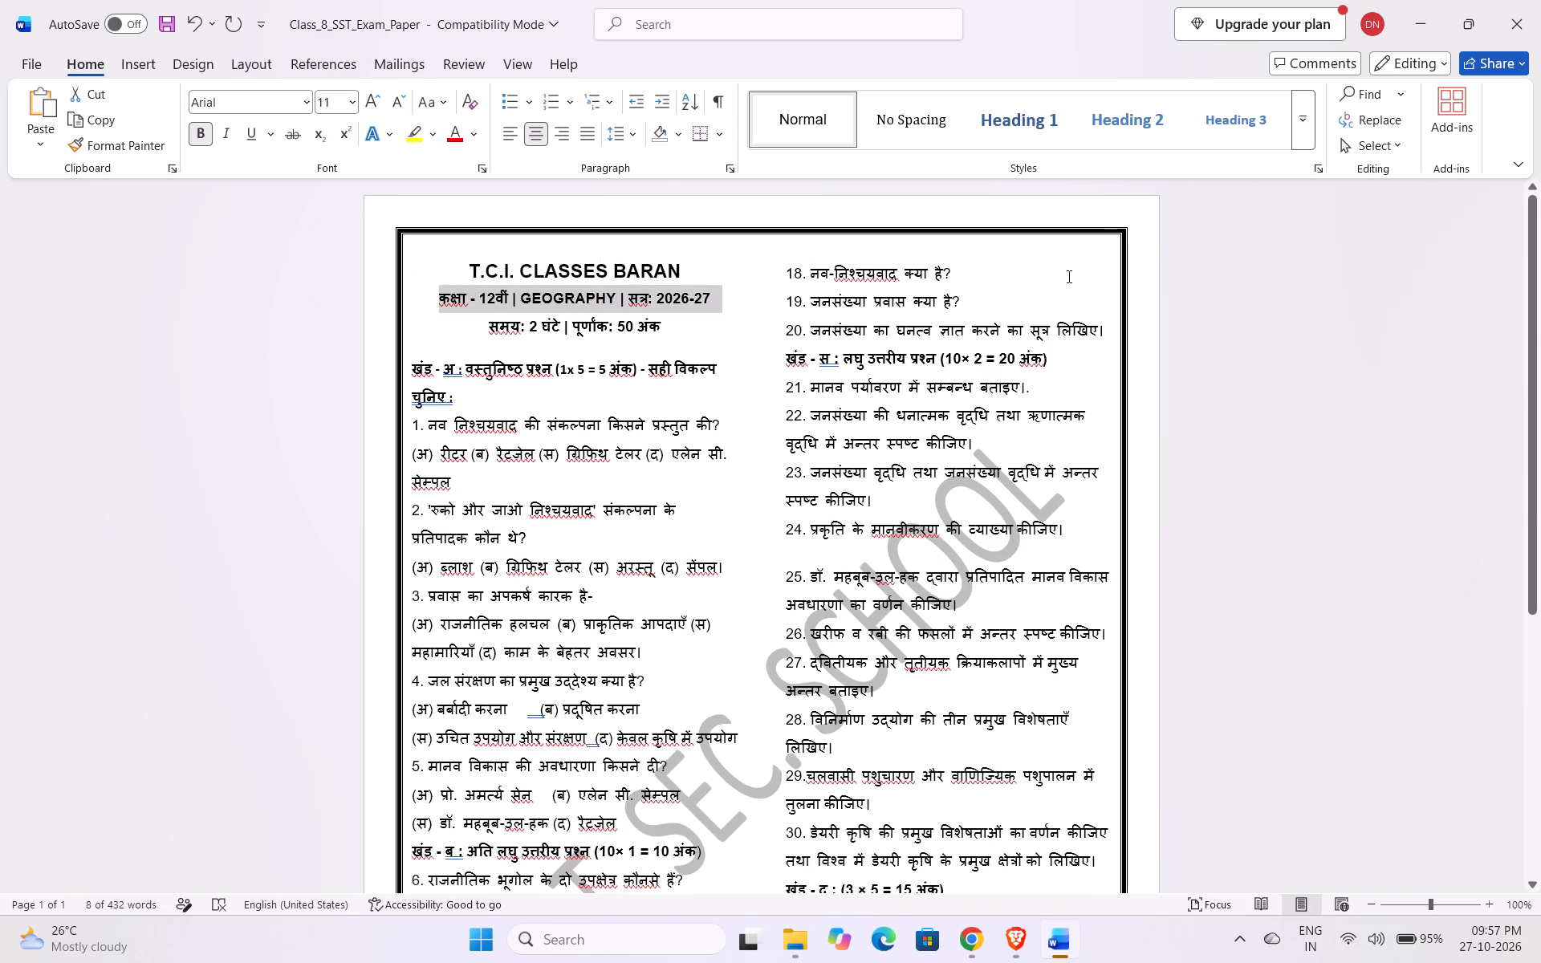
pyautogui.scroll(-14, 1116, 401)
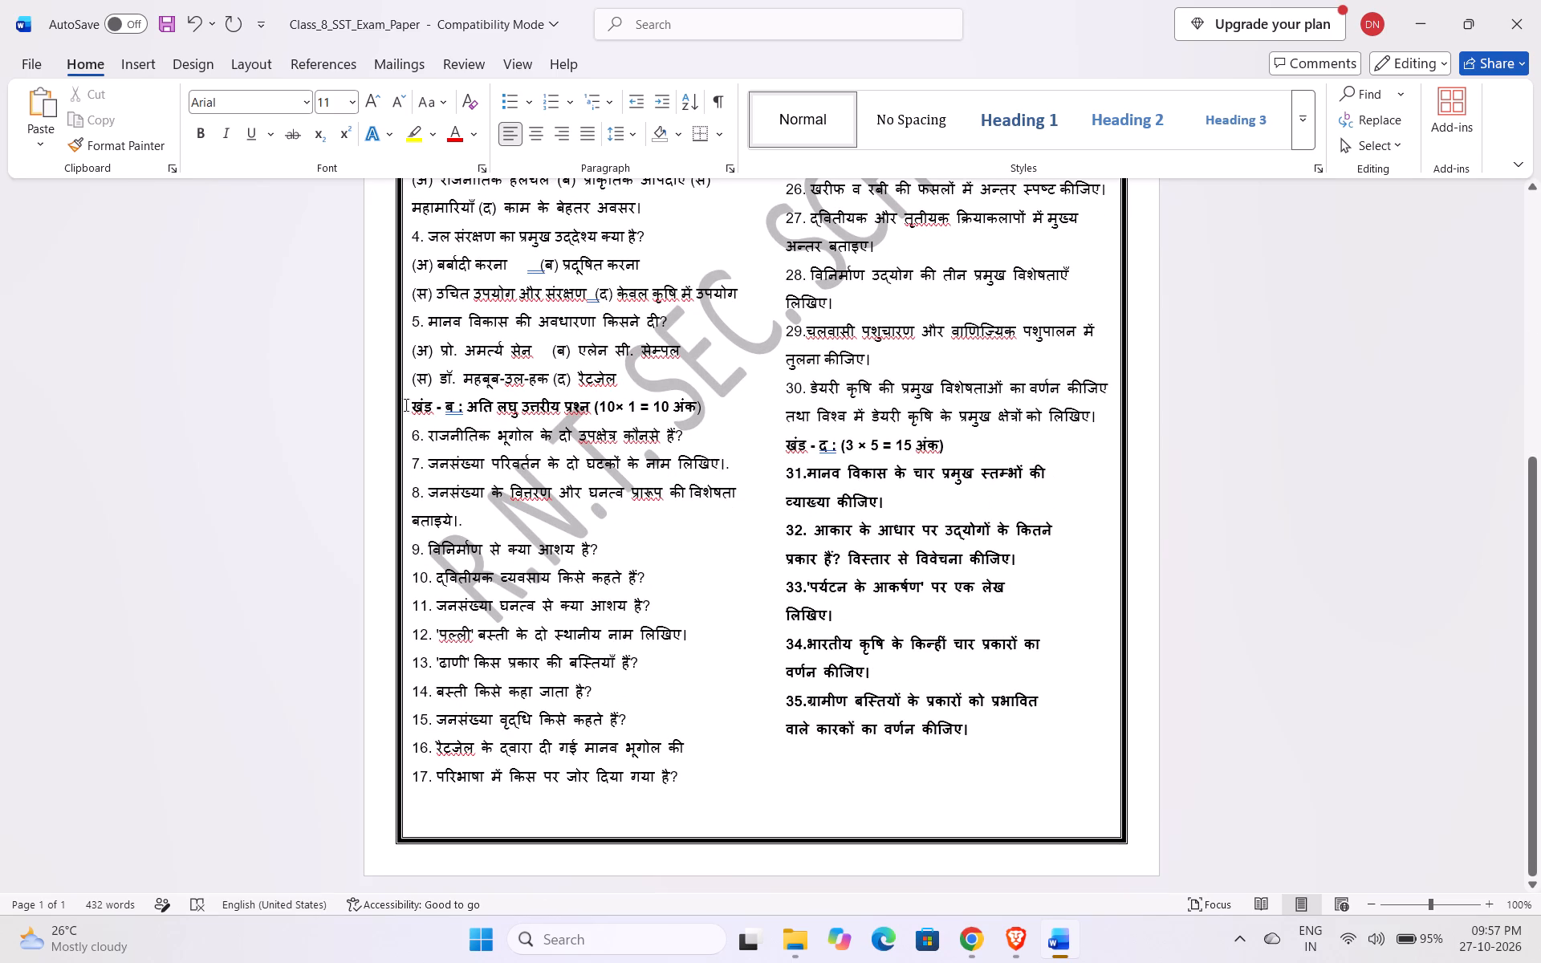